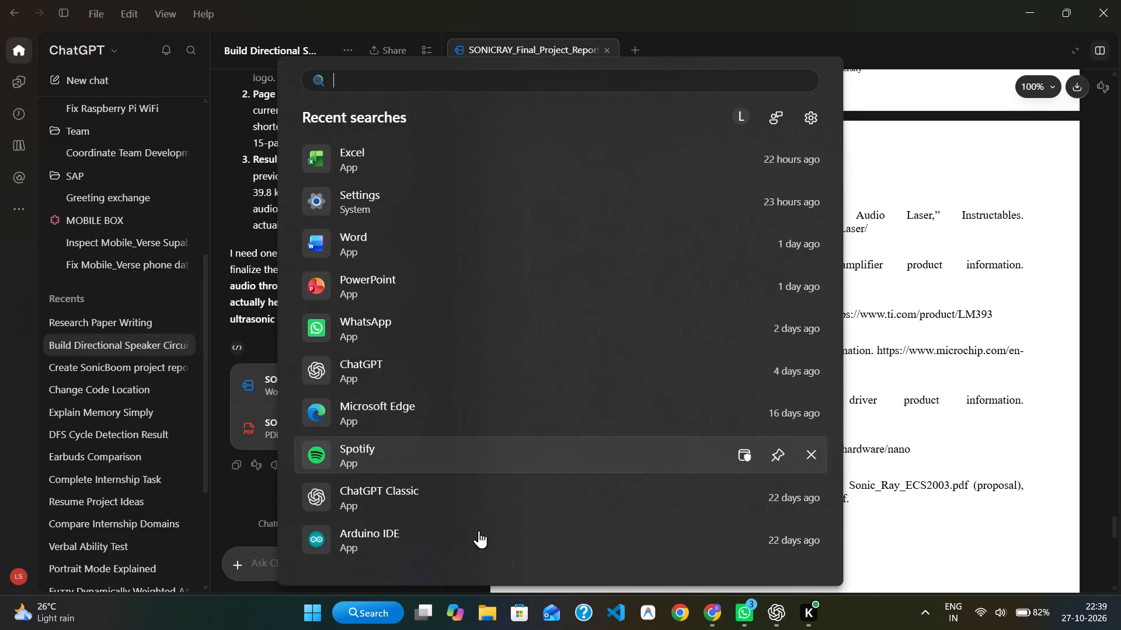
# Switch to File Explorer and open a window on the Home view.
pyautogui.click(485, 614)
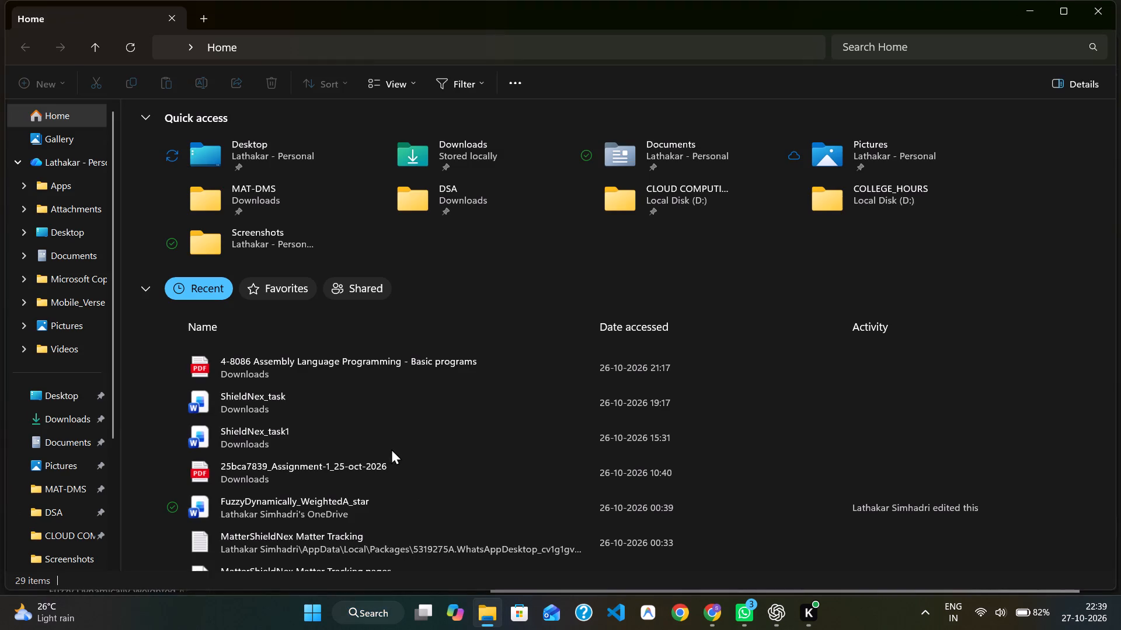
# Open the SONICRAY_Final_Project_Report document from the Downloads folder and dismiss the OMEN Gaming Hub notification.
pyautogui.click(37, 411)
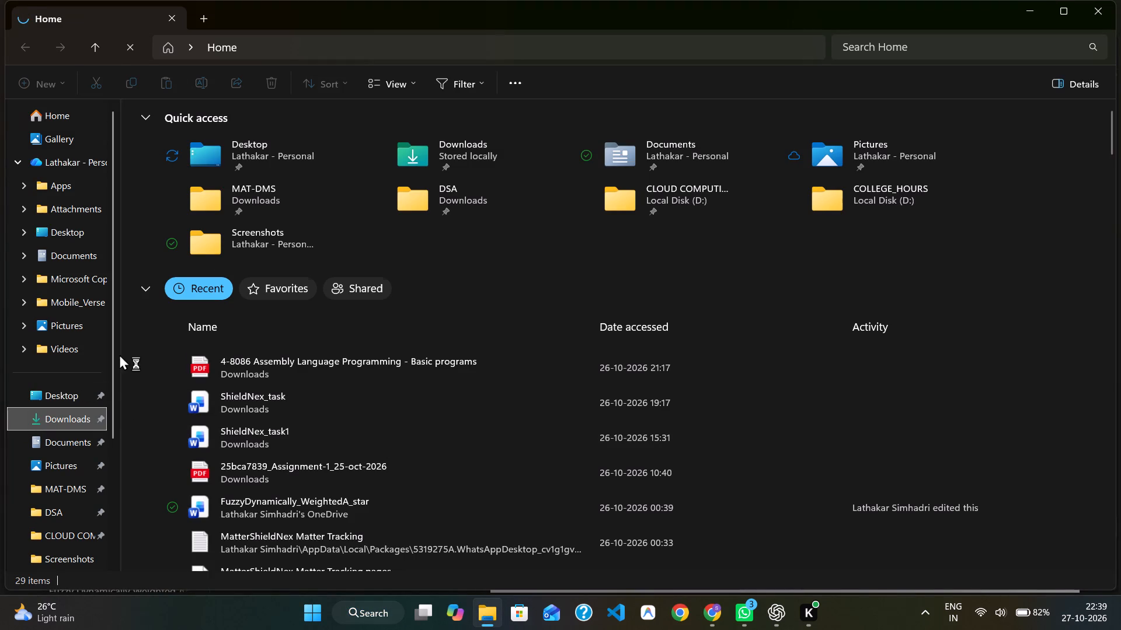
pyautogui.doubleClick(184, 155)
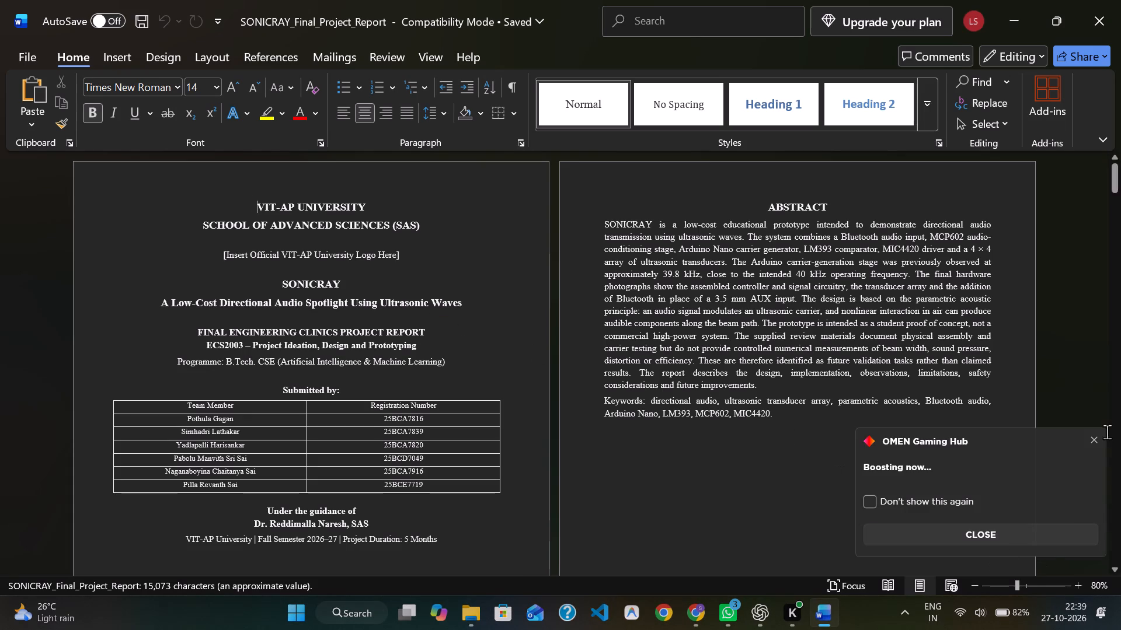
pyautogui.click(1096, 442)
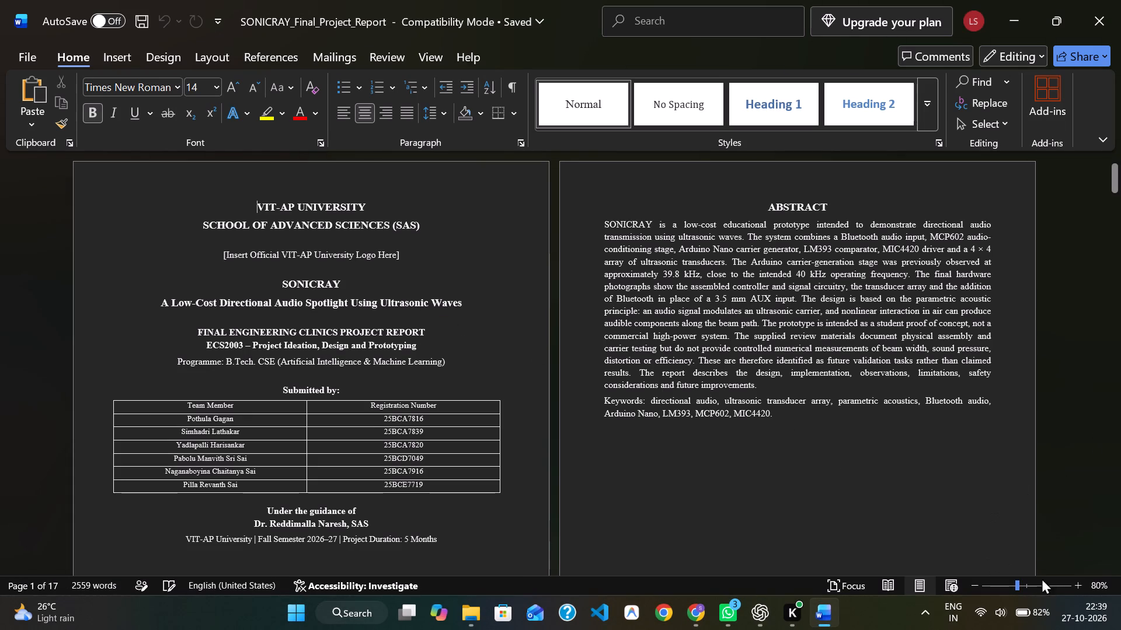
# Examine the report's title page and abstract at 100% zoom.
pyautogui.click(1079, 586)
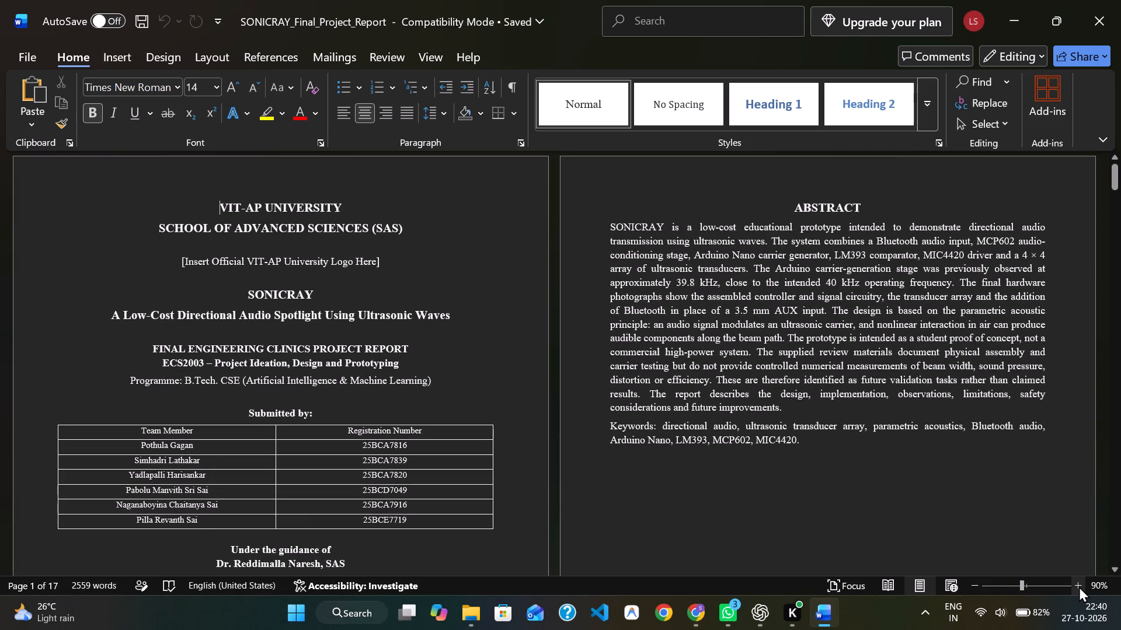
pyautogui.click(1079, 586)
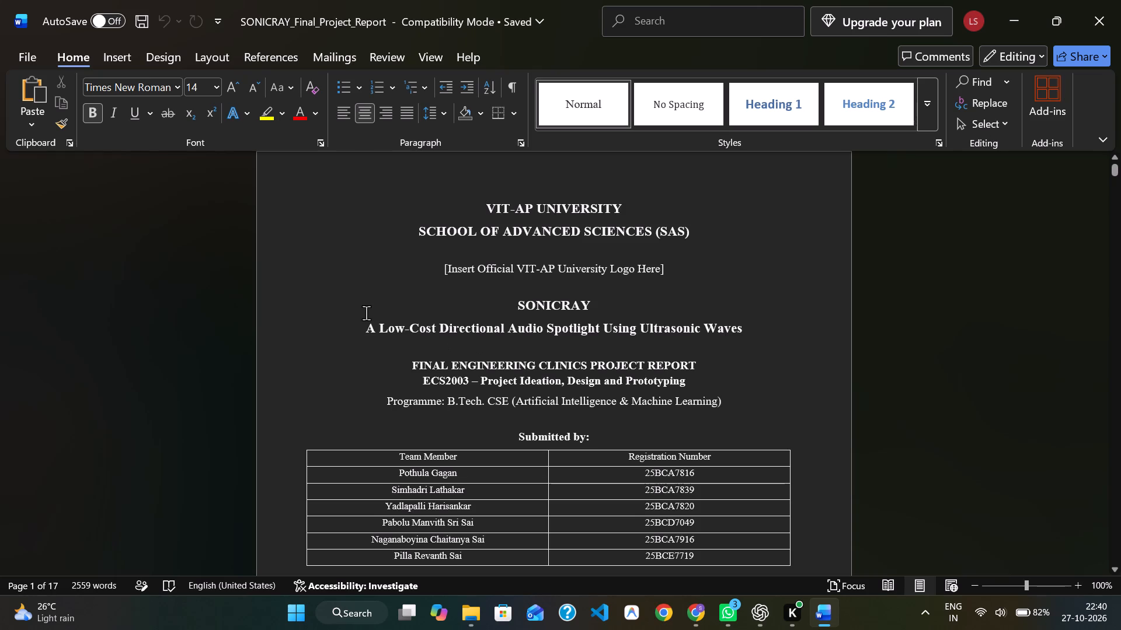
pyautogui.scroll(-16, 366, 313)
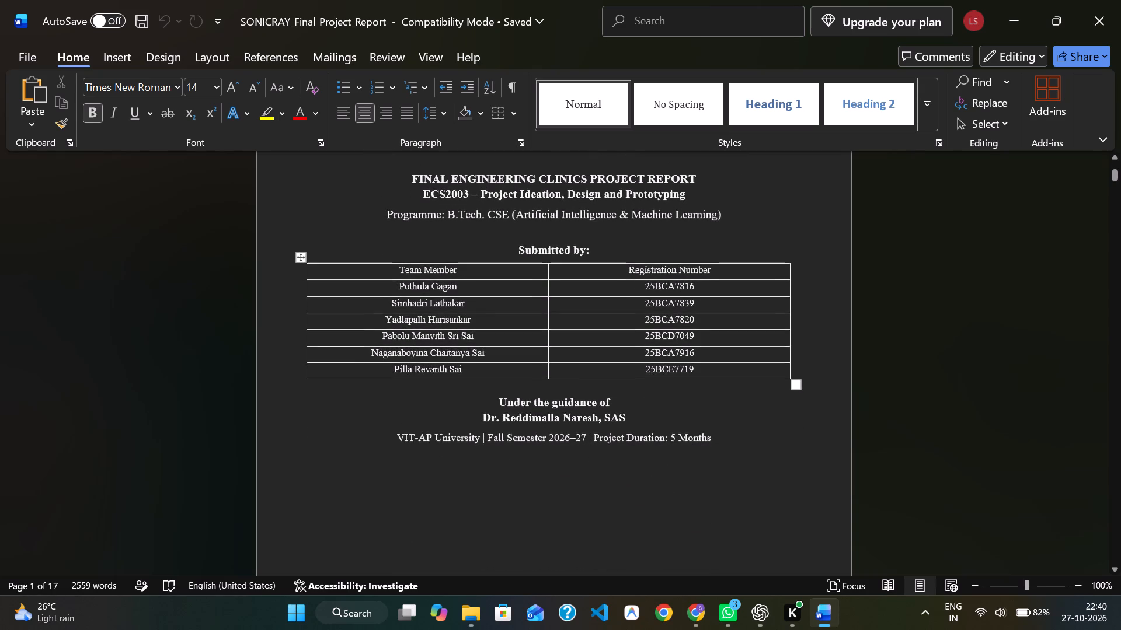
pyautogui.scroll(-7, 366, 313)
pyautogui.scroll(-20, 366, 313)
pyautogui.scroll(-2, 366, 313)
pyautogui.rightClick(366, 313)
pyautogui.rightClick(365, 317)
pyautogui.scroll(-9, 365, 318)
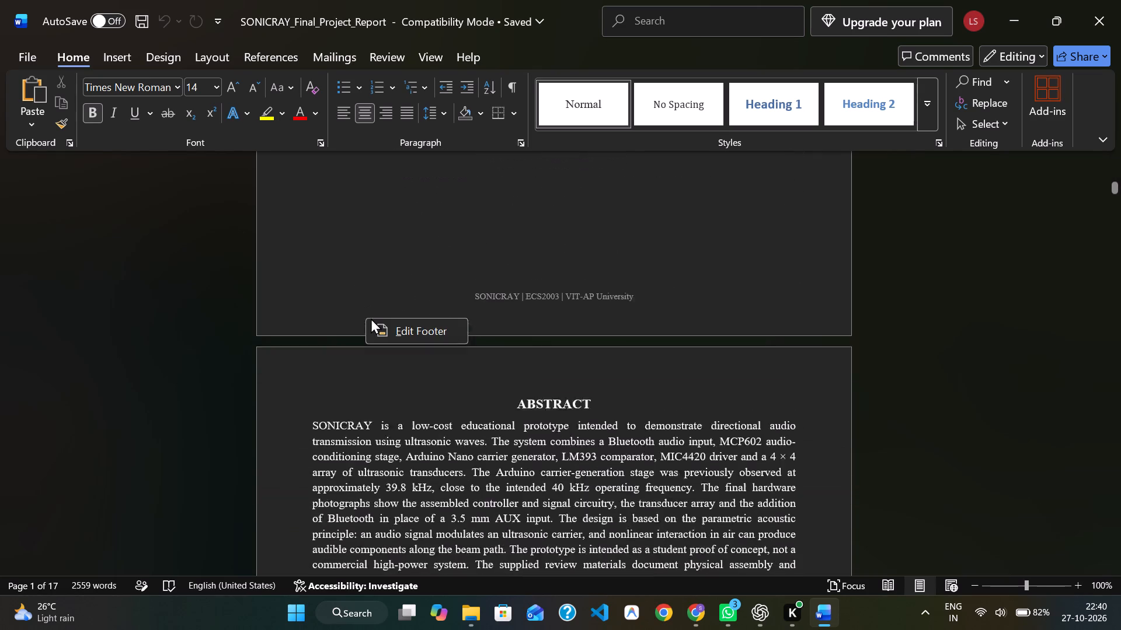
pyautogui.scroll(-7, 371, 318)
pyautogui.rightClick(371, 318)
pyautogui.scroll(-8, 371, 318)
pyautogui.scroll(-7, 531, 418)
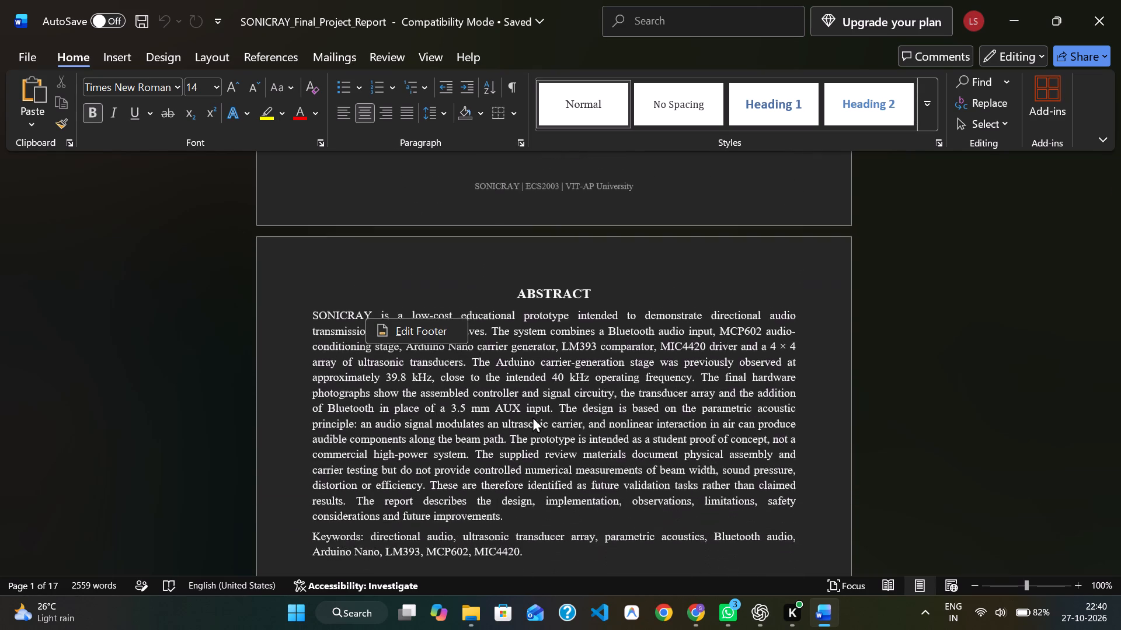
pyautogui.scroll(-15, 532, 416)
pyautogui.rightClick(533, 415)
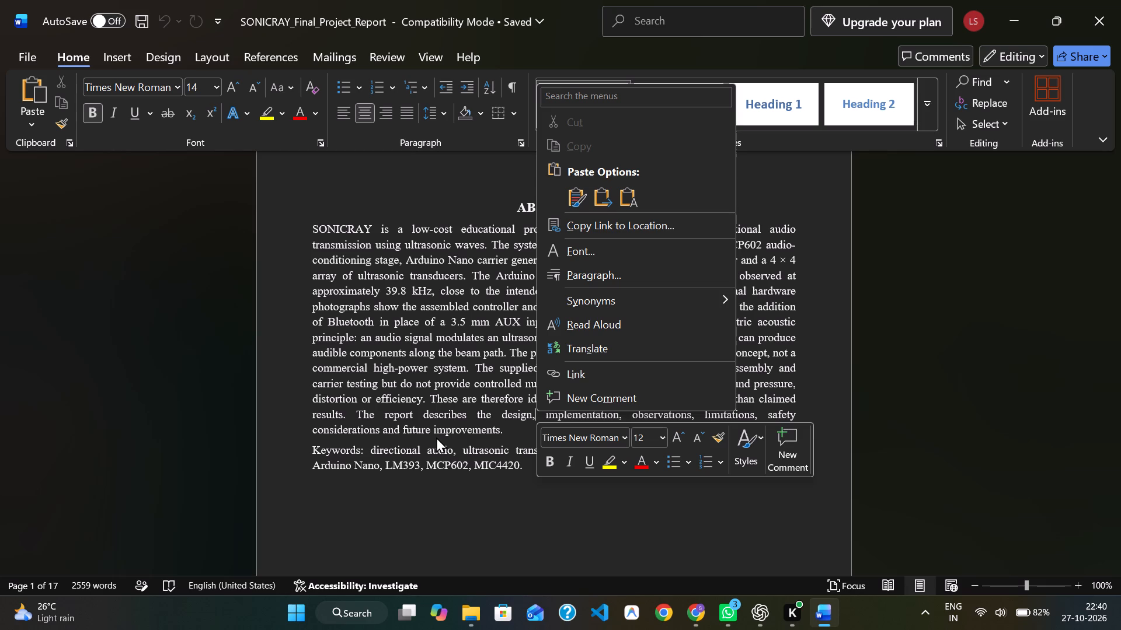
pyautogui.click(409, 359)
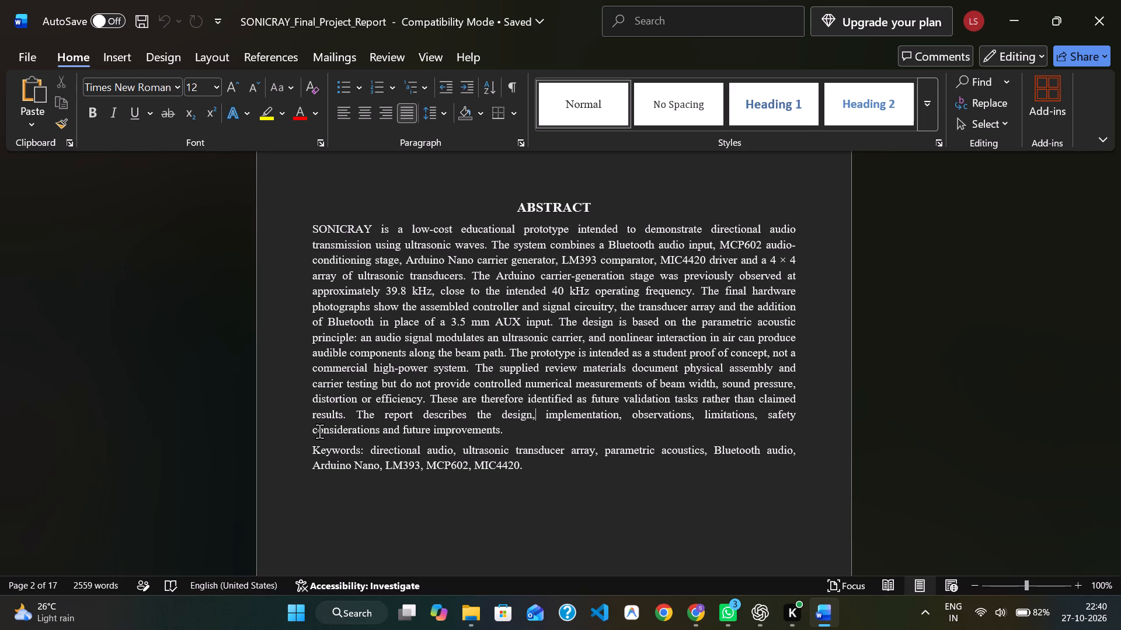
pyautogui.scroll(1, 319, 431)
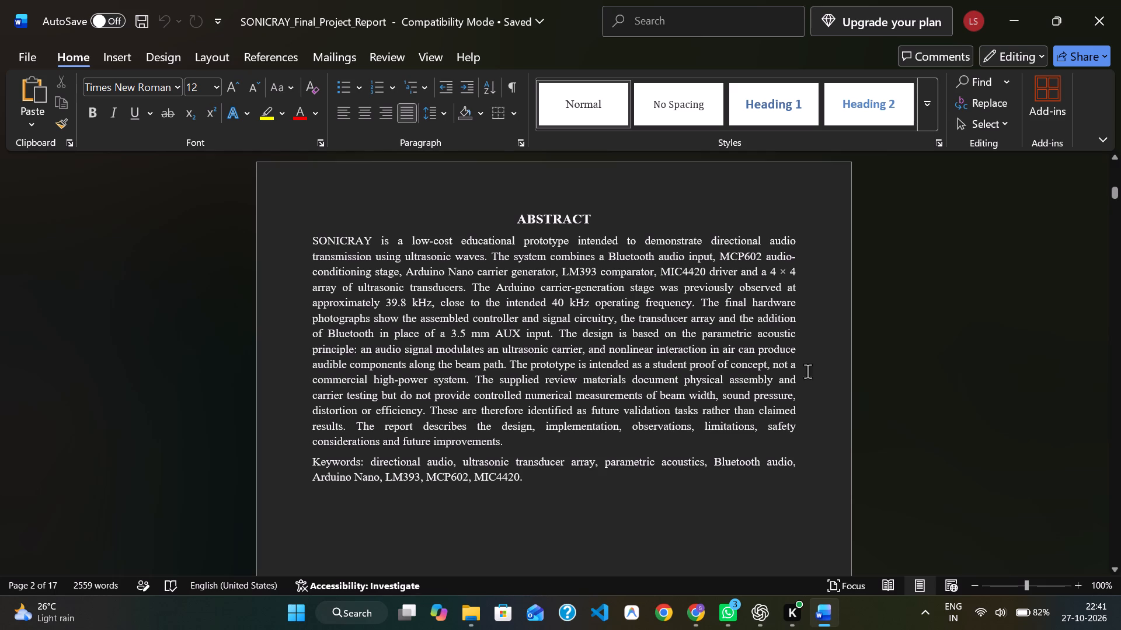
# Examine the end of the abstract page and the Index / Table of Contents page.
pyautogui.scroll(-12, 614, 375)
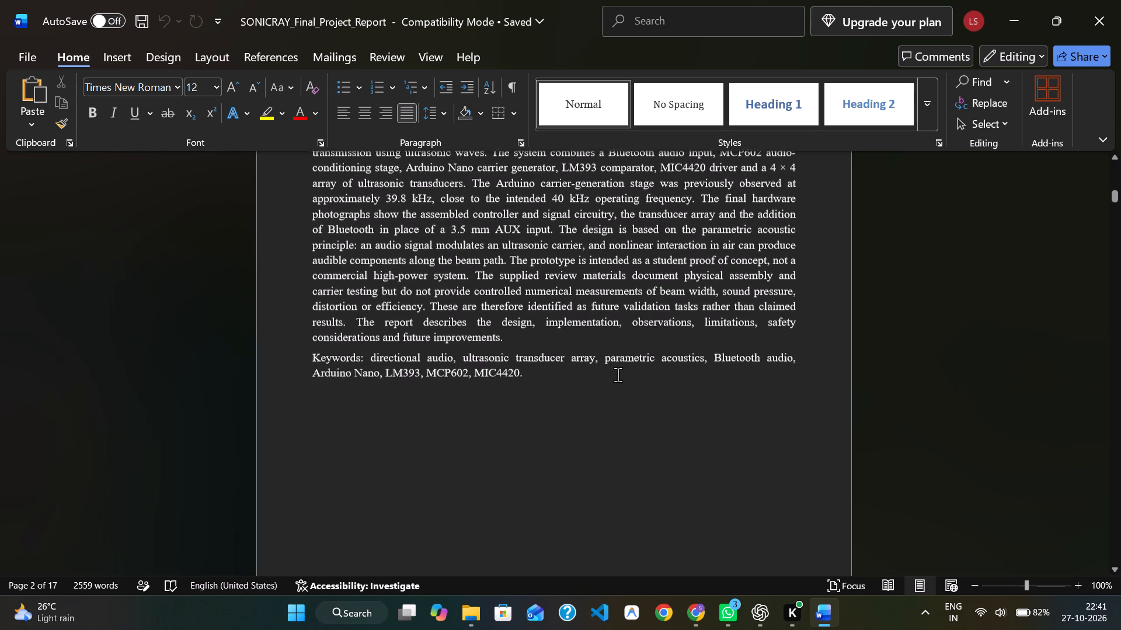
pyautogui.scroll(-16, 618, 374)
pyautogui.scroll(-17, 635, 367)
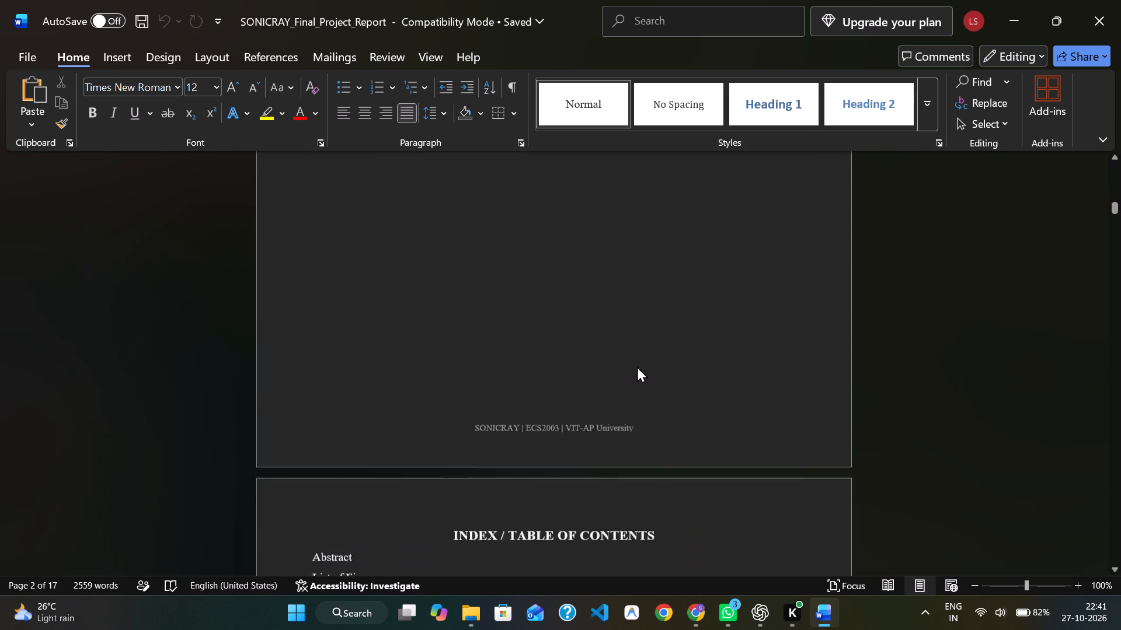
pyautogui.scroll(-16, 637, 366)
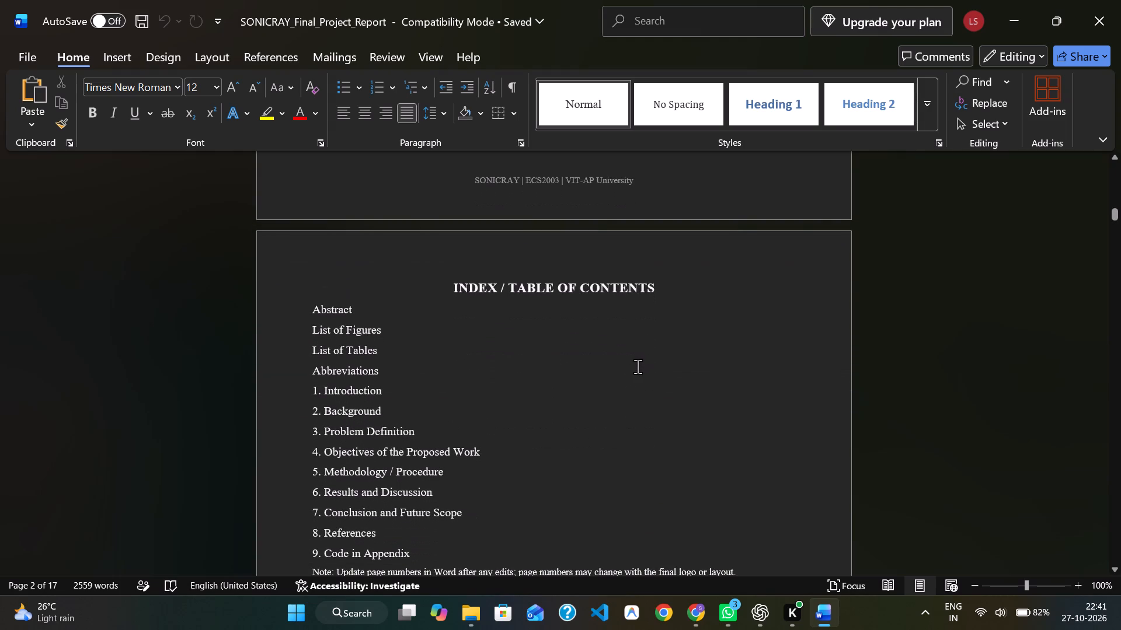
pyautogui.scroll(-6, 638, 366)
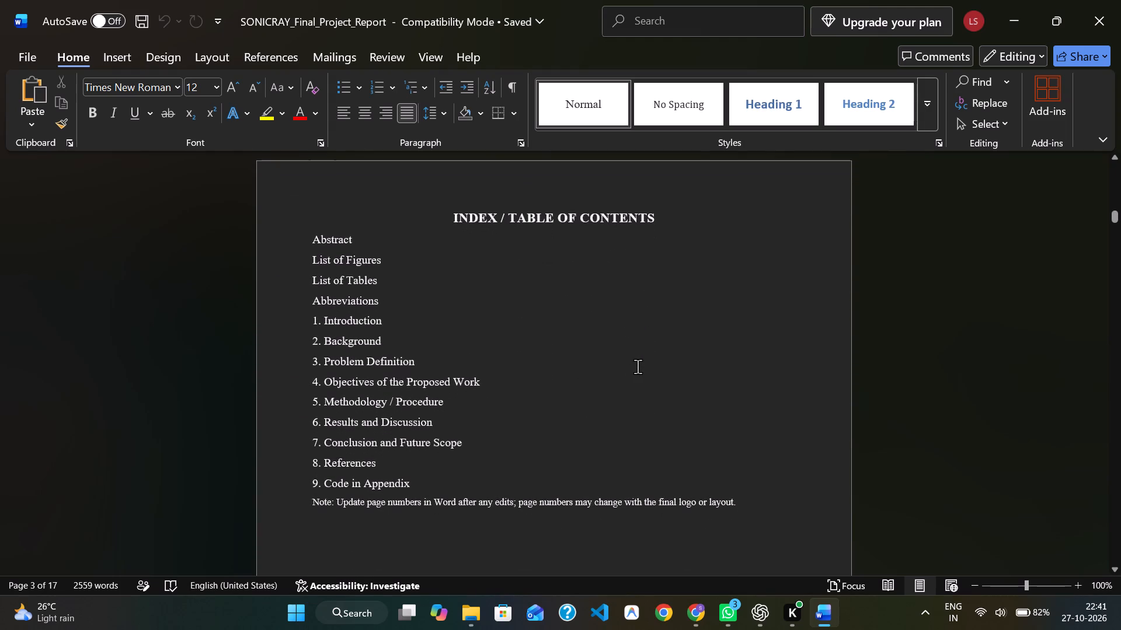
pyautogui.scroll(-20, 638, 366)
pyautogui.scroll(-8, 638, 366)
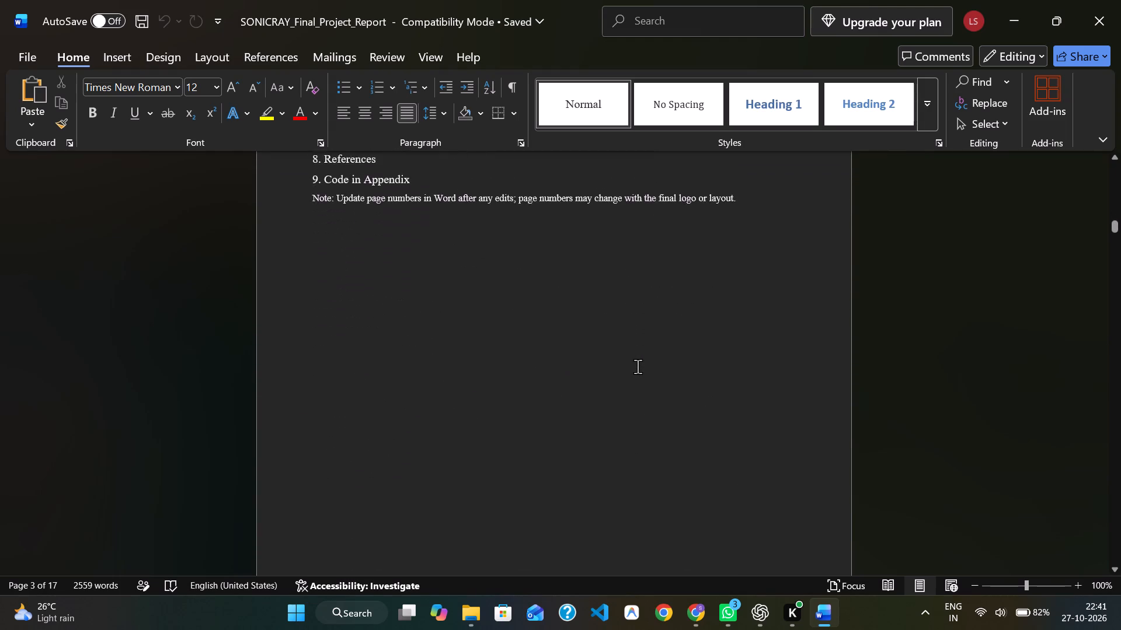
pyautogui.scroll(2, 638, 366)
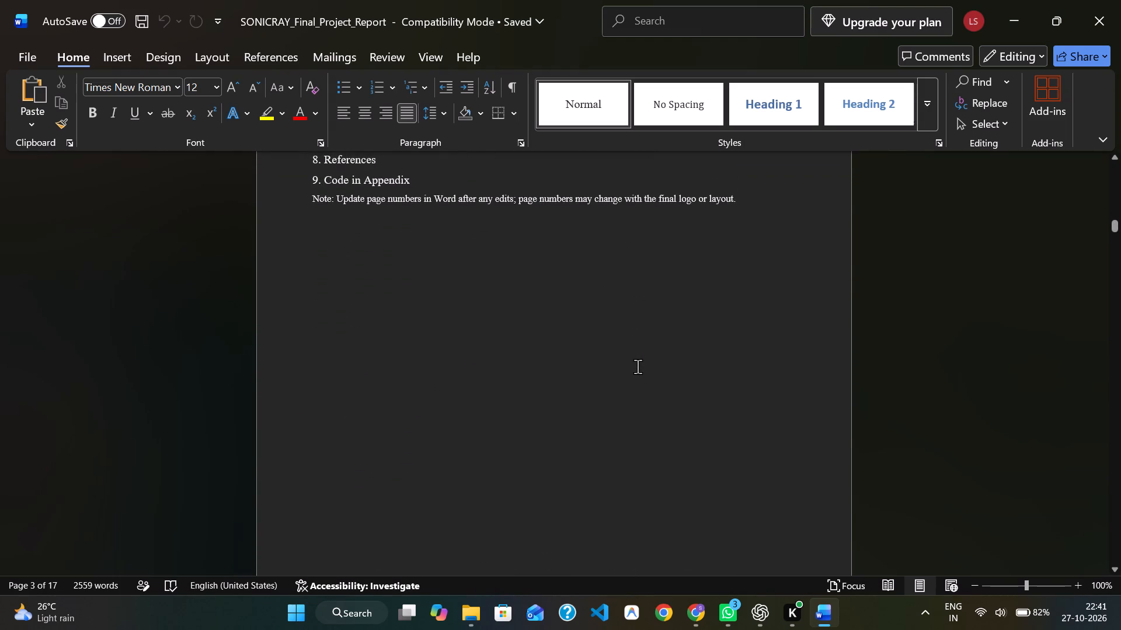
pyautogui.scroll(3, 638, 366)
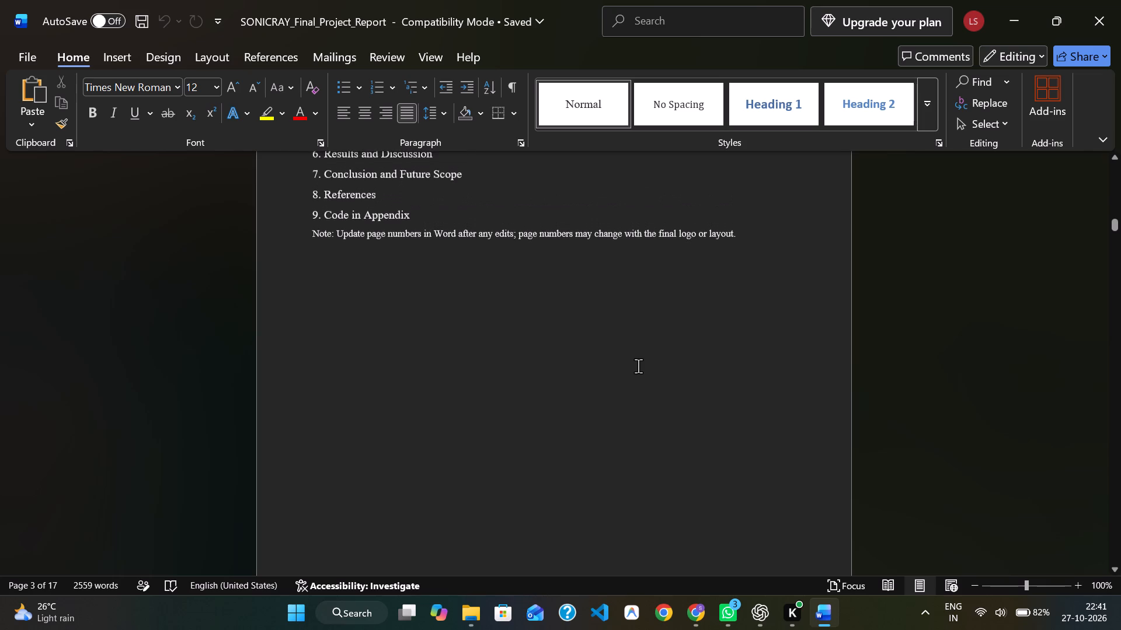
pyautogui.scroll(3, 638, 366)
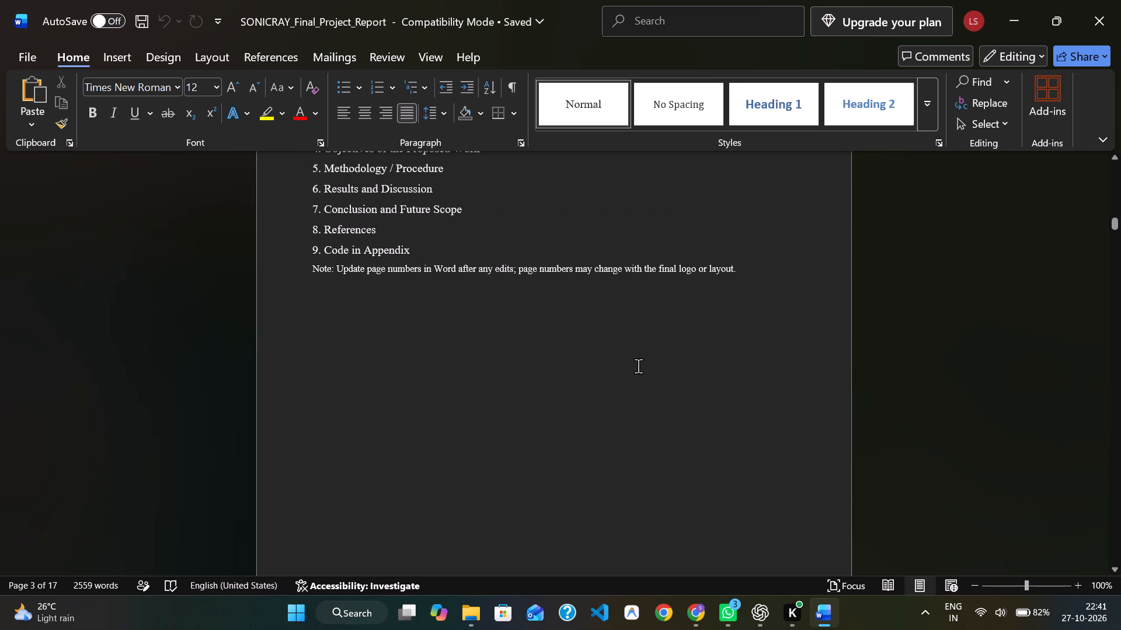
# Examine the List of Figures and List of Tables pages of the report.
pyautogui.scroll(-6, 638, 366)
pyautogui.scroll(-20, 638, 366)
pyautogui.scroll(-4, 638, 366)
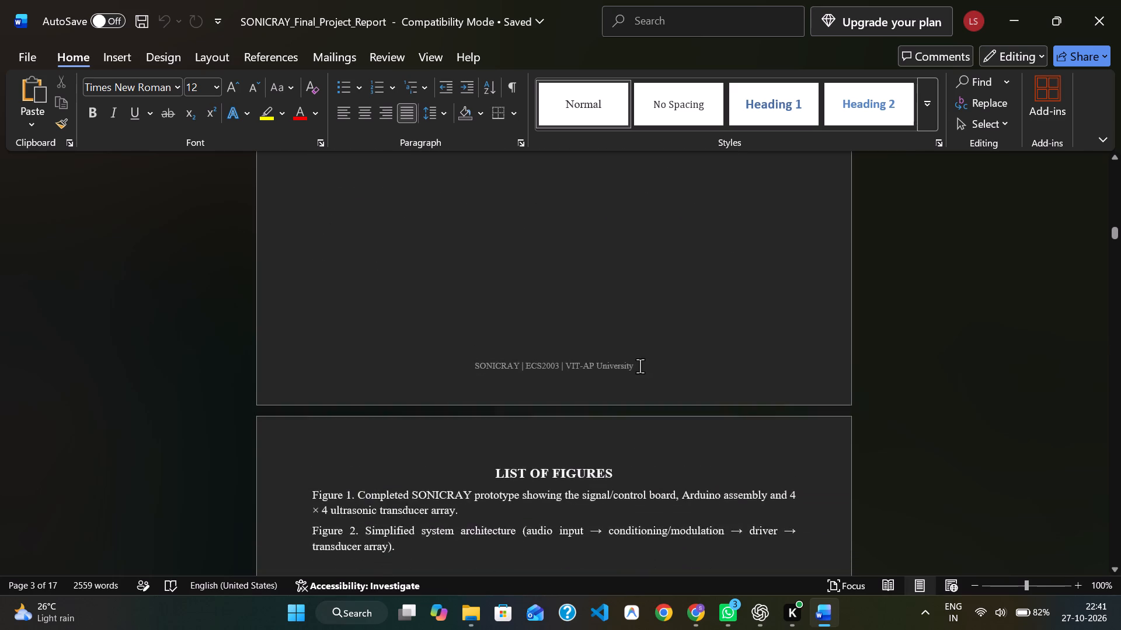
pyautogui.scroll(-16, 640, 366)
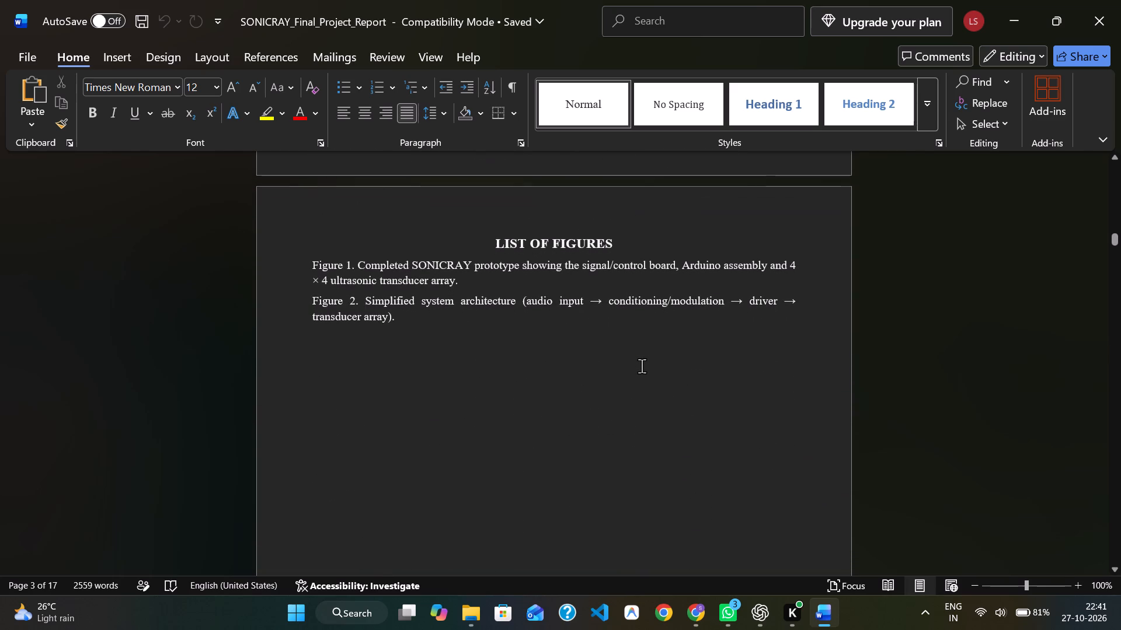
pyautogui.scroll(-3, 642, 366)
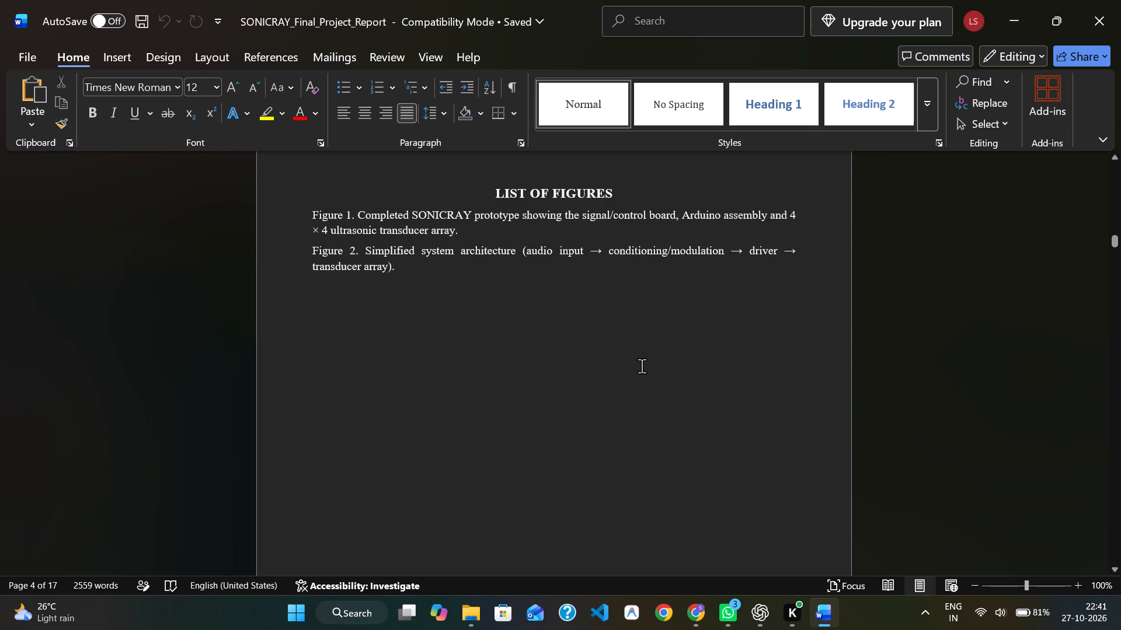
pyautogui.scroll(-2, 642, 366)
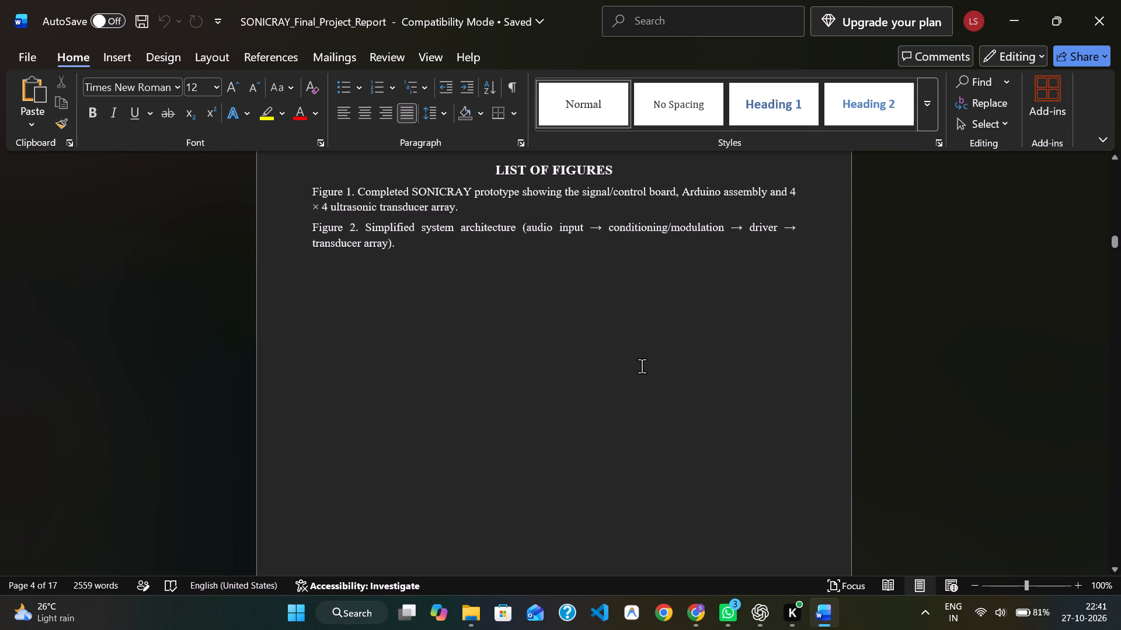
pyautogui.scroll(-1, 642, 366)
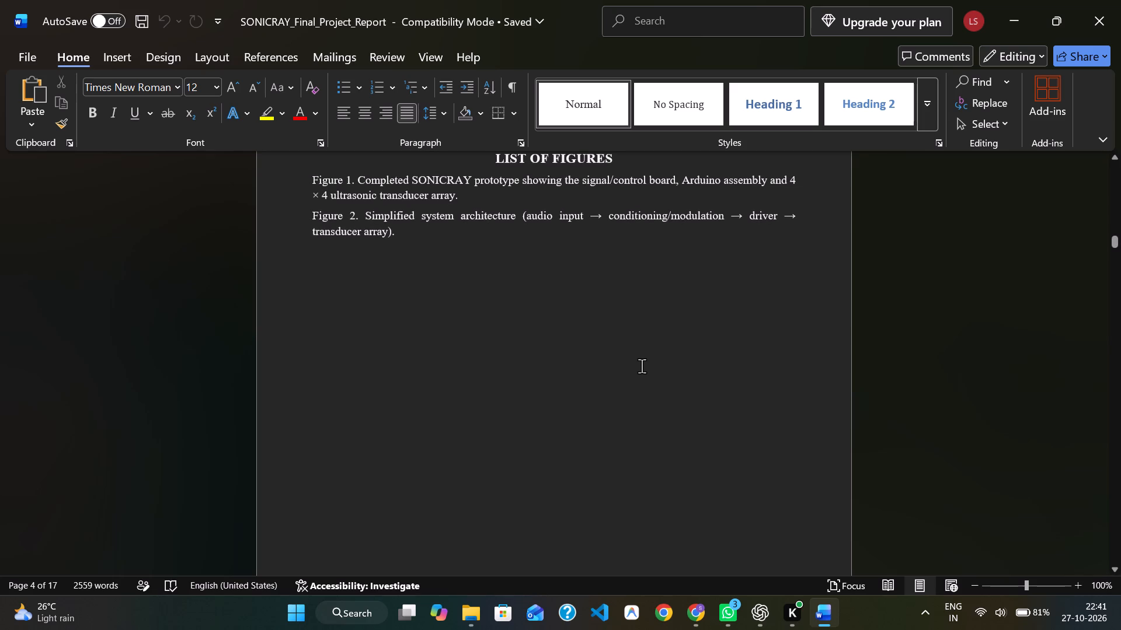
pyautogui.scroll(-11, 642, 366)
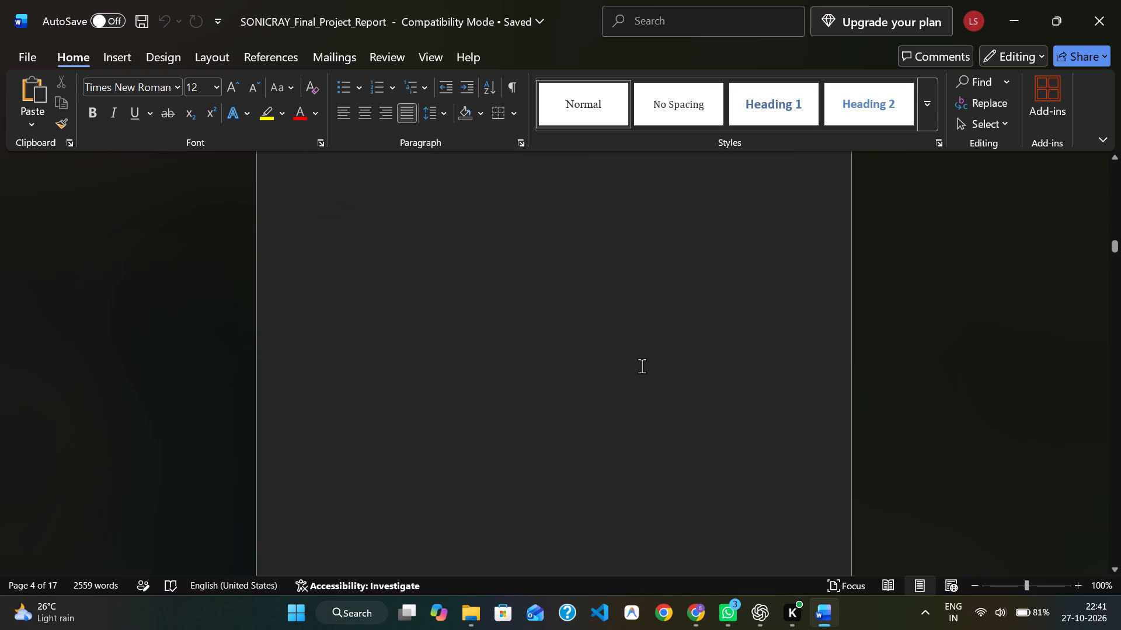
pyautogui.scroll(-20, 642, 366)
pyautogui.scroll(-5, 642, 366)
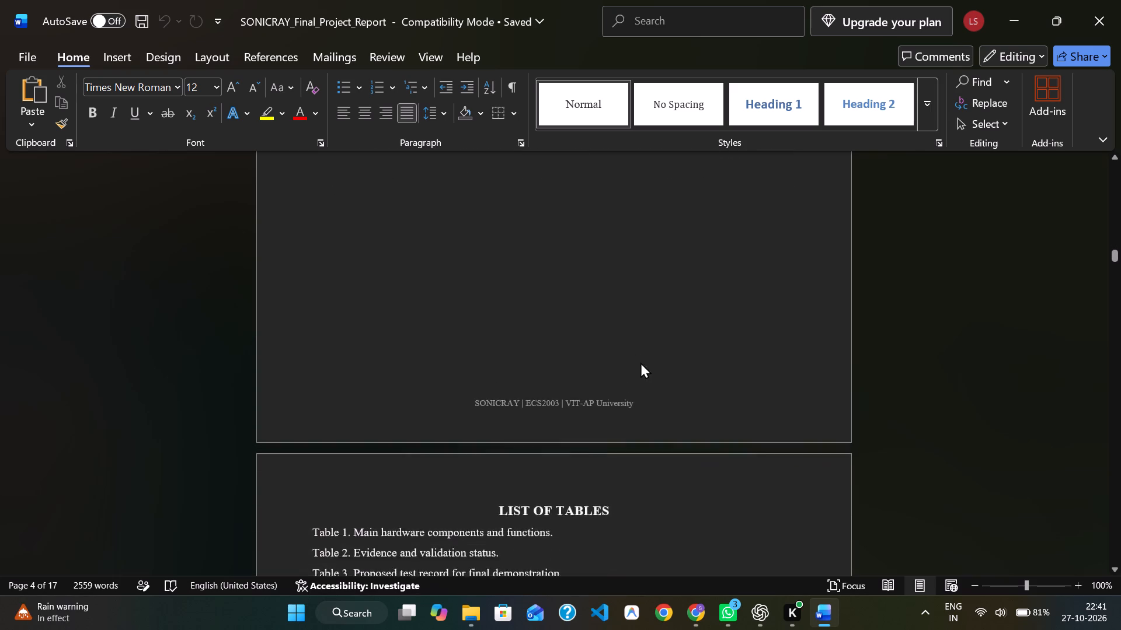
pyautogui.scroll(-4, 640, 362)
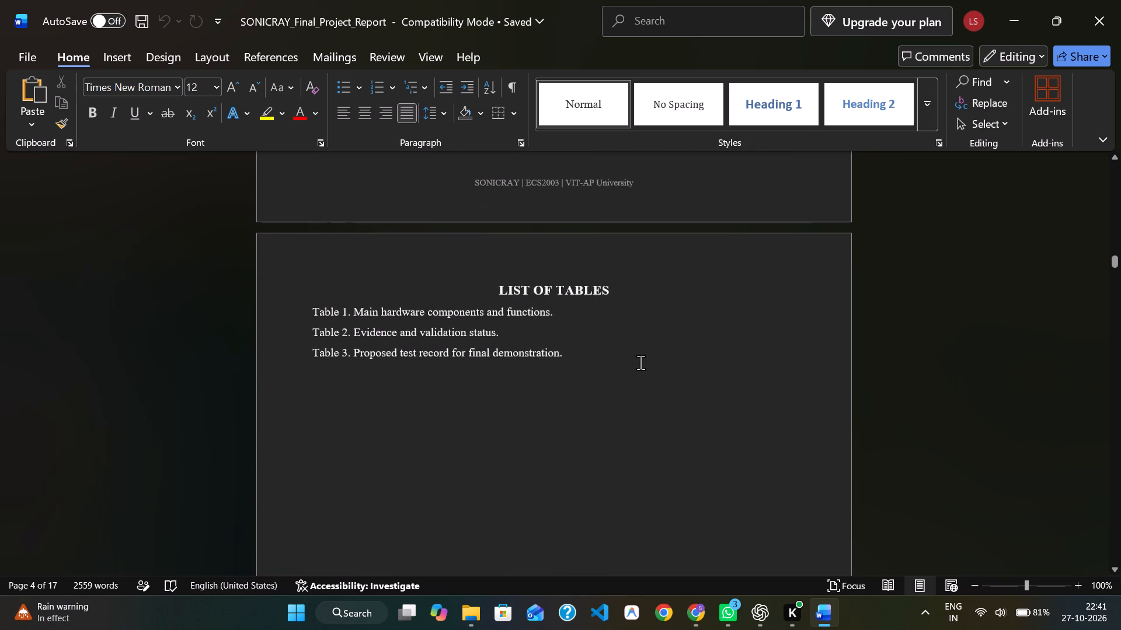
pyautogui.scroll(-4, 640, 362)
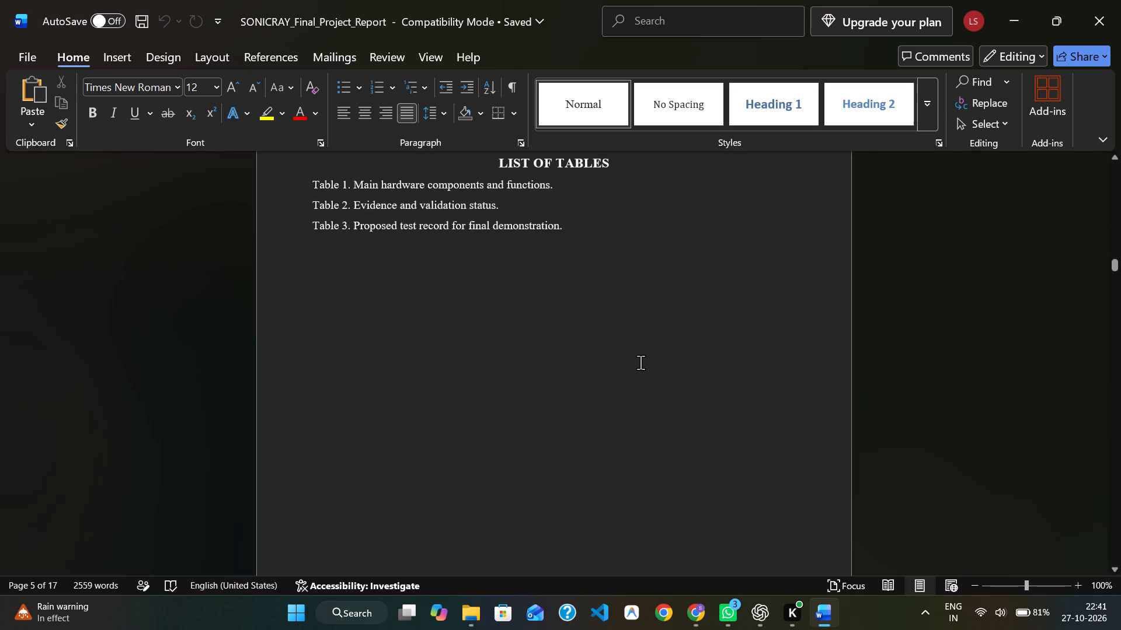
# Examine the Abbreviations page and the Introduction section of the report.
pyautogui.scroll(-14, 640, 362)
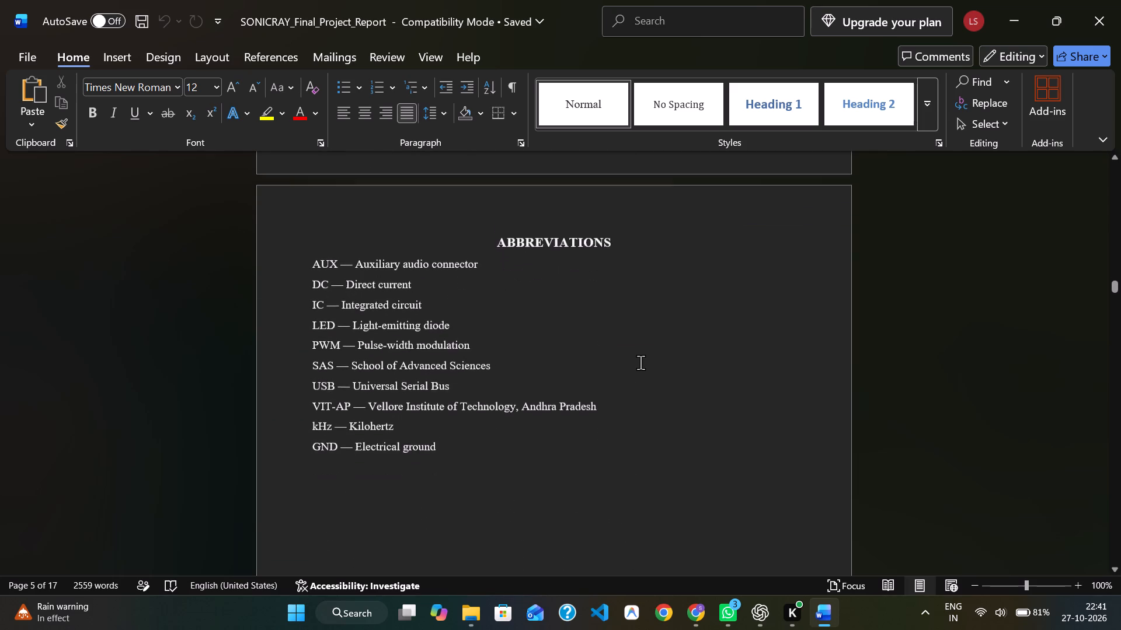
pyautogui.scroll(-9, 640, 362)
pyautogui.scroll(1, 640, 362)
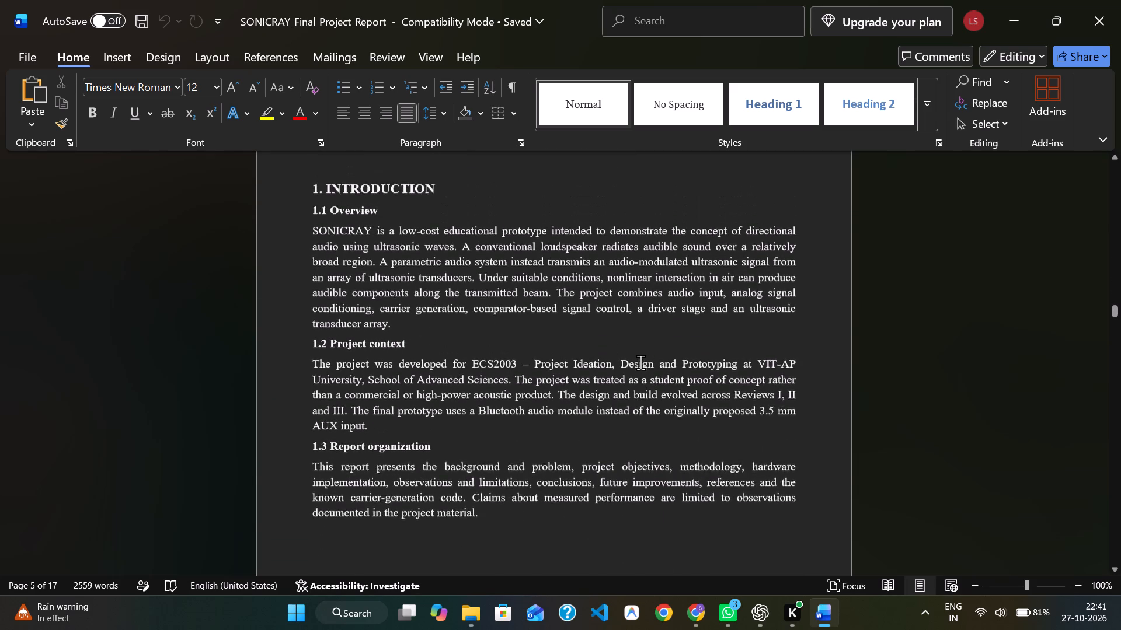
pyautogui.scroll(2, 640, 362)
pyautogui.scroll(-6, 640, 362)
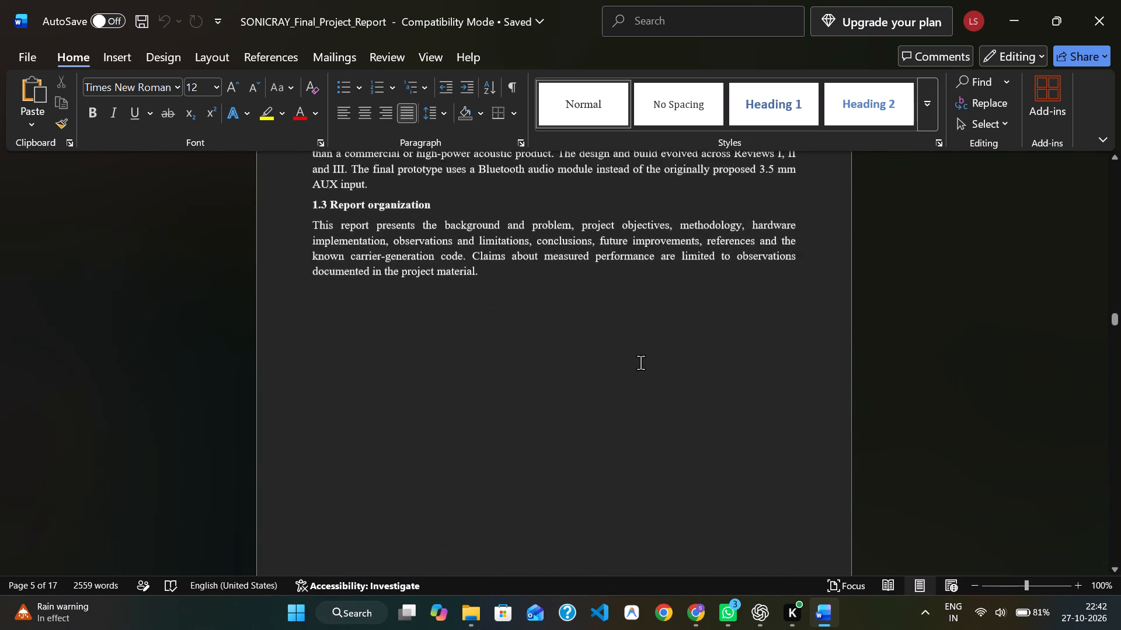
# Examine the Background and Problem Definition sections, through 3.3 Scope.
pyautogui.scroll(-7, 640, 362)
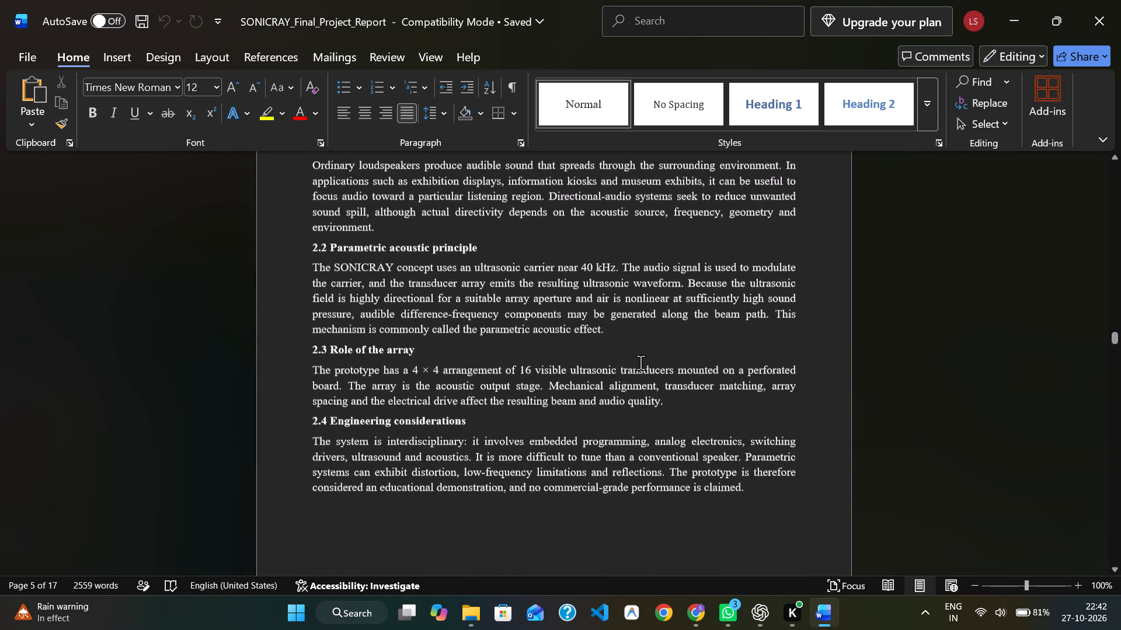
pyautogui.scroll(-9, 640, 362)
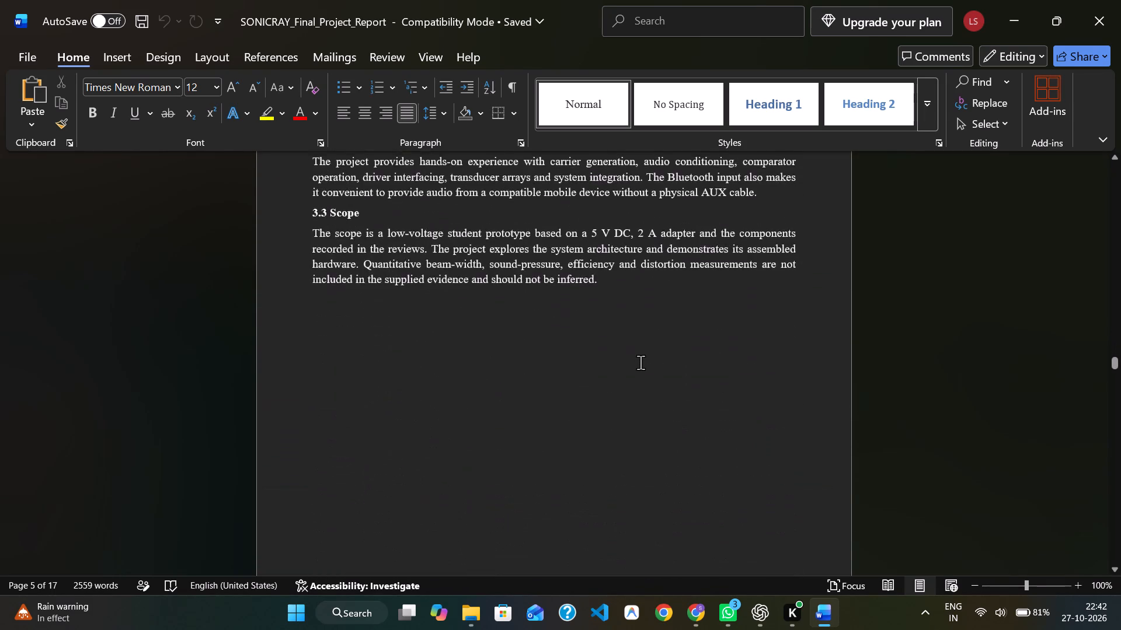
pyautogui.scroll(3, 640, 362)
pyautogui.scroll(-3, 640, 362)
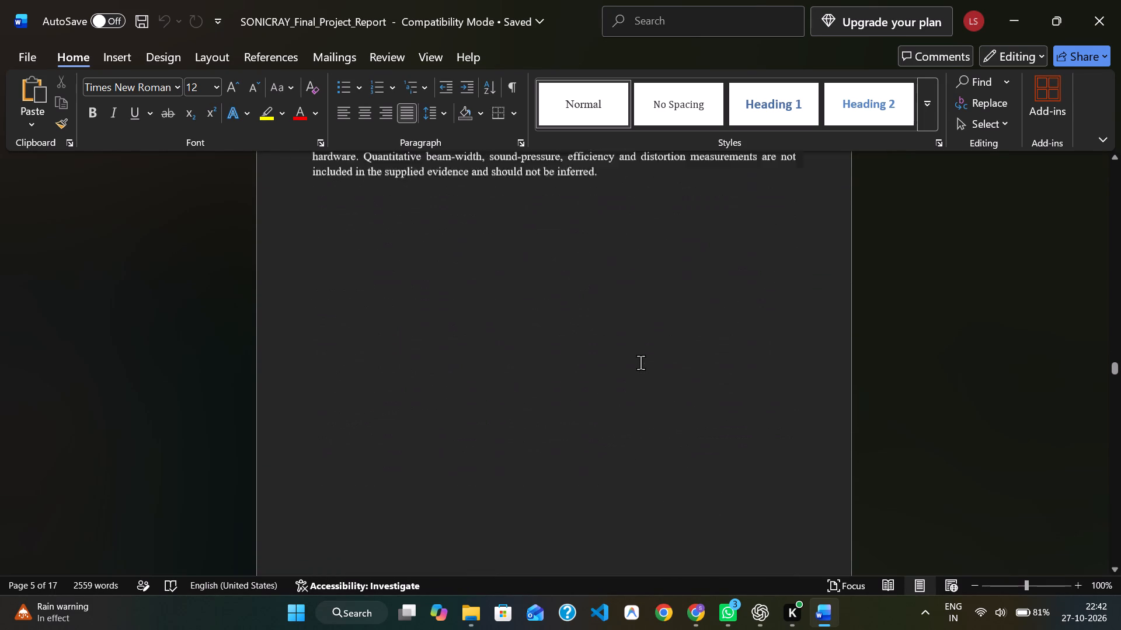
# Examine the report's section 4 on objectives, including the 4.3 Success criteria.
pyautogui.scroll(-4, 640, 362)
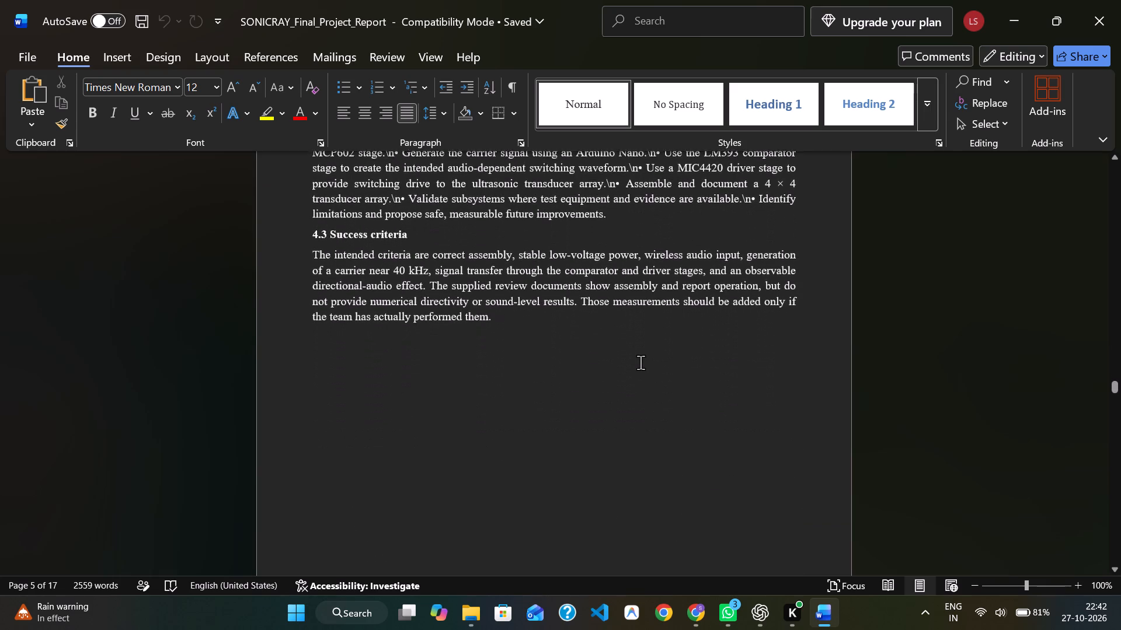
pyautogui.scroll(-7, 640, 362)
# Examine the Methodology / Procedure section with Table 1, and the Results and Discussion section.
pyautogui.scroll(-2, 640, 362)
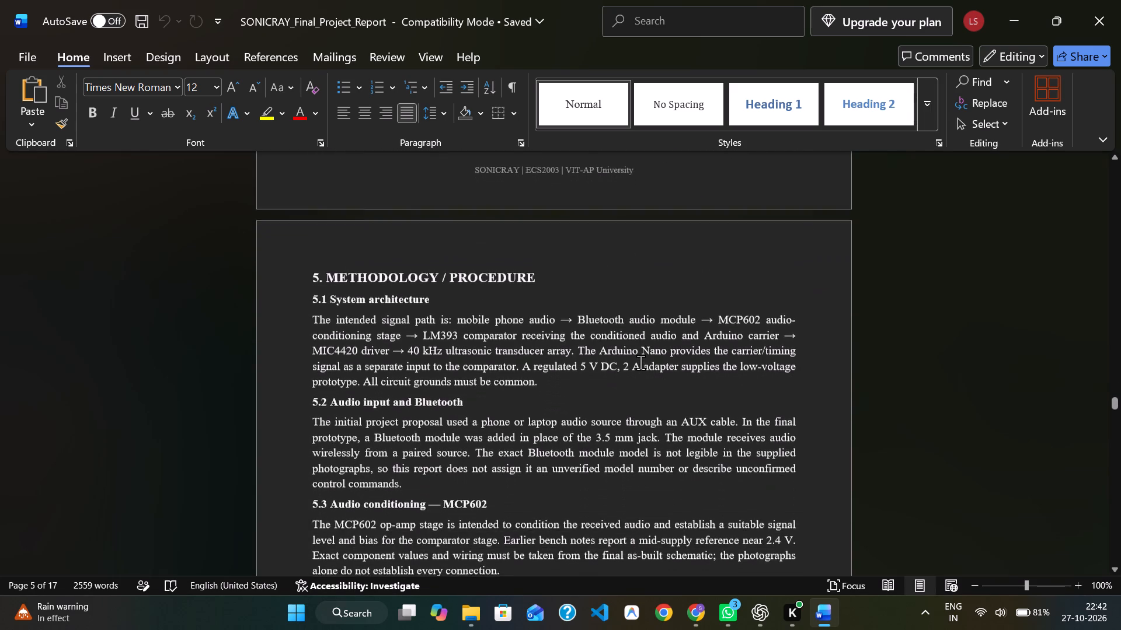
pyautogui.scroll(-1, 640, 362)
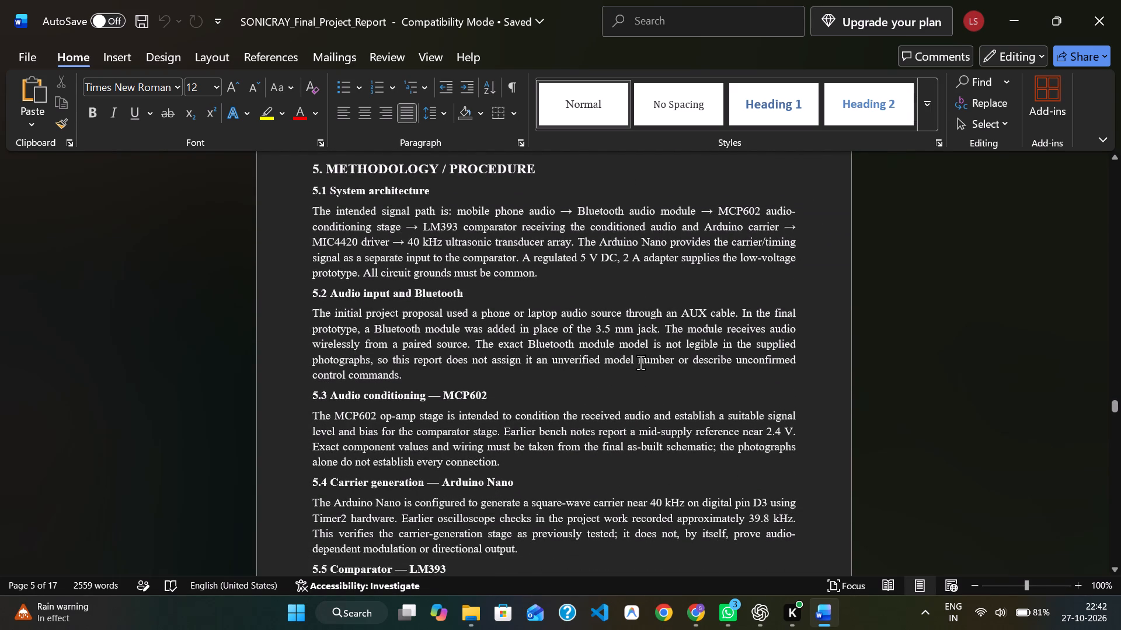
pyautogui.scroll(-8, 640, 362)
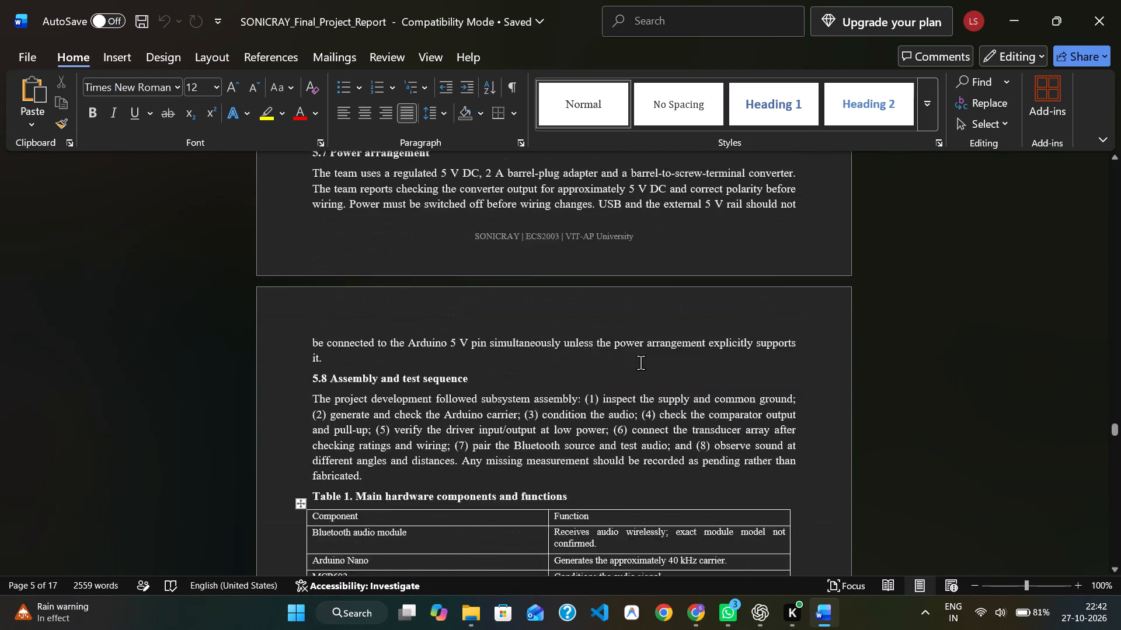
pyautogui.scroll(1, 640, 362)
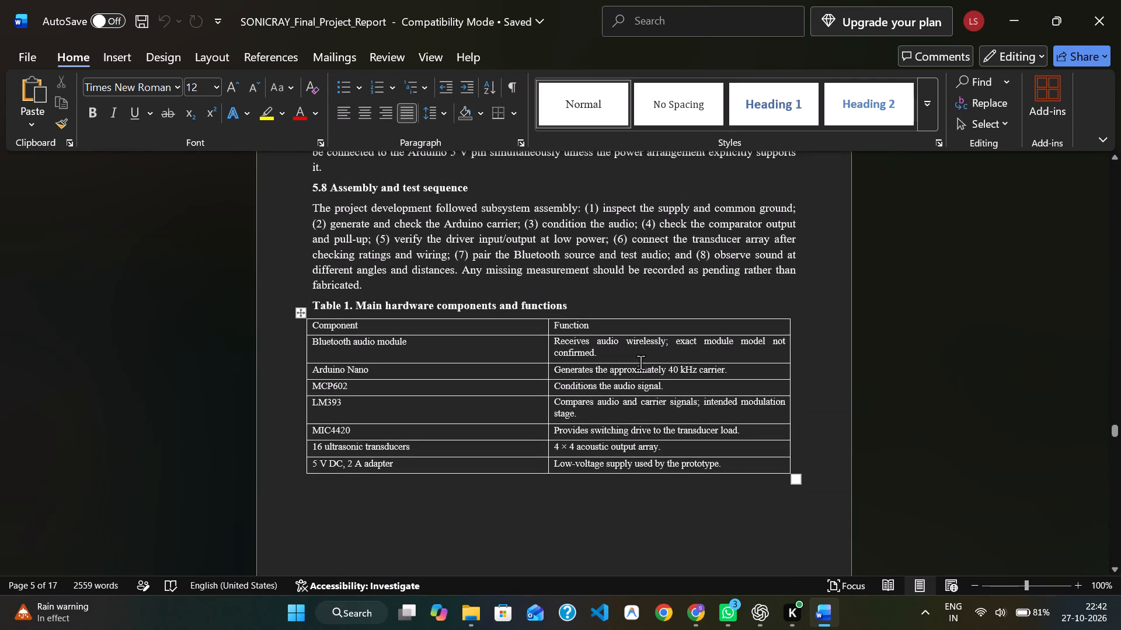
pyautogui.scroll(-5, 640, 362)
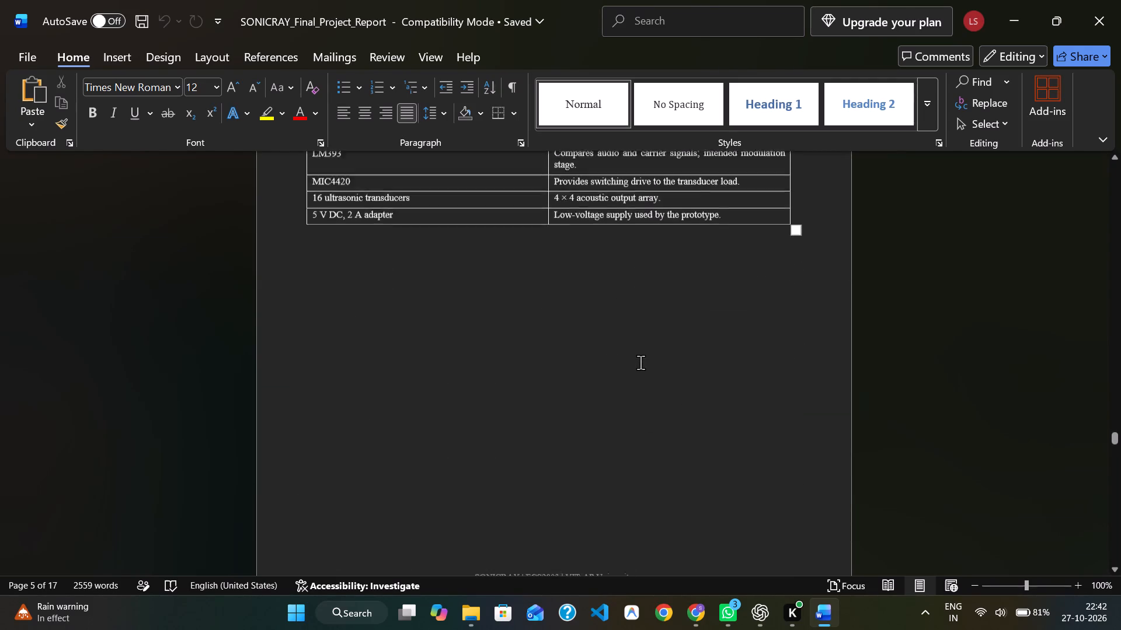
pyautogui.scroll(-6, 640, 362)
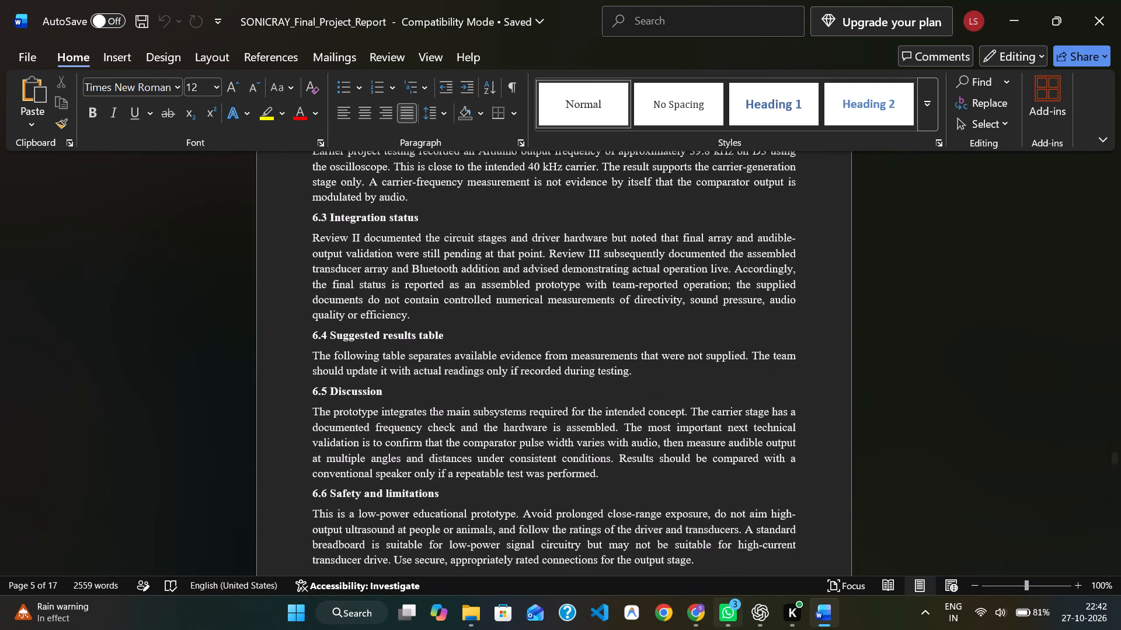
pyautogui.click(690, 614)
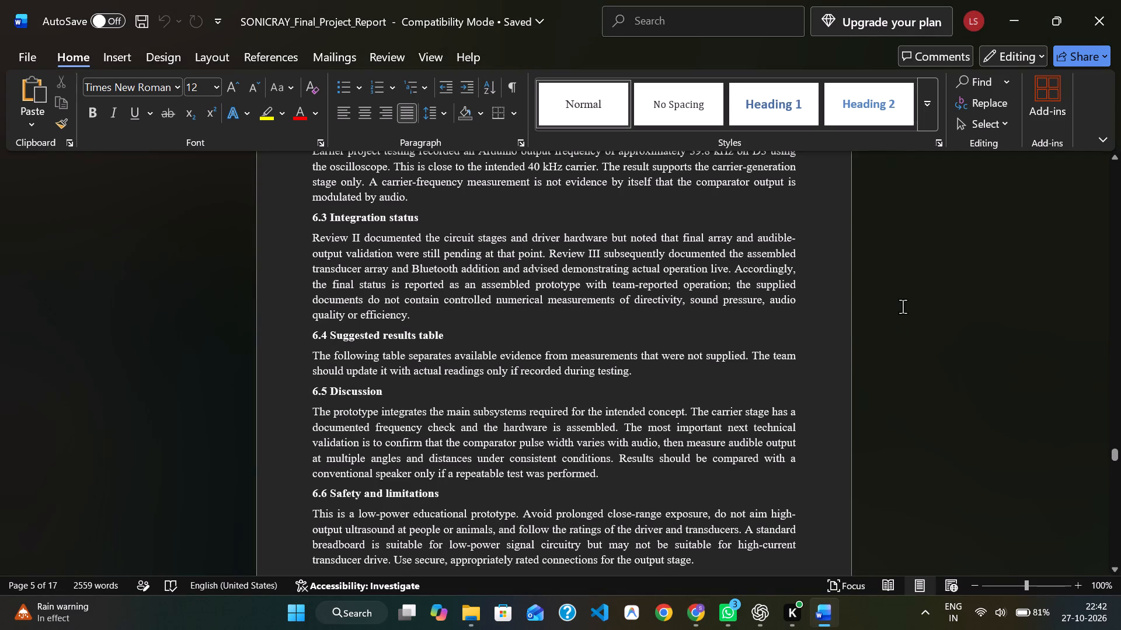
pyautogui.scroll(15, 903, 306)
pyautogui.scroll(10, 903, 306)
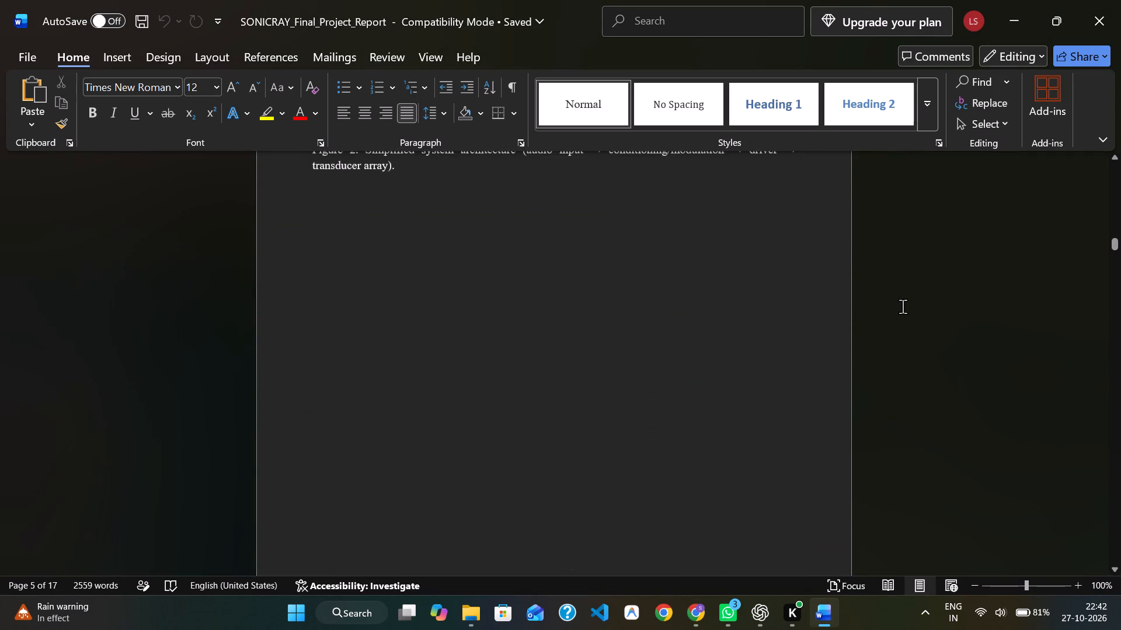
pyautogui.scroll(16, 903, 306)
pyautogui.scroll(11, 903, 306)
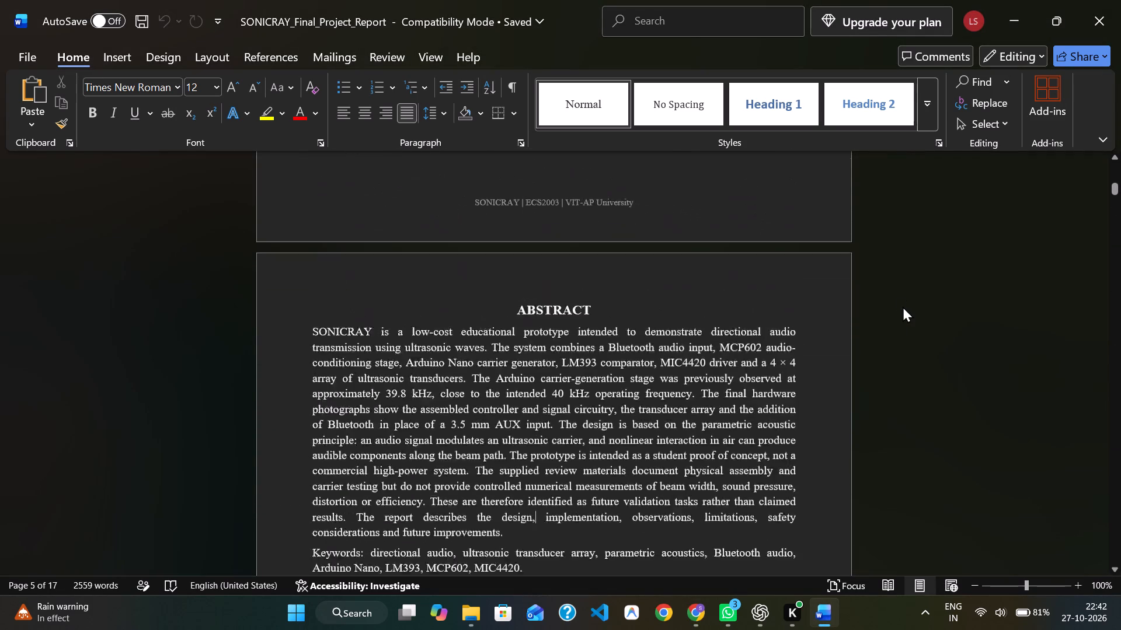
pyautogui.scroll(1, 903, 306)
# Examine the Index / Table of Contents page against the section list required by the email.
pyautogui.scroll(-14, 903, 306)
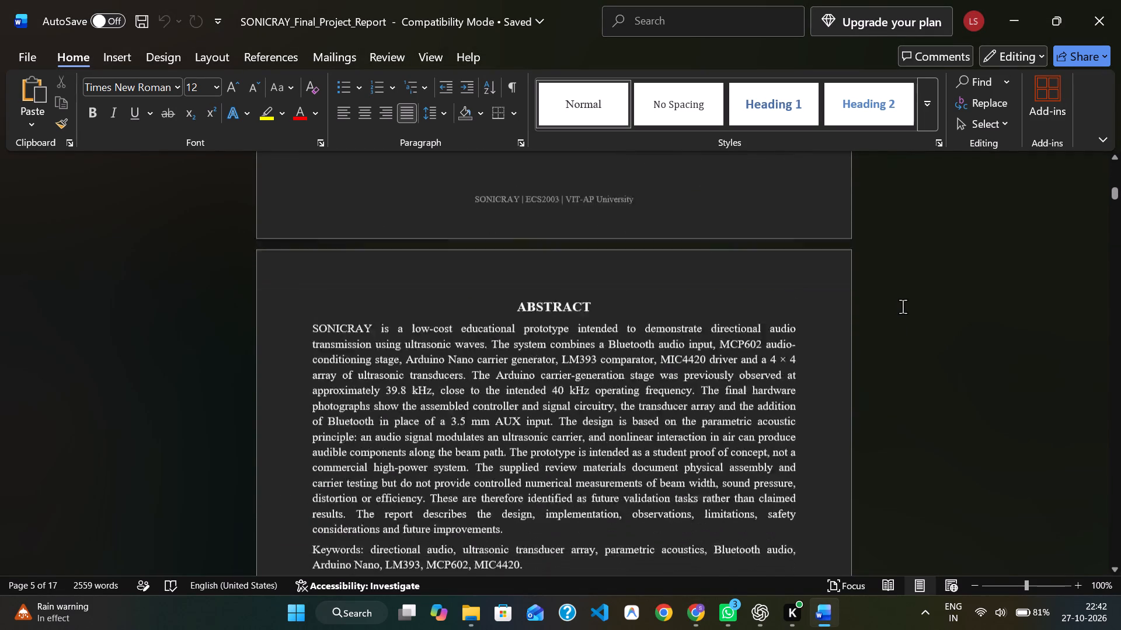
pyautogui.scroll(-9, 903, 306)
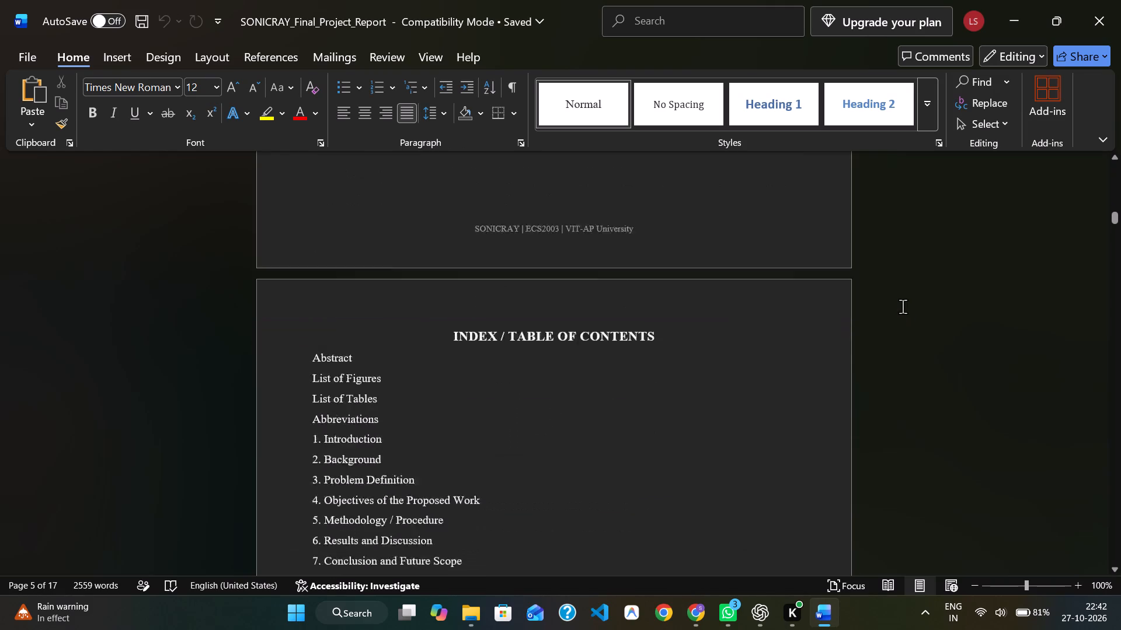
pyautogui.scroll(-1, 903, 306)
pyautogui.scroll(5, 903, 306)
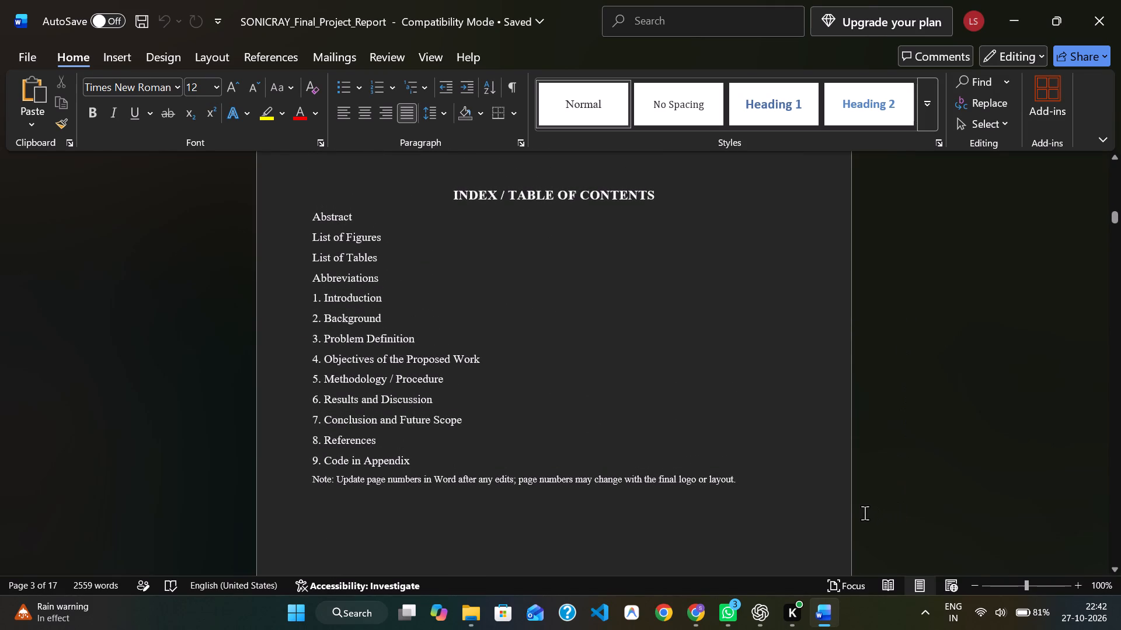
# Recheck the format requirements in the Engineering Clinics email in Chrome, and return to the report in Word.
pyautogui.click(702, 611)
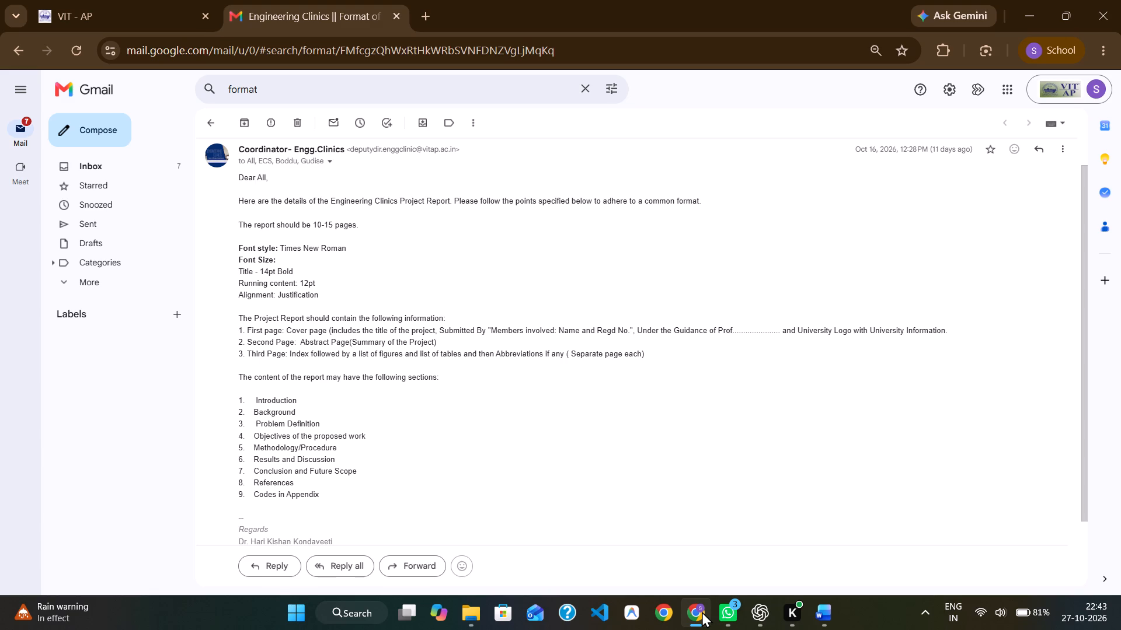
pyautogui.click(702, 611)
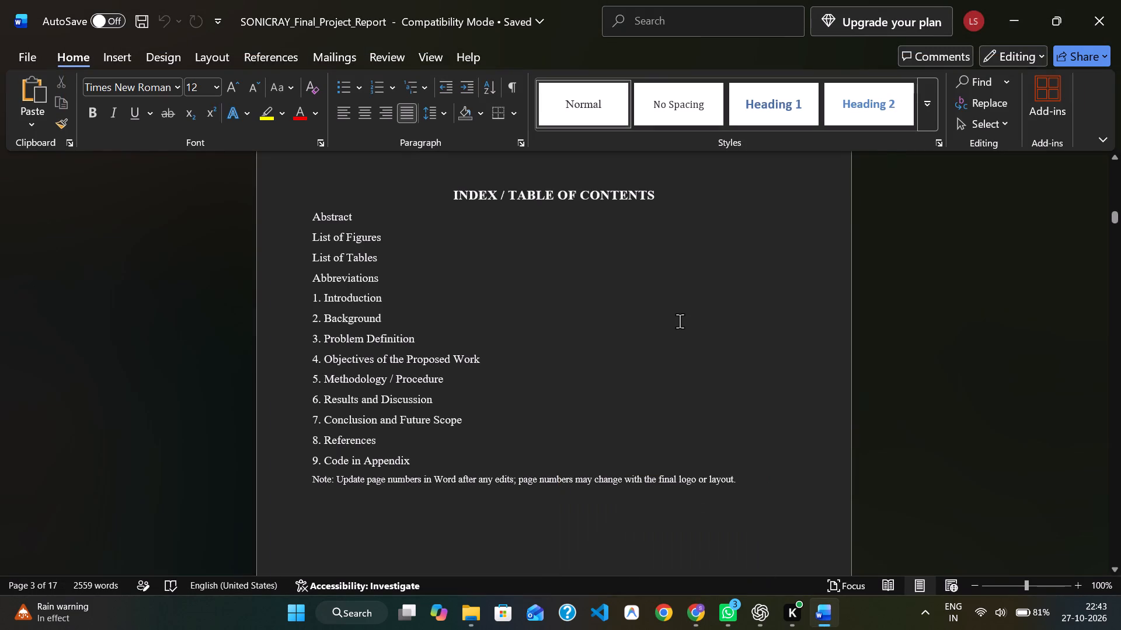
# Examine the List of Figures page that follows the Index / Table of Contents.
pyautogui.scroll(-2, 680, 321)
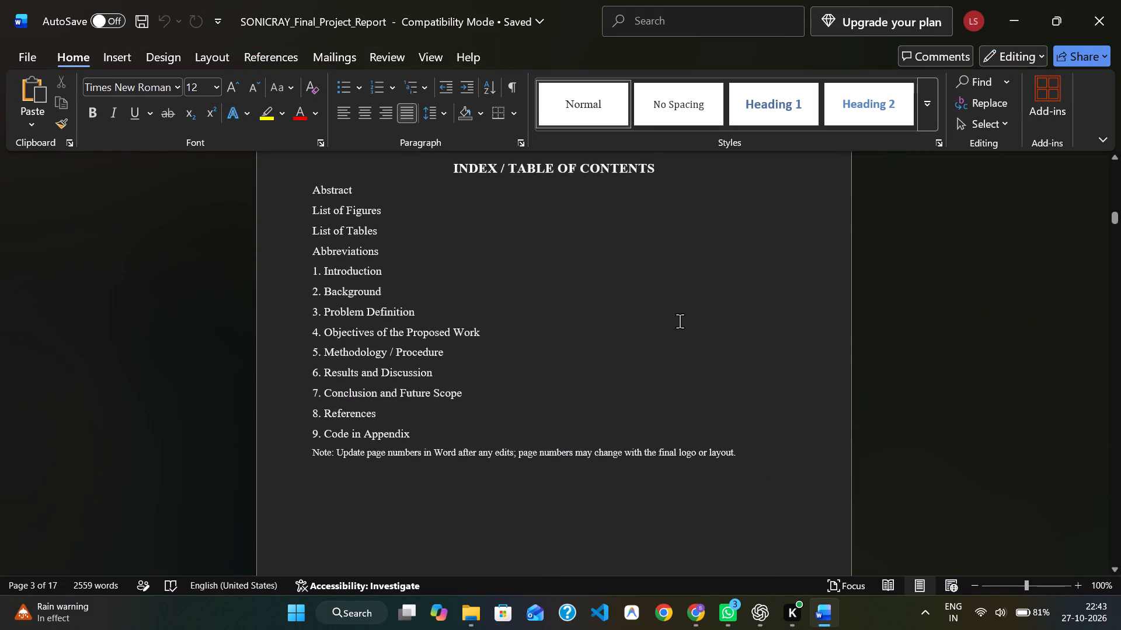
pyautogui.scroll(-7, 680, 321)
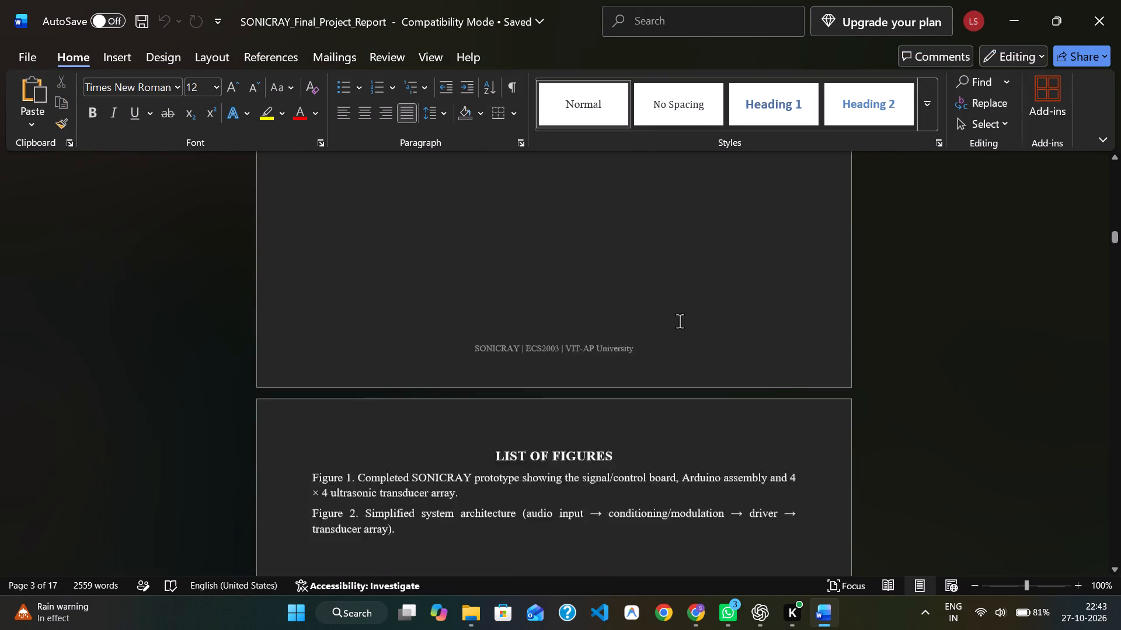
pyautogui.scroll(-1, 680, 321)
pyautogui.scroll(3, 680, 321)
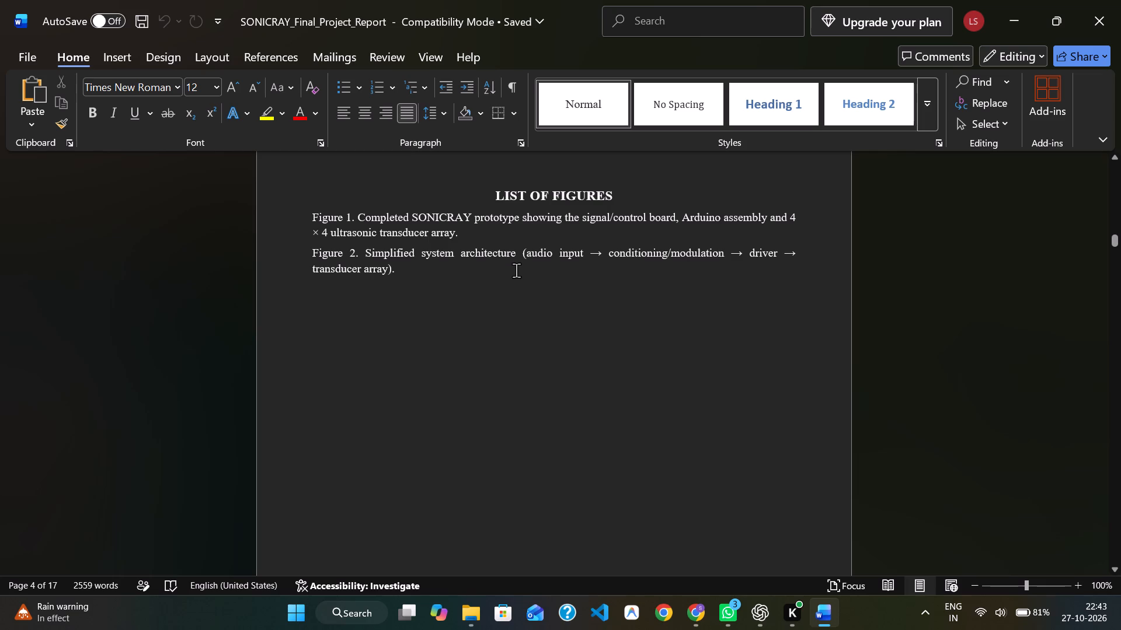
# Place the text cursor in the empty area below the List of Figures entries on page 4.
pyautogui.scroll(-6, 558, 411)
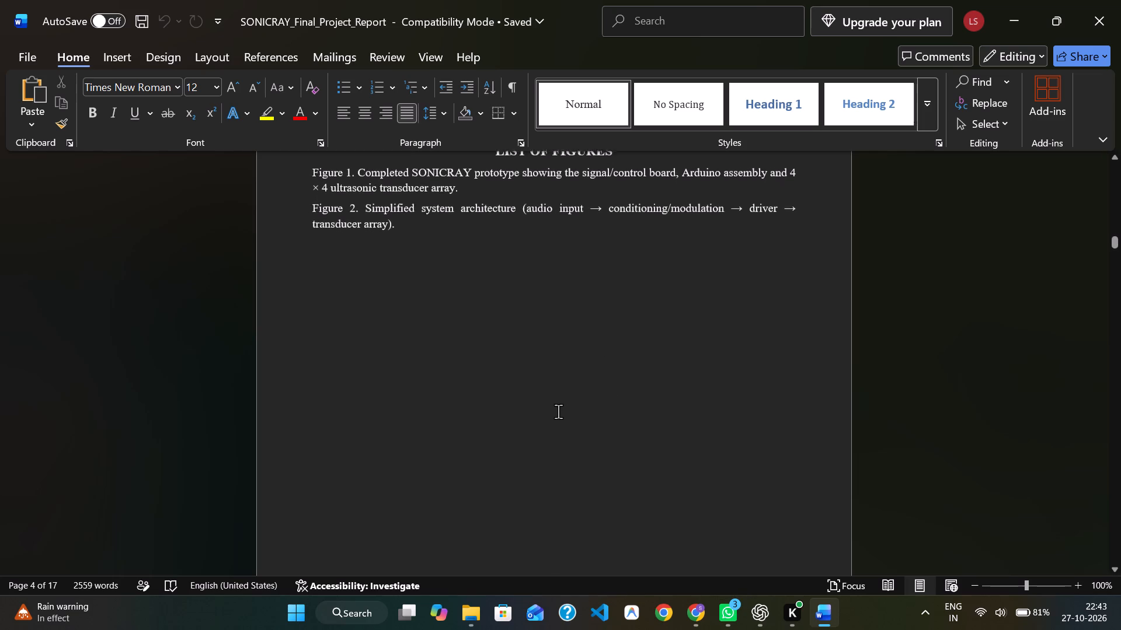
pyautogui.scroll(-4, 558, 411)
pyautogui.click(527, 356)
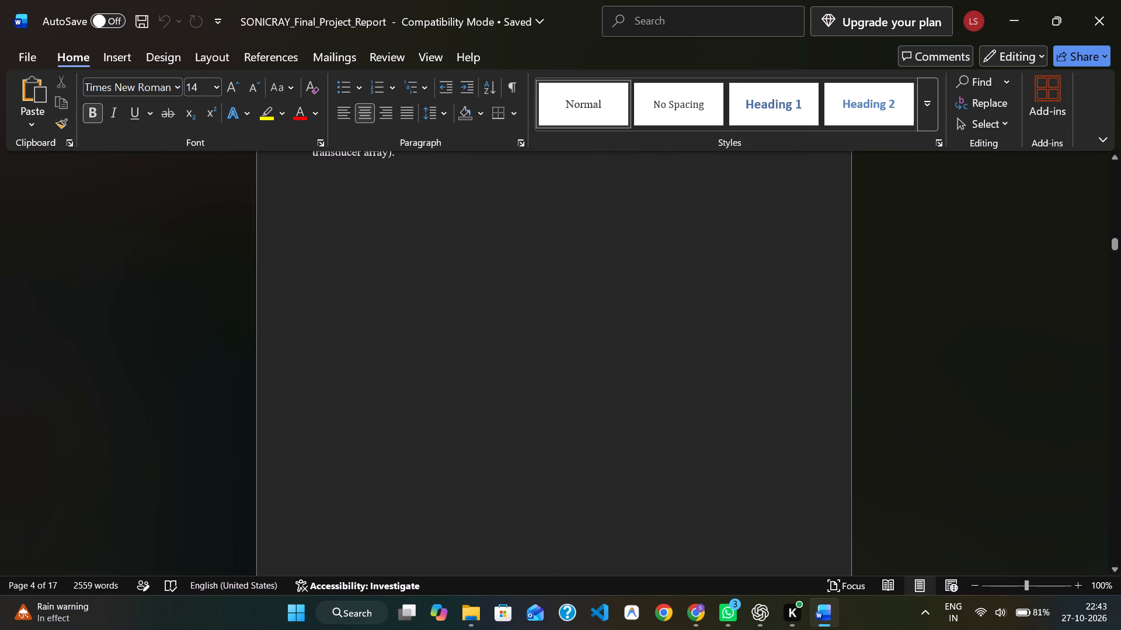
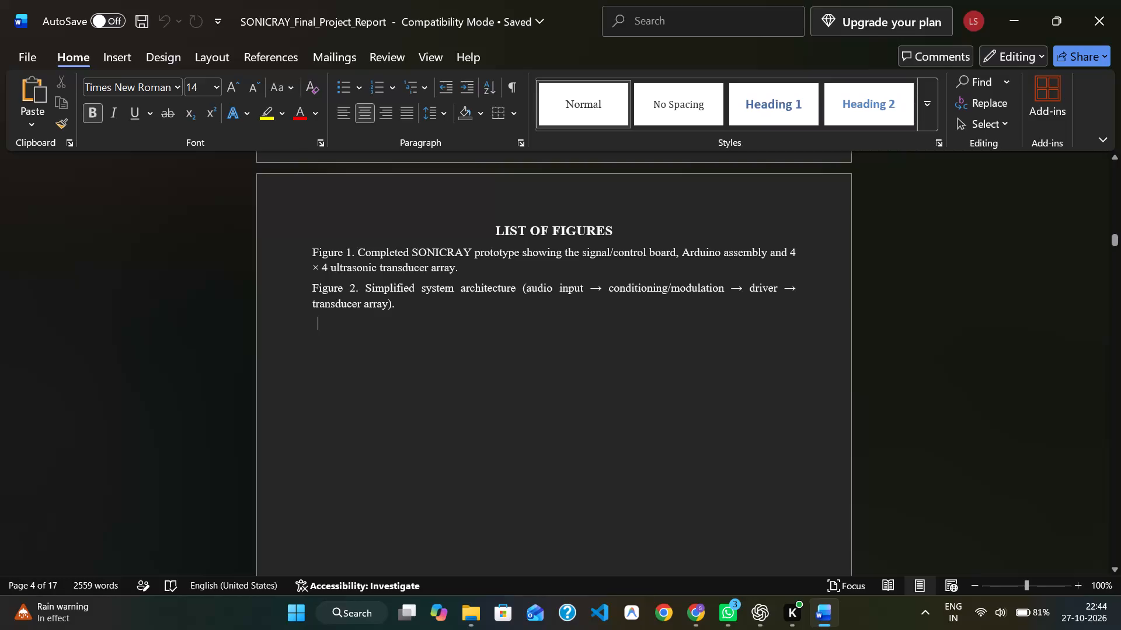
pyautogui.scroll(-4, 639, 429)
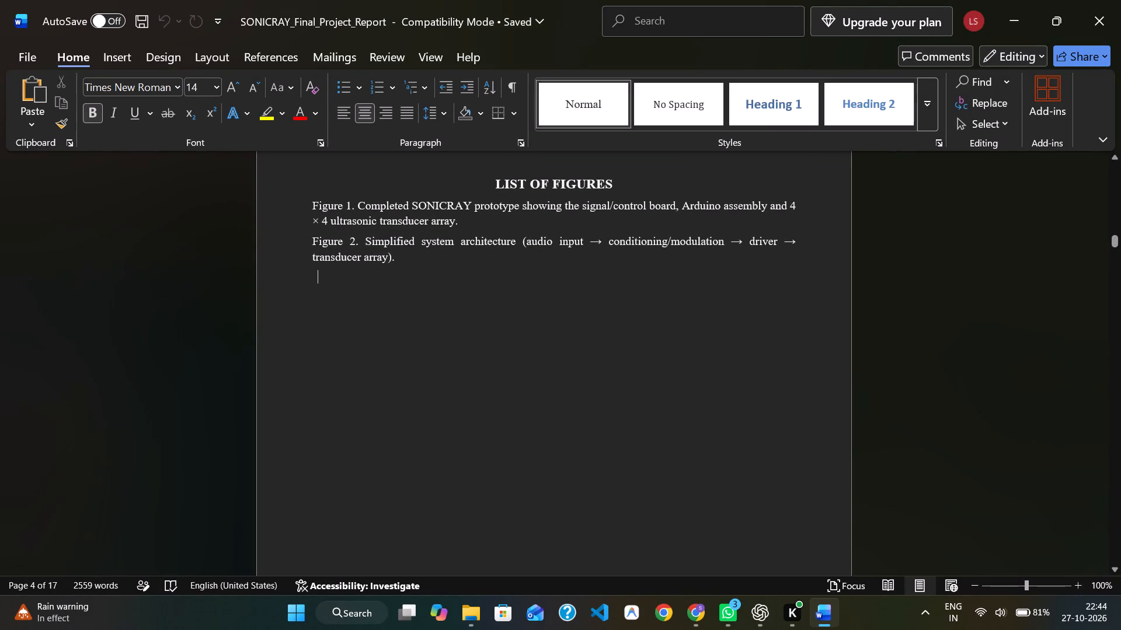
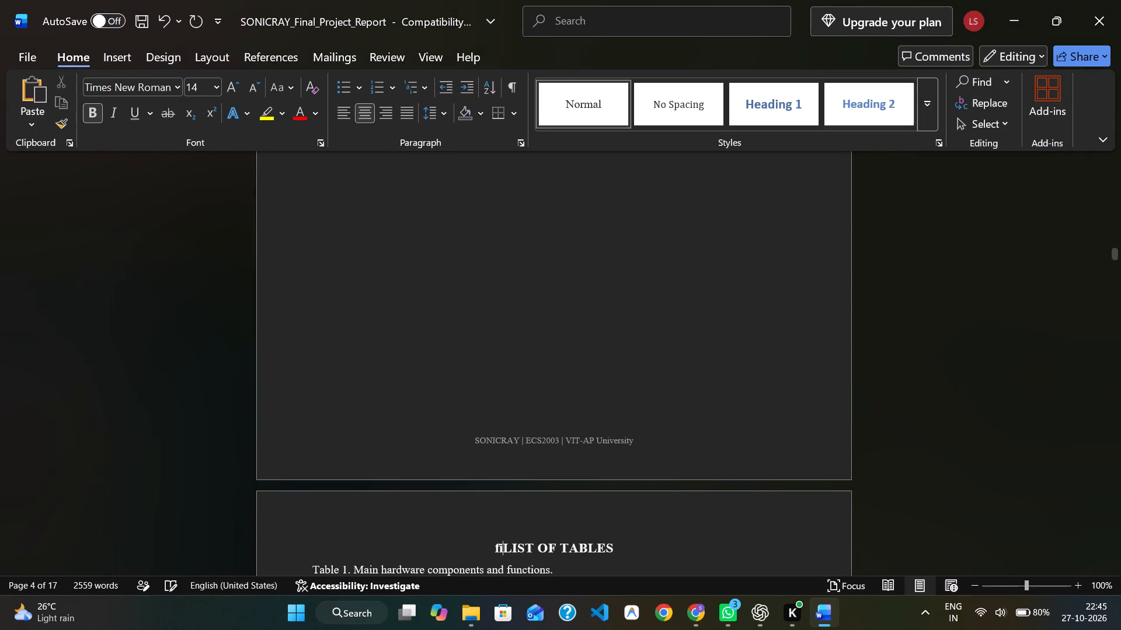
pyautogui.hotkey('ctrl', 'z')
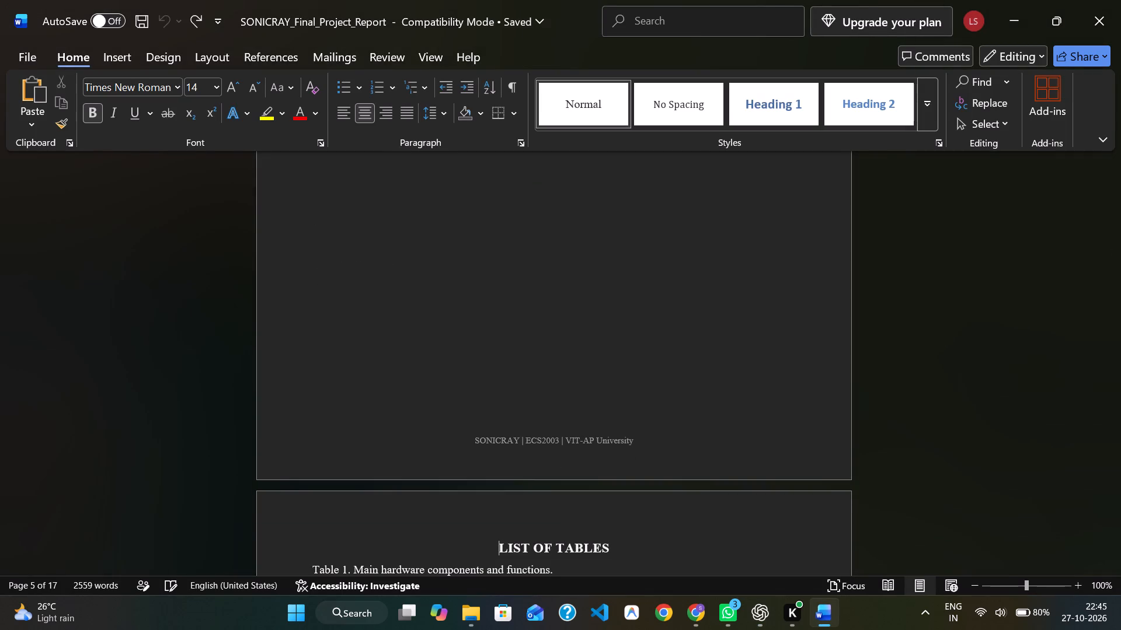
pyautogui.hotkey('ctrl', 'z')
# Add a "FIGURE 1:" line below the Figure 2 entry in the List of Figures, followed by a new empty line.
pyautogui.scroll(9, 459, 226)
pyautogui.scroll(-2, 459, 226)
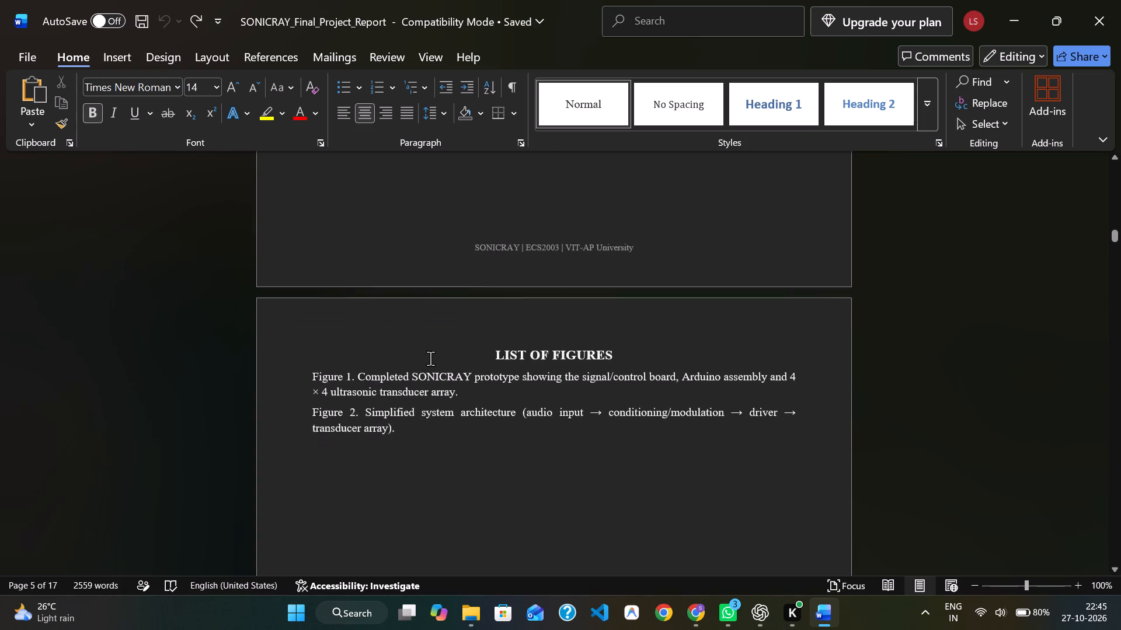
pyautogui.click(413, 433)
pyautogui.press('Return')
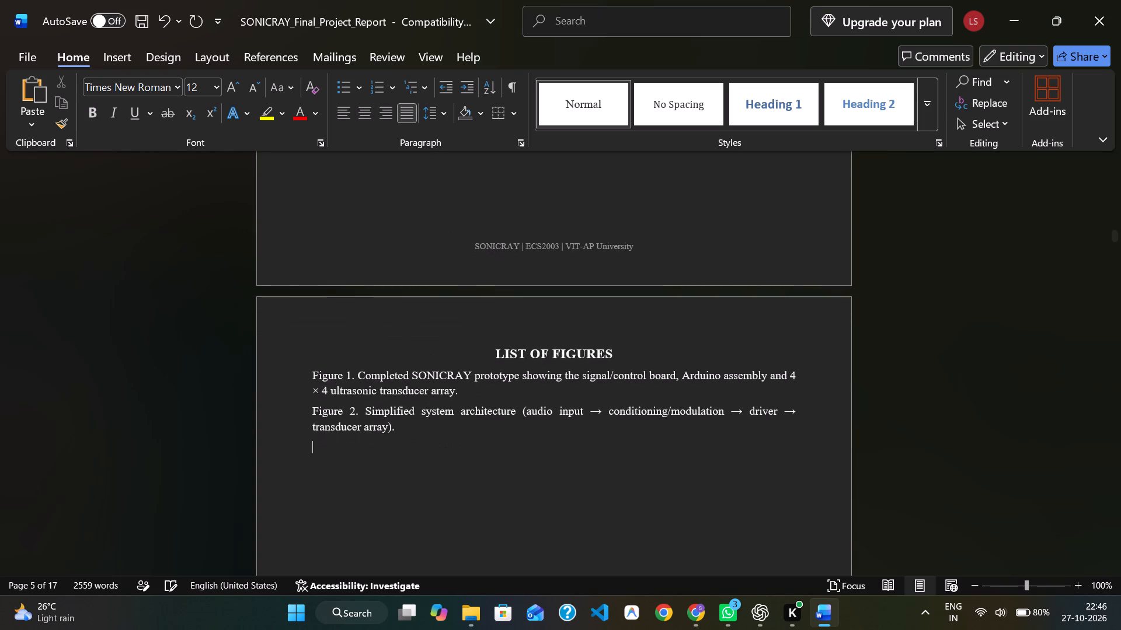
pyautogui.press('f')
pyautogui.press('g')
pyautogui.press('BackSpace')
pyautogui.press('f')
pyautogui.write('IGURE 1:')
pyautogui.press('Return')
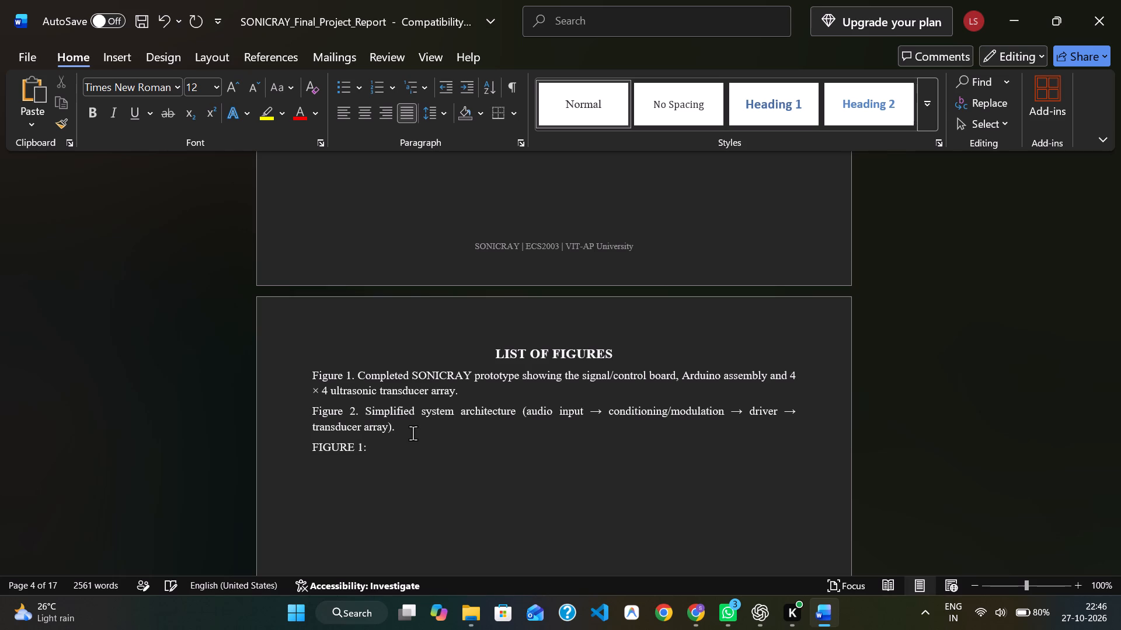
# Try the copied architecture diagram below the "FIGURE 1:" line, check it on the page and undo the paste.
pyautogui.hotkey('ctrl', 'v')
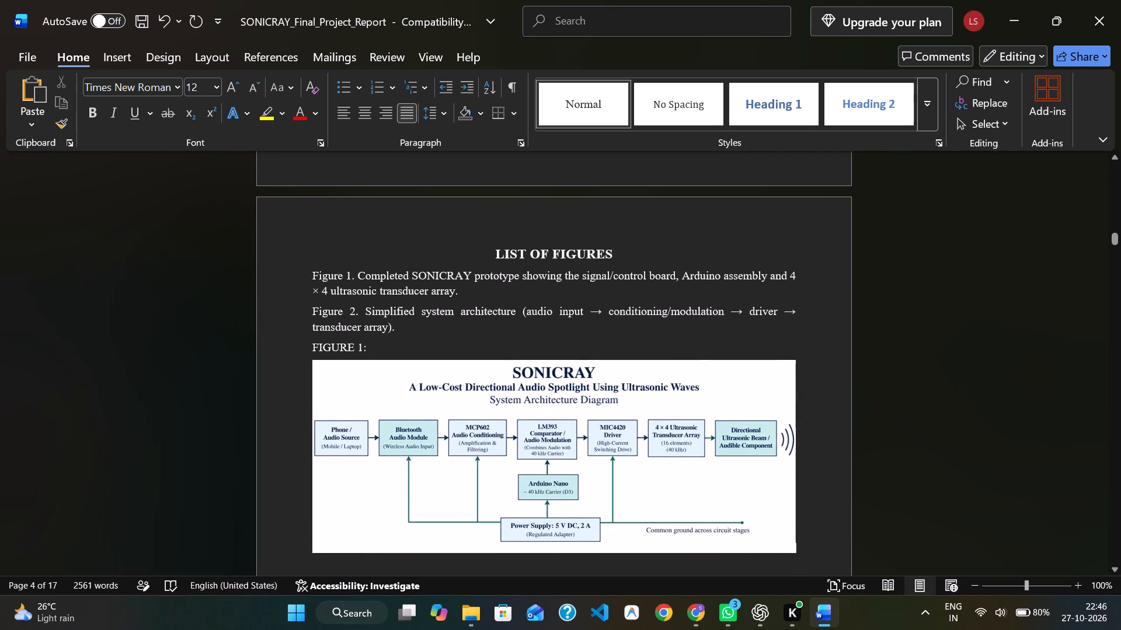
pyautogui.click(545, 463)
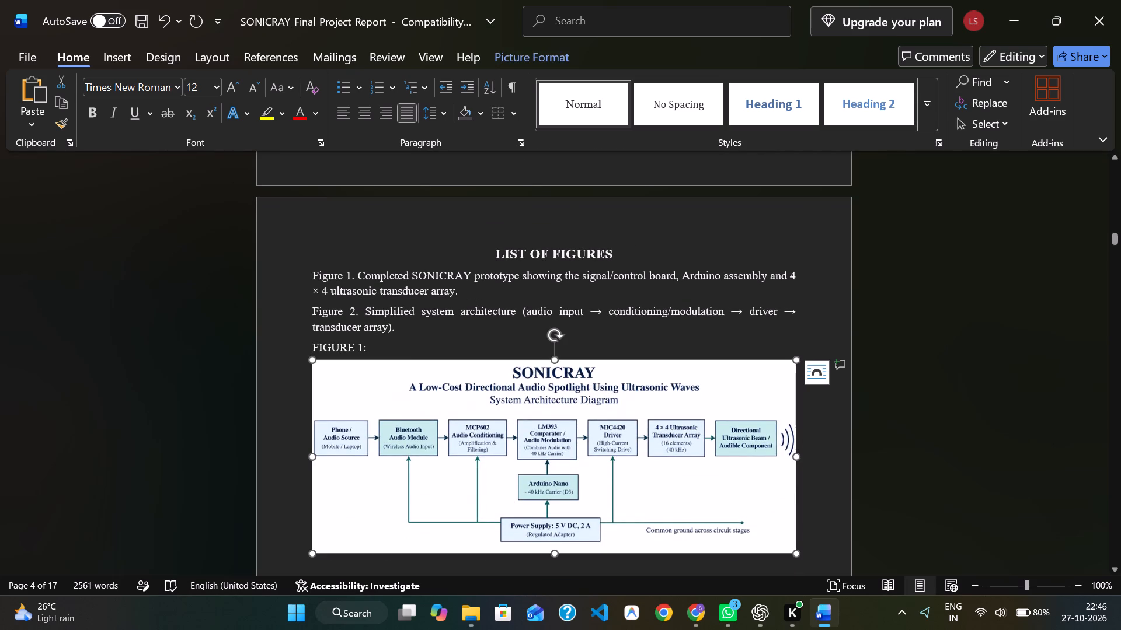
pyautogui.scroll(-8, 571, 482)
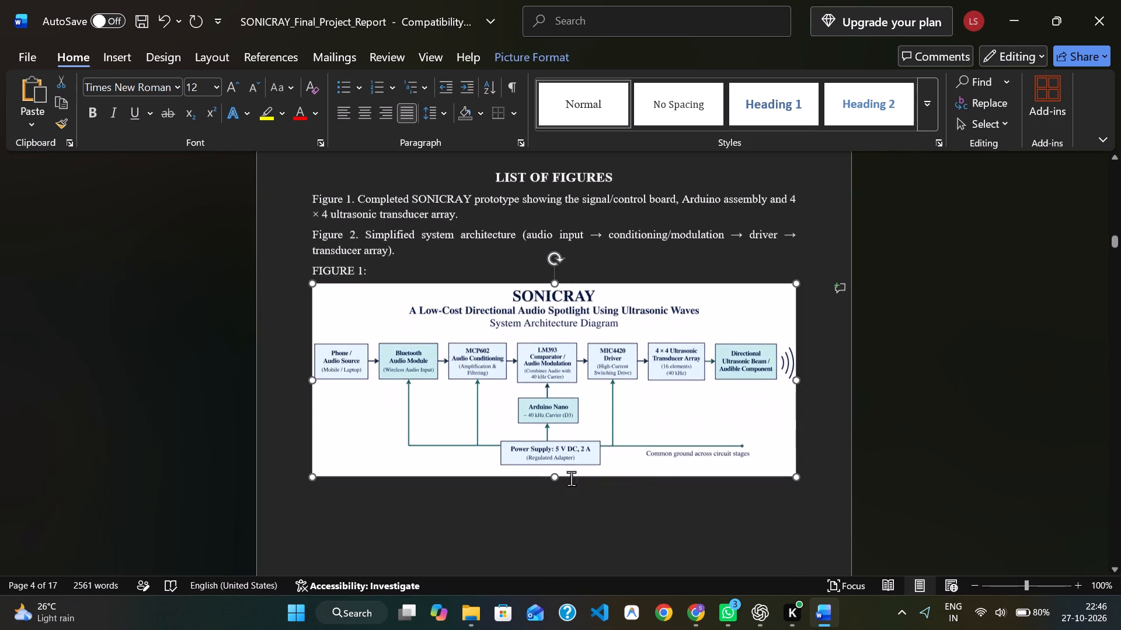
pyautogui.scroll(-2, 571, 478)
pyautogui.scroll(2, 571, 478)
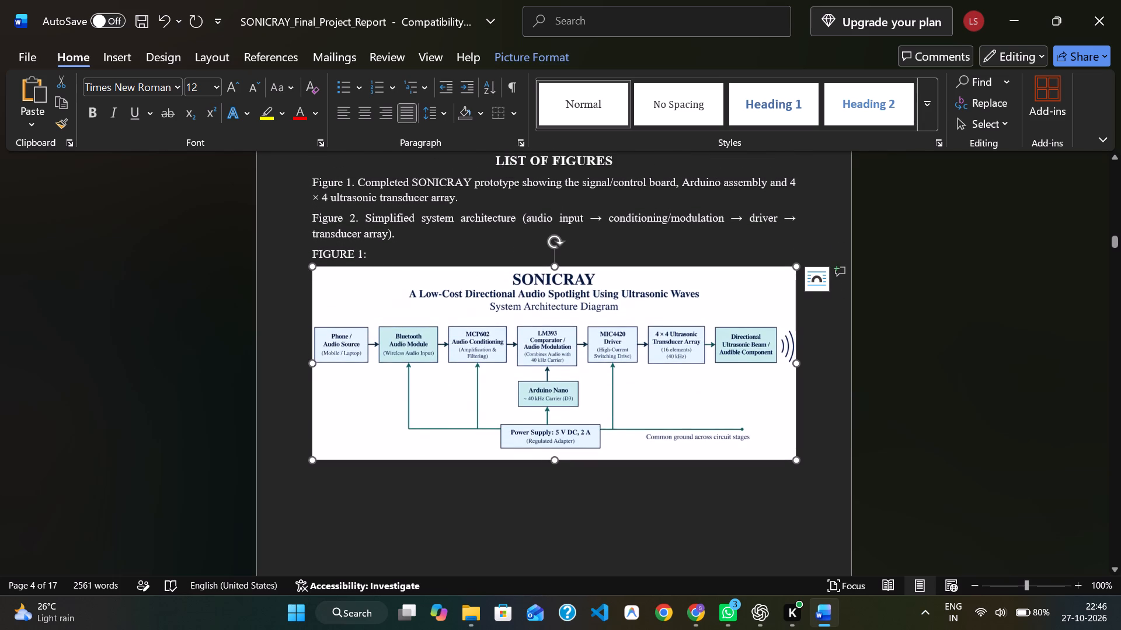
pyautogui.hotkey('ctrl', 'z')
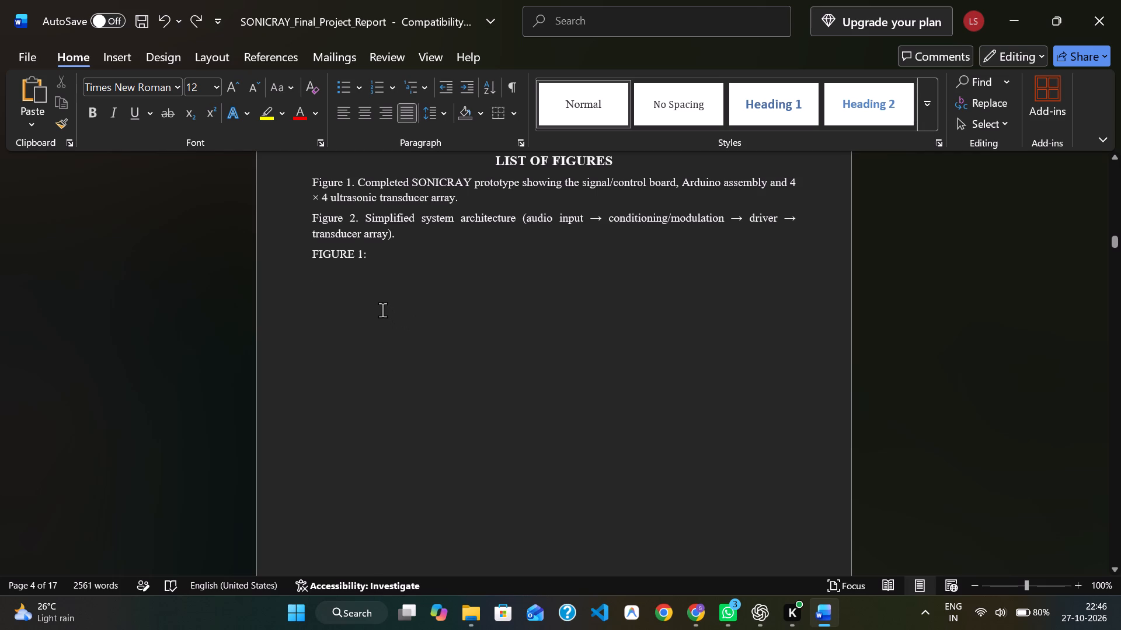
# Look through the report from the List of Figures to the References, checking the methodology, prototype photo and conclusion.
pyautogui.scroll(-17, 383, 307)
pyautogui.scroll(-13, 384, 307)
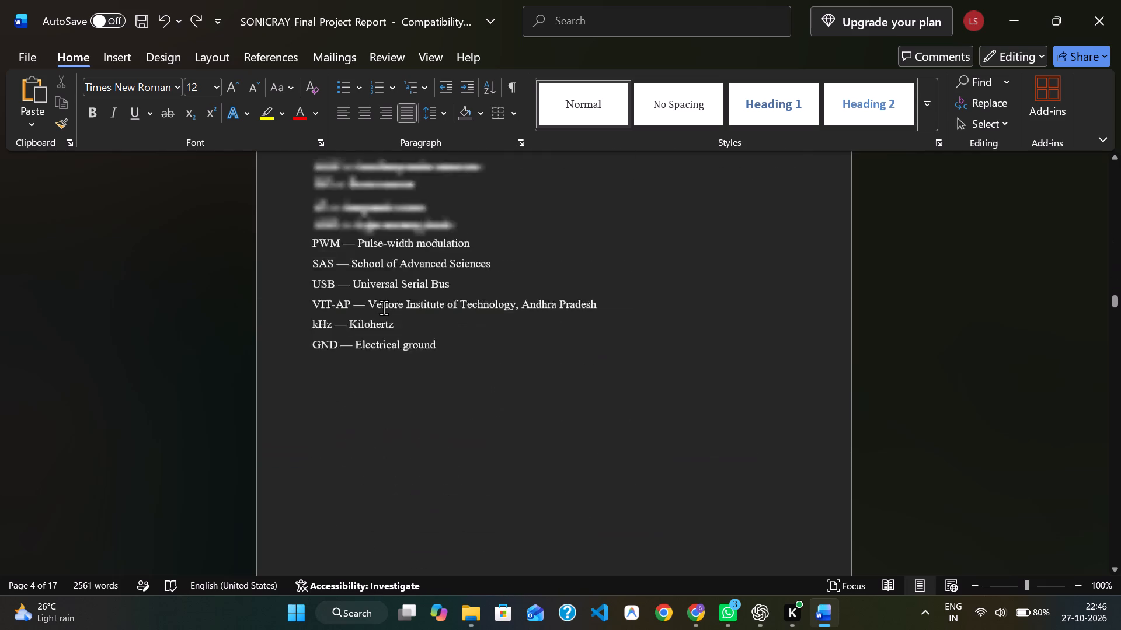
pyautogui.scroll(-11, 384, 307)
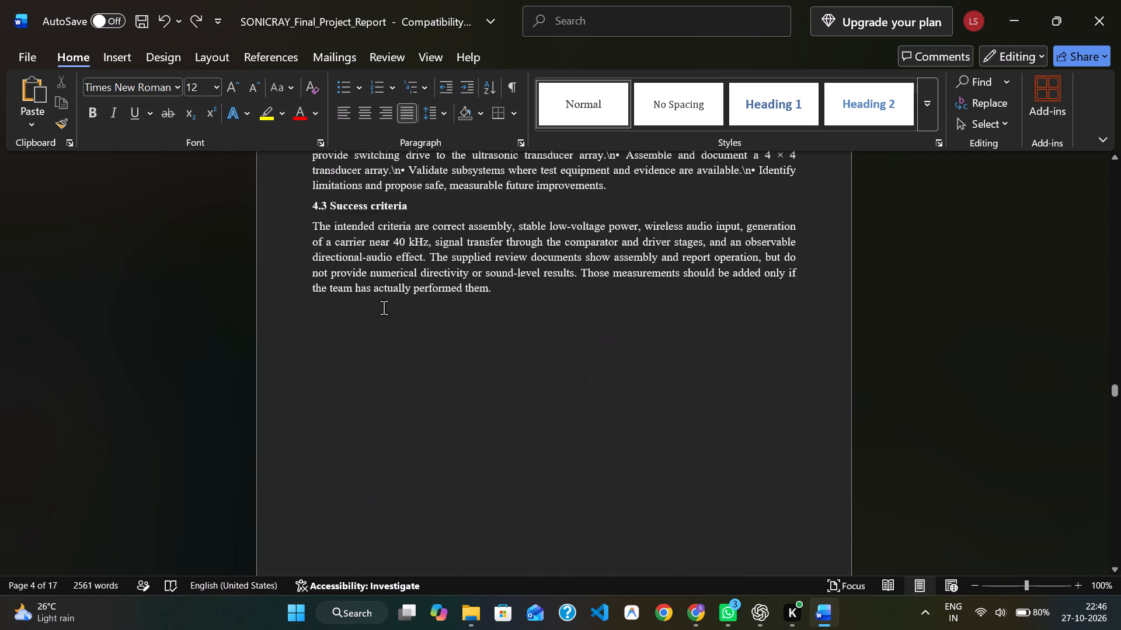
pyautogui.scroll(-13, 384, 307)
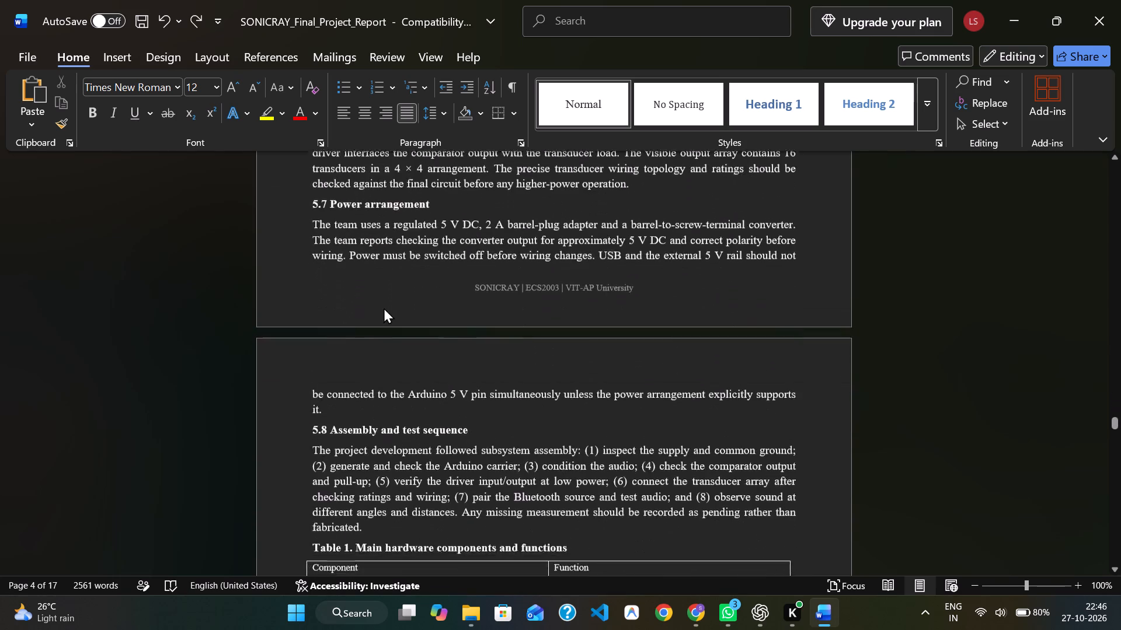
pyautogui.scroll(-7, 384, 307)
pyautogui.scroll(5, 384, 307)
pyautogui.scroll(-5, 384, 307)
pyautogui.scroll(6, 384, 307)
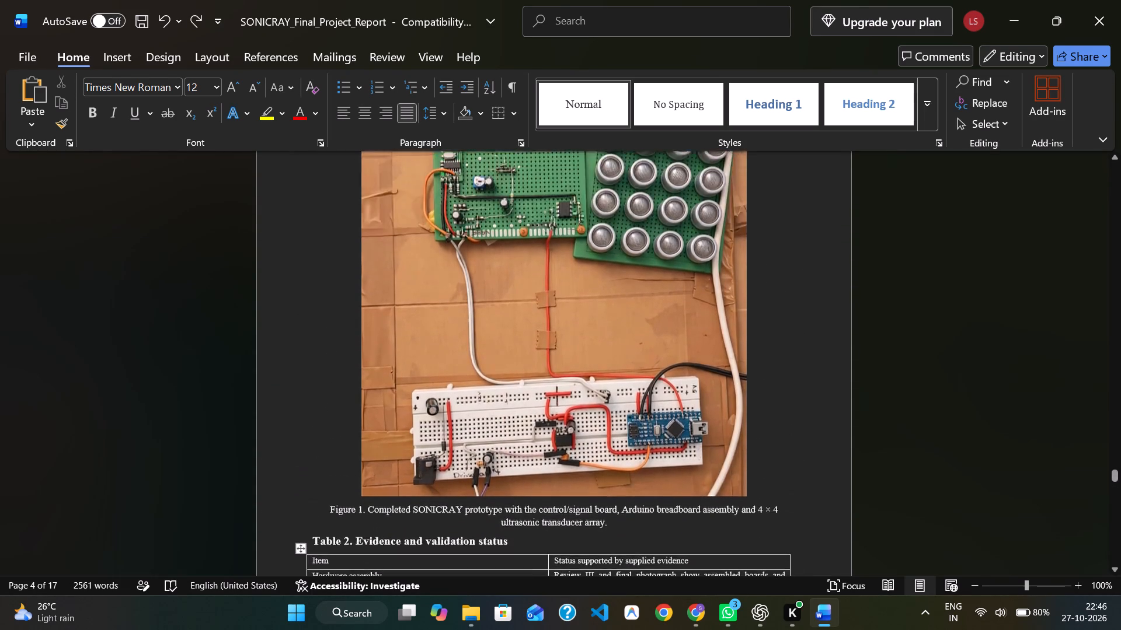
pyautogui.scroll(2, 384, 307)
pyautogui.scroll(-3, 384, 307)
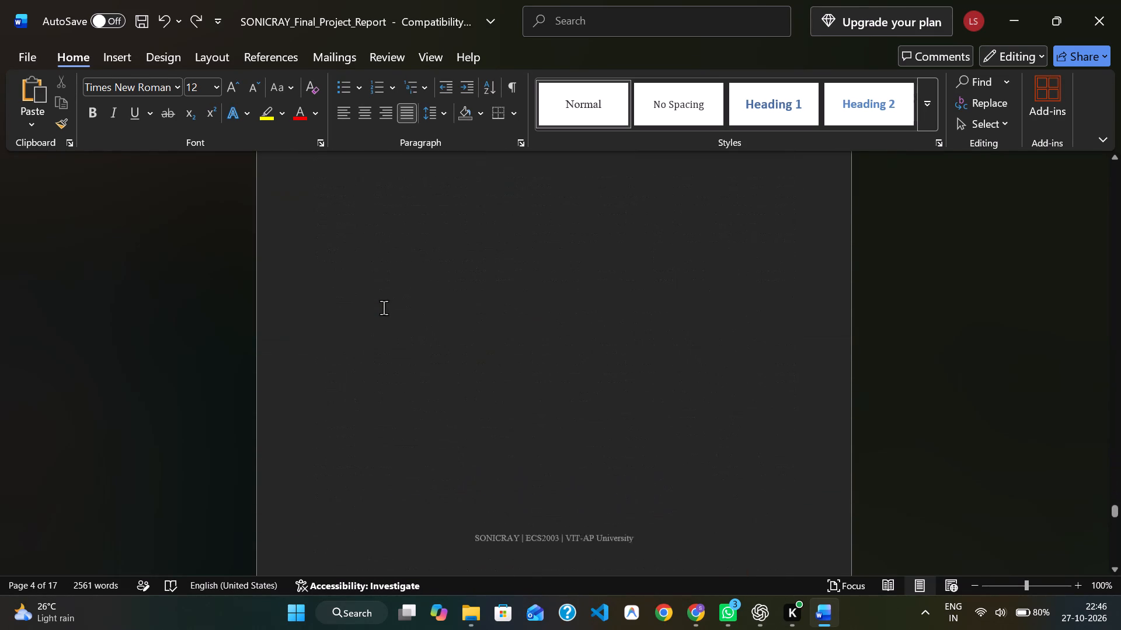
pyautogui.scroll(5, 384, 307)
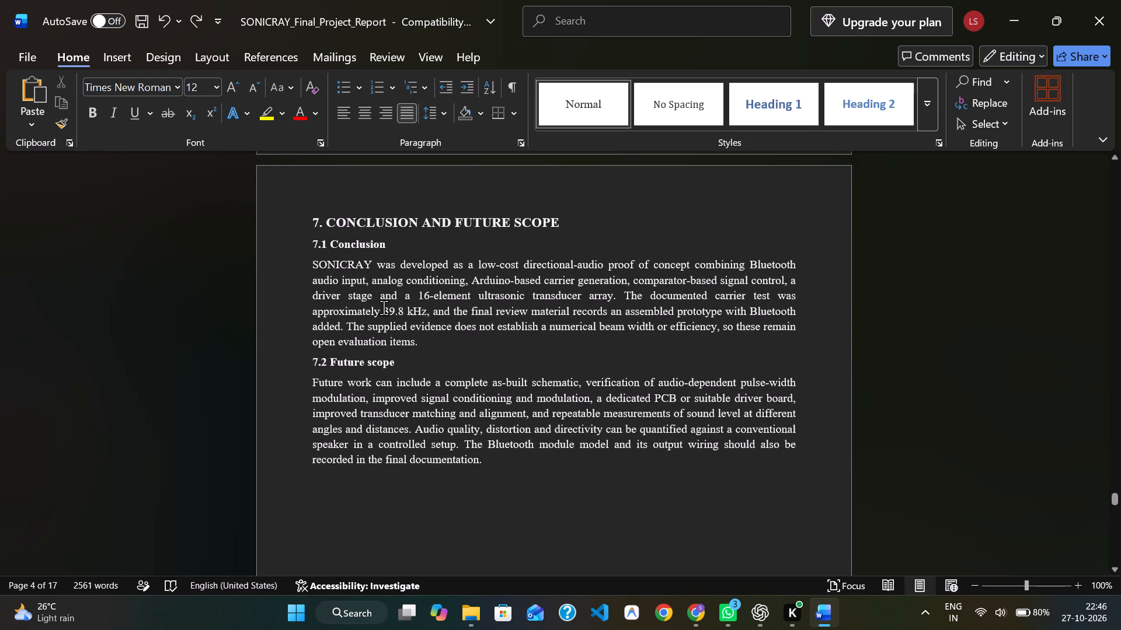
pyautogui.scroll(-11, 384, 307)
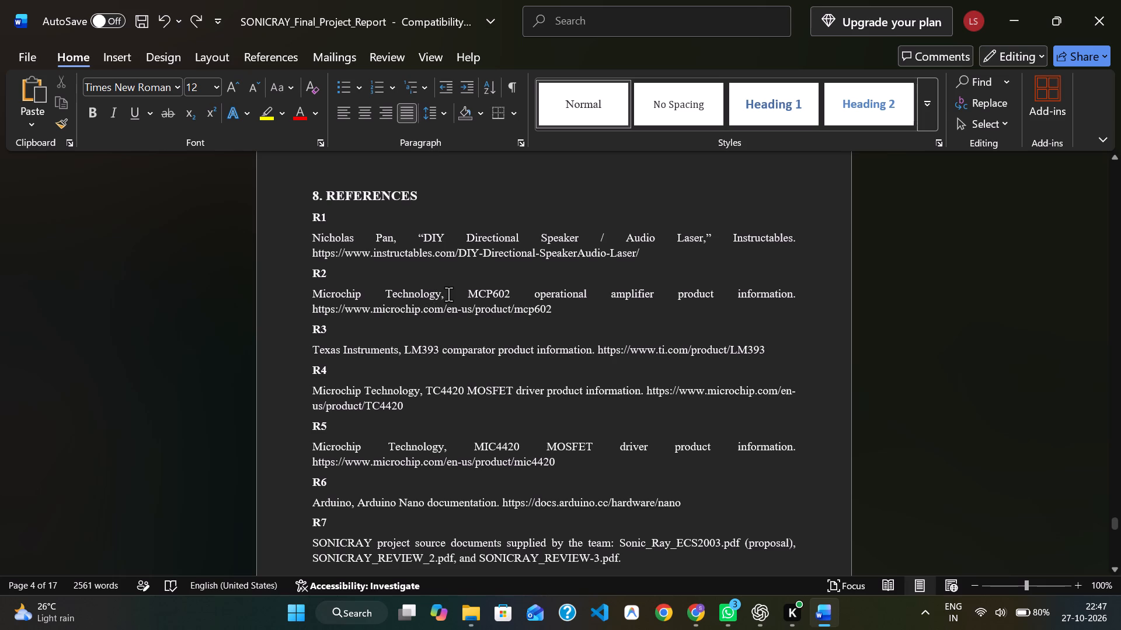
# Delete the R1 label and its "DIY Directional Speaker / Audio Laser" Instructables entry from the References.
pyautogui.scroll(-1, 448, 294)
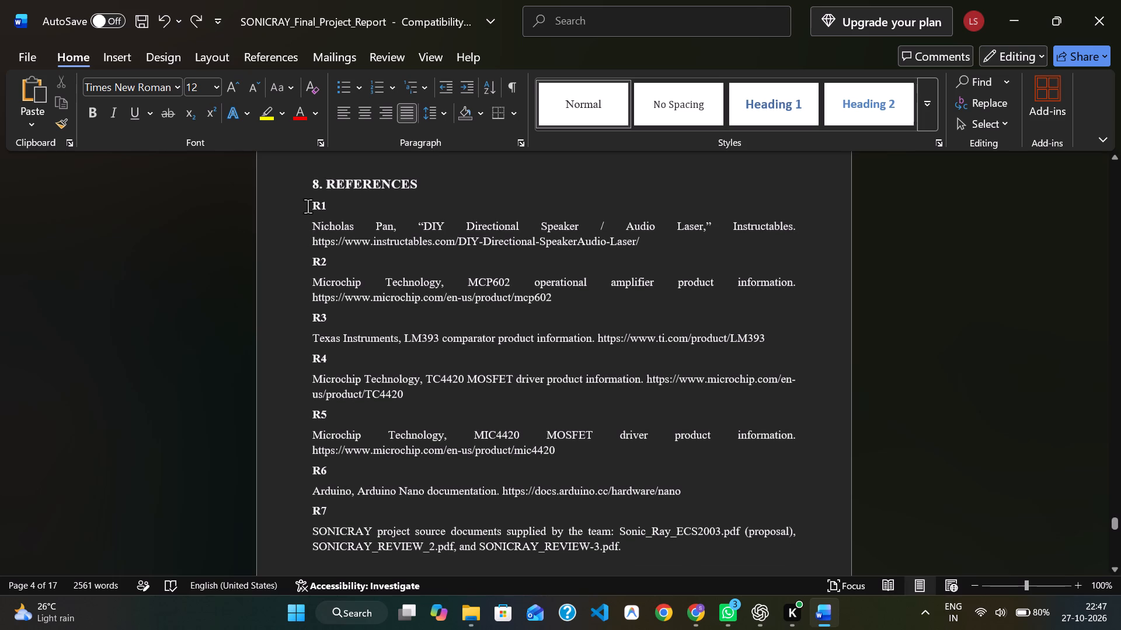
pyautogui.moveTo(308, 206); pyautogui.dragTo(650, 245)
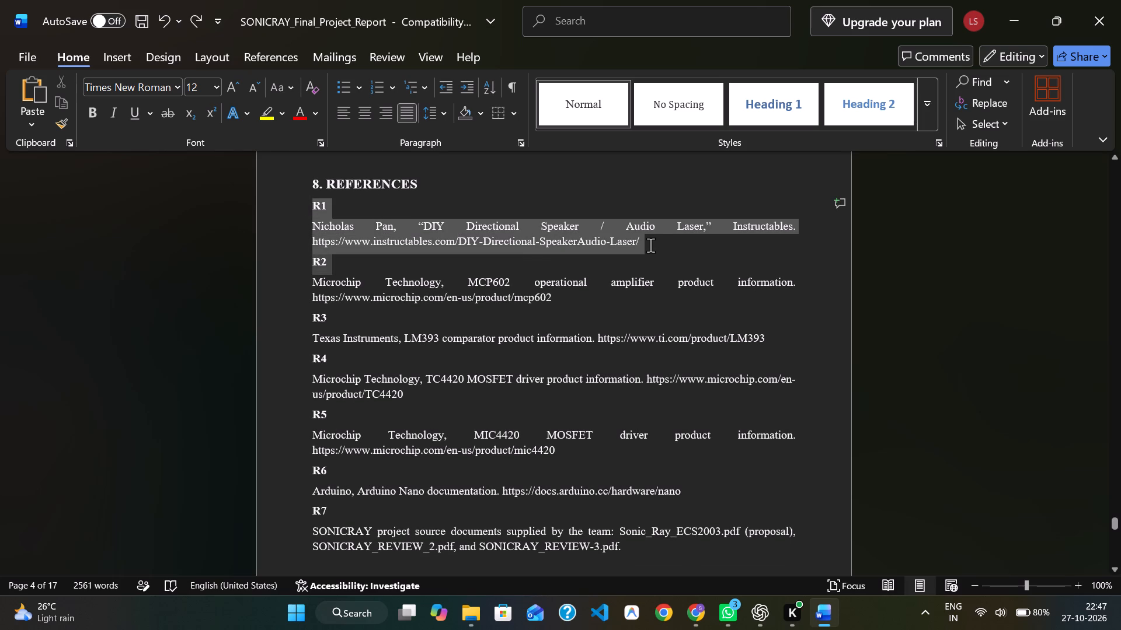
pyautogui.moveTo(650, 245); pyautogui.dragTo(650, 245)
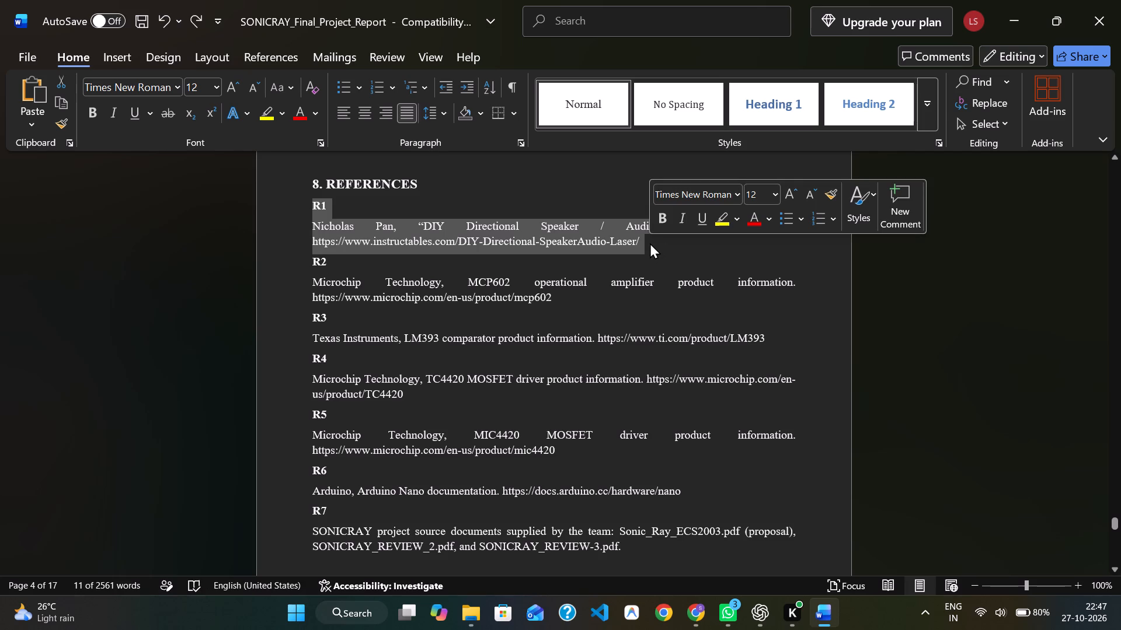
pyautogui.press('BackSpace')
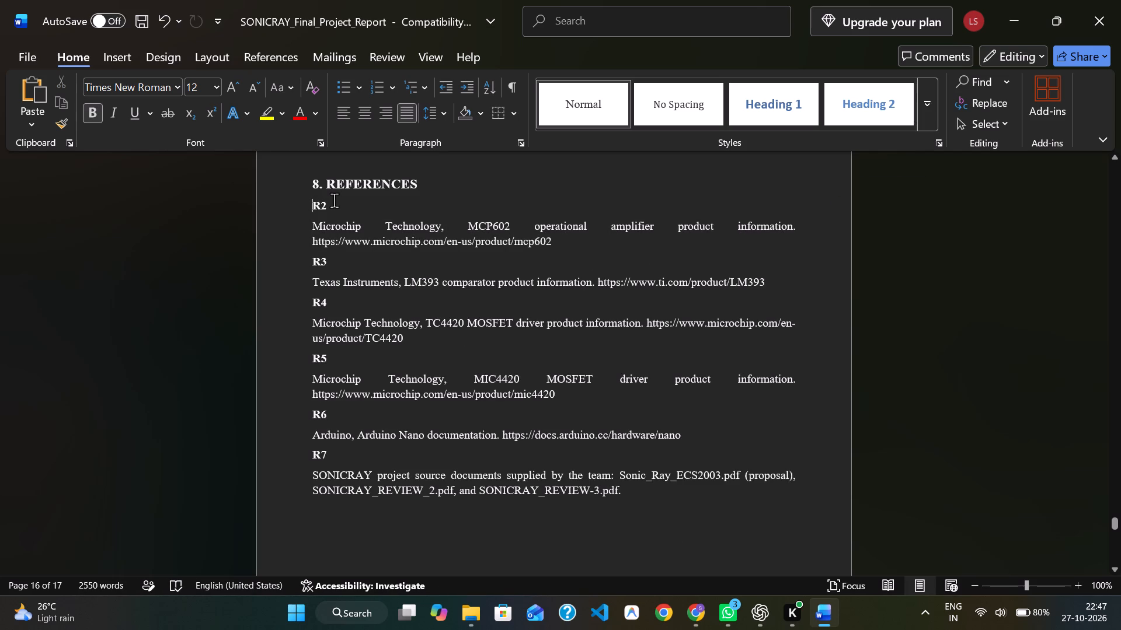
# Renumber the MCP602, LM393 and TC4420 references as R1, R2 and R3.
pyautogui.click(334, 200)
pyautogui.press('BackSpace')
pyautogui.press('1')
pyautogui.press('Down')
pyautogui.press('Down')
pyautogui.press('Down')
pyautogui.press('BackSpace')
pyautogui.press('2')
pyautogui.press('Down')
pyautogui.press('Down')
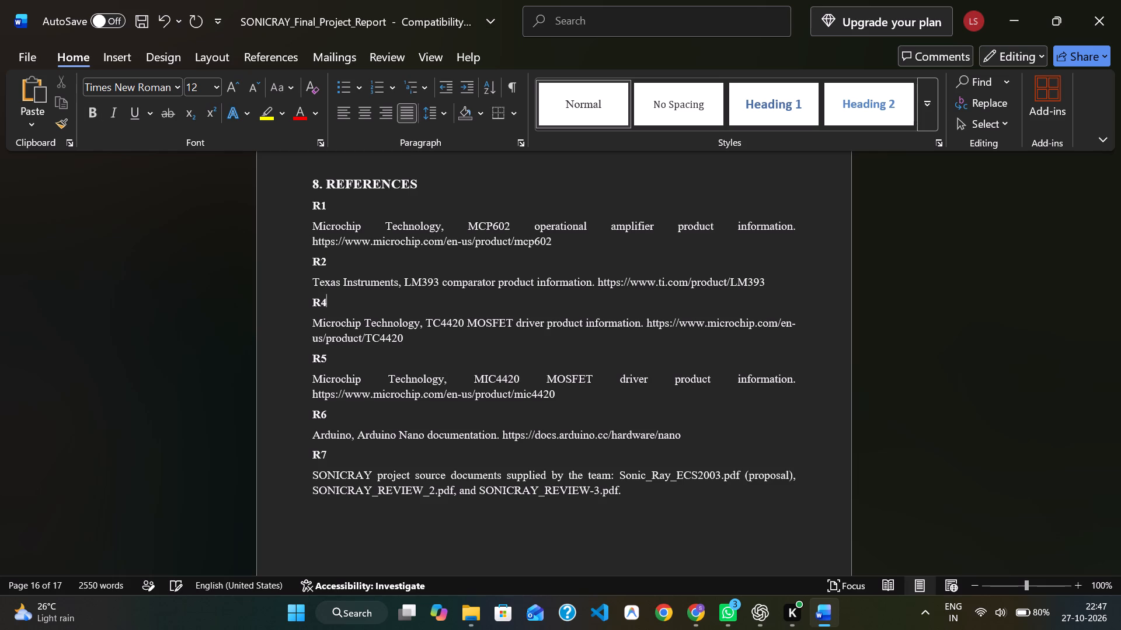
pyautogui.press('BackSpace')
pyautogui.press('3')
# Renumber the MIC4420, Arduino Nano and project source document references as R4, R5 and R6.
pyautogui.press('Down')
pyautogui.press('Down')
pyautogui.press('Down')
pyautogui.press('BackSpace')
pyautogui.press('4')
pyautogui.press('Down')
pyautogui.press('Down')
pyautogui.press('Down')
pyautogui.press('BackSpace')
pyautogui.press('5')
pyautogui.press('Down')
pyautogui.press('Down')
pyautogui.press('BackSpace')
pyautogui.press('6')
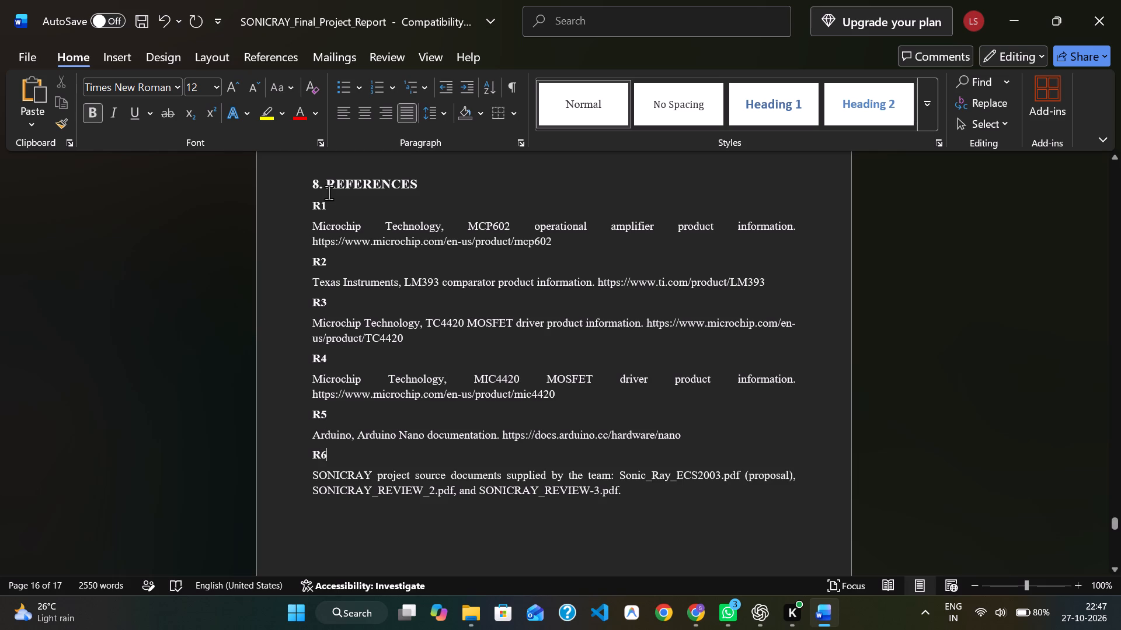
# Look back through the report from the References to the List of Figures, checking the conclusion, prototype photo, Table 2 and results sections.
pyautogui.scroll(12, 358, 251)
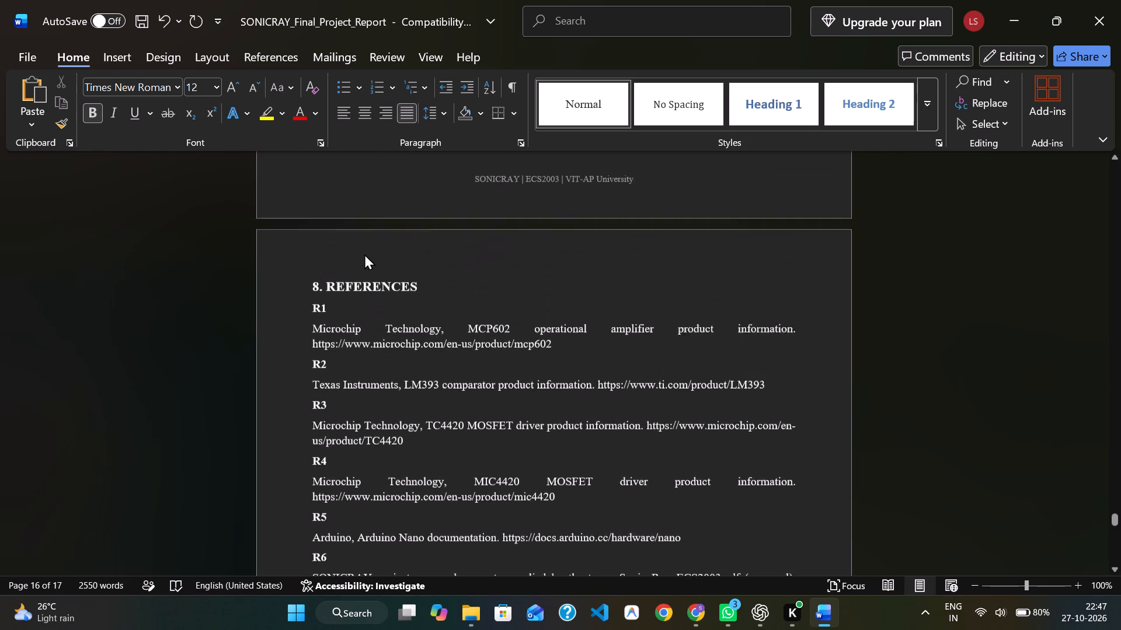
pyautogui.scroll(9, 364, 254)
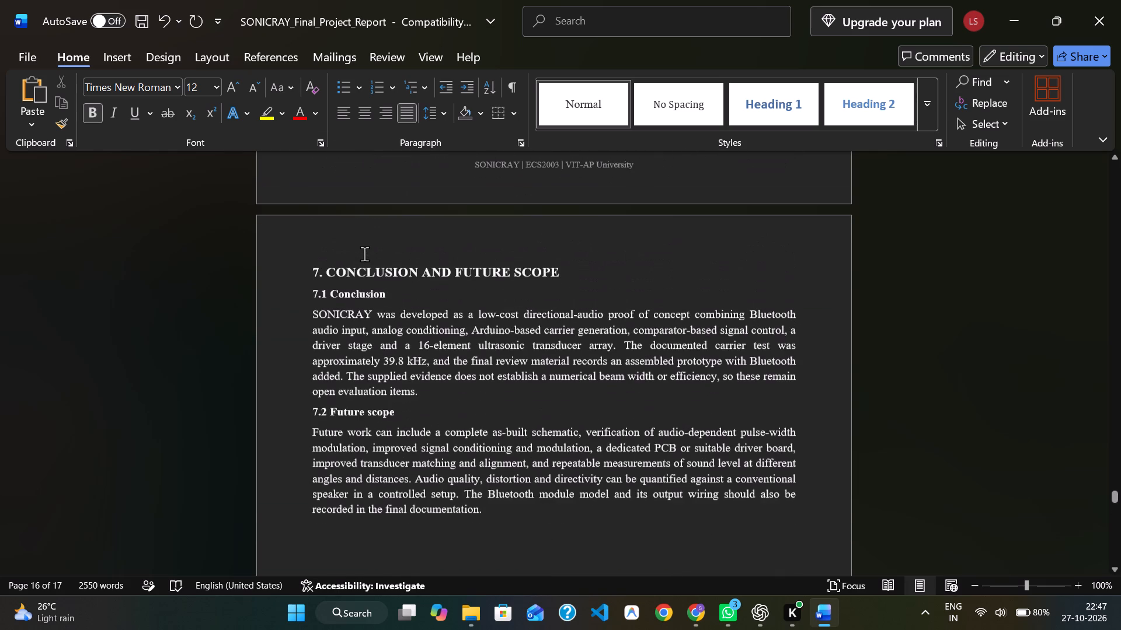
pyautogui.scroll(9, 364, 254)
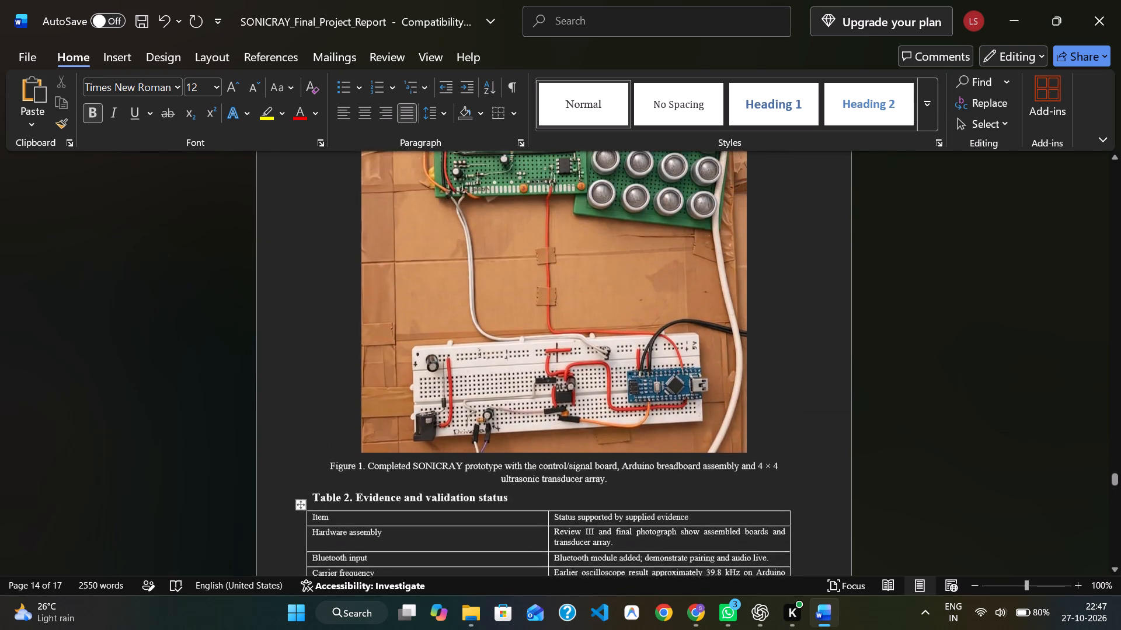
pyautogui.scroll(1, 364, 254)
pyautogui.scroll(-1, 364, 254)
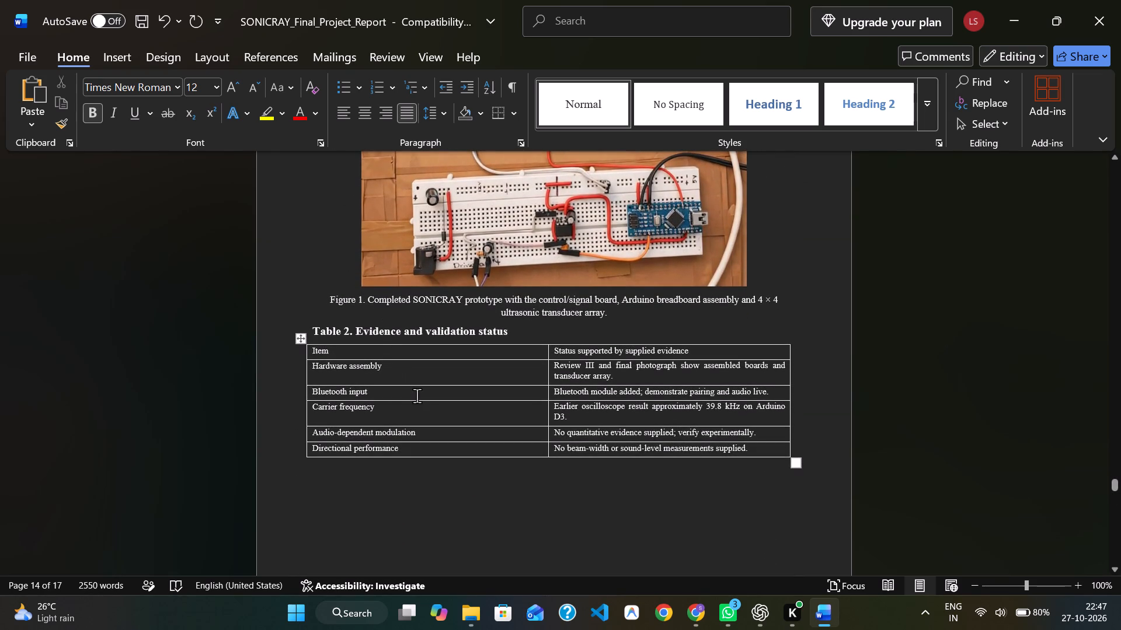
pyautogui.click(417, 395)
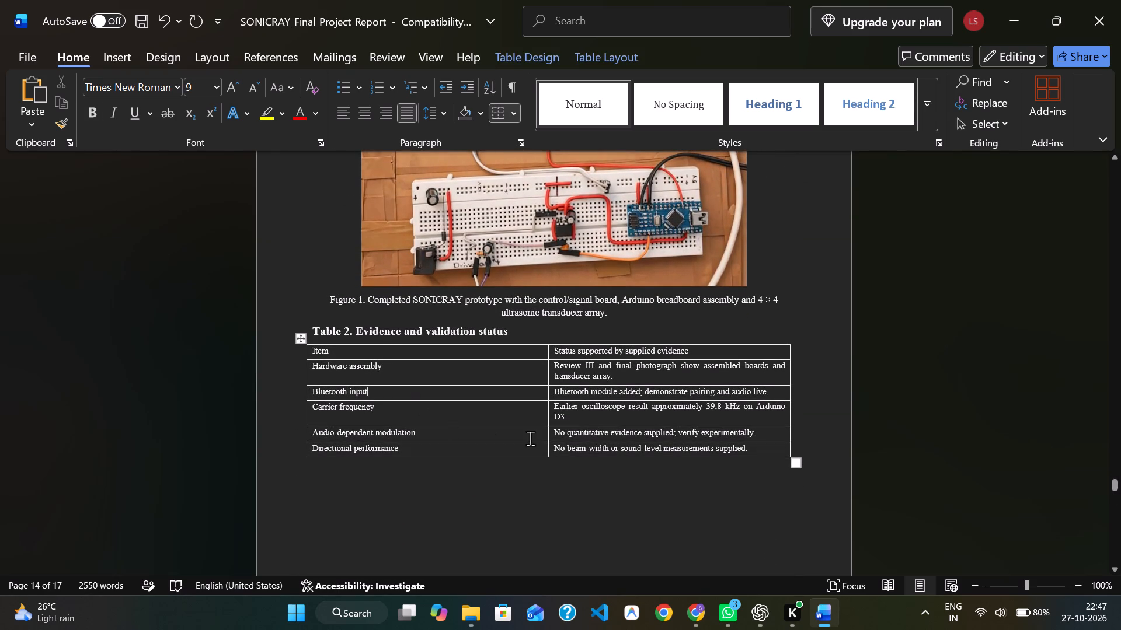
pyautogui.scroll(20, 584, 331)
pyautogui.scroll(3, 577, 336)
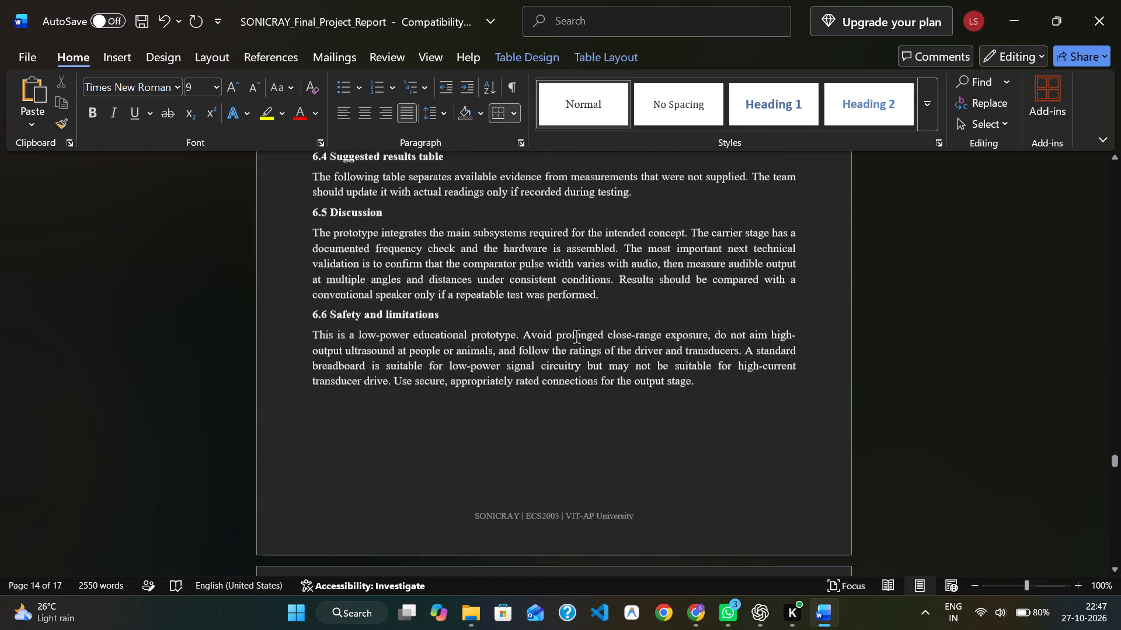
pyautogui.scroll(5, 576, 336)
pyautogui.scroll(19, 572, 326)
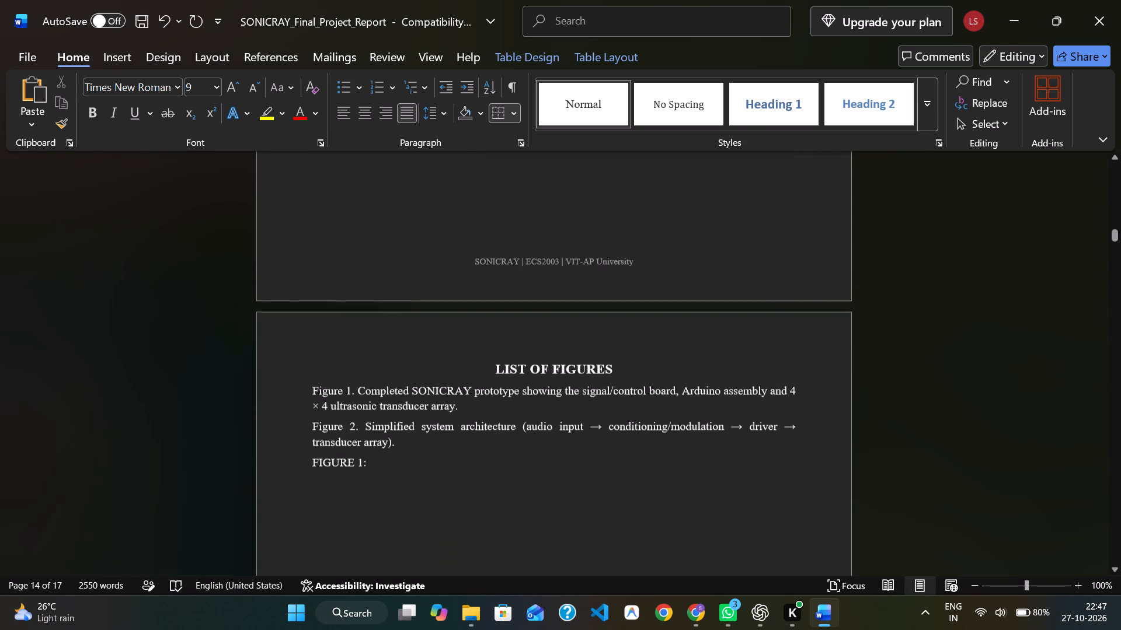
pyautogui.scroll(1, 568, 311)
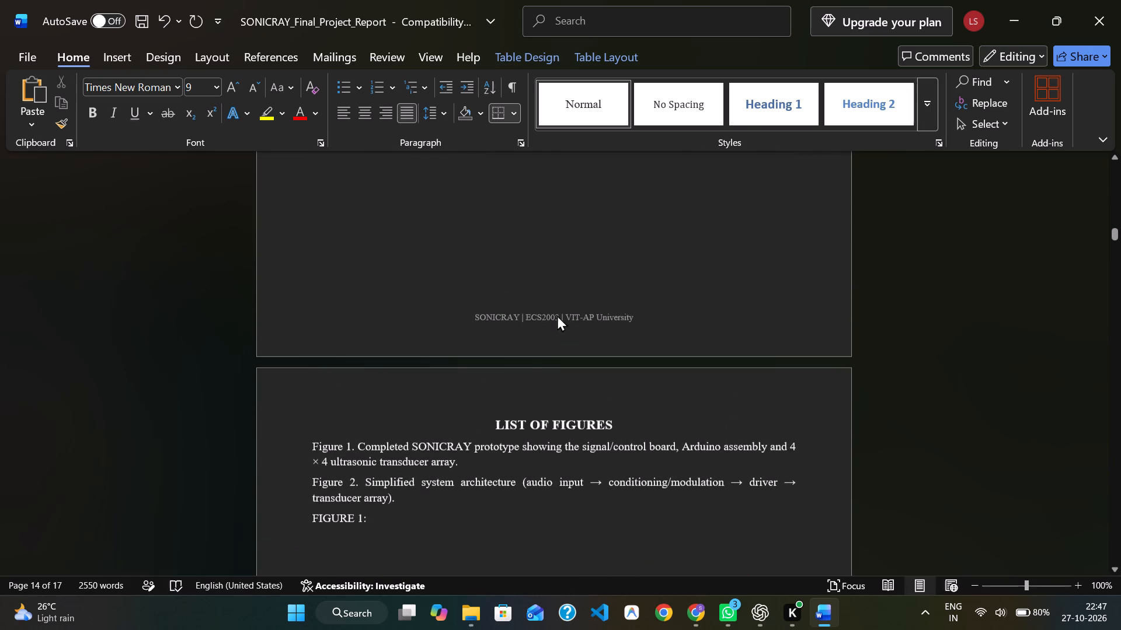
# Place the insertion point on the empty line below the "FIGURE 1:" label in the List of Figures.
pyautogui.click(427, 535)
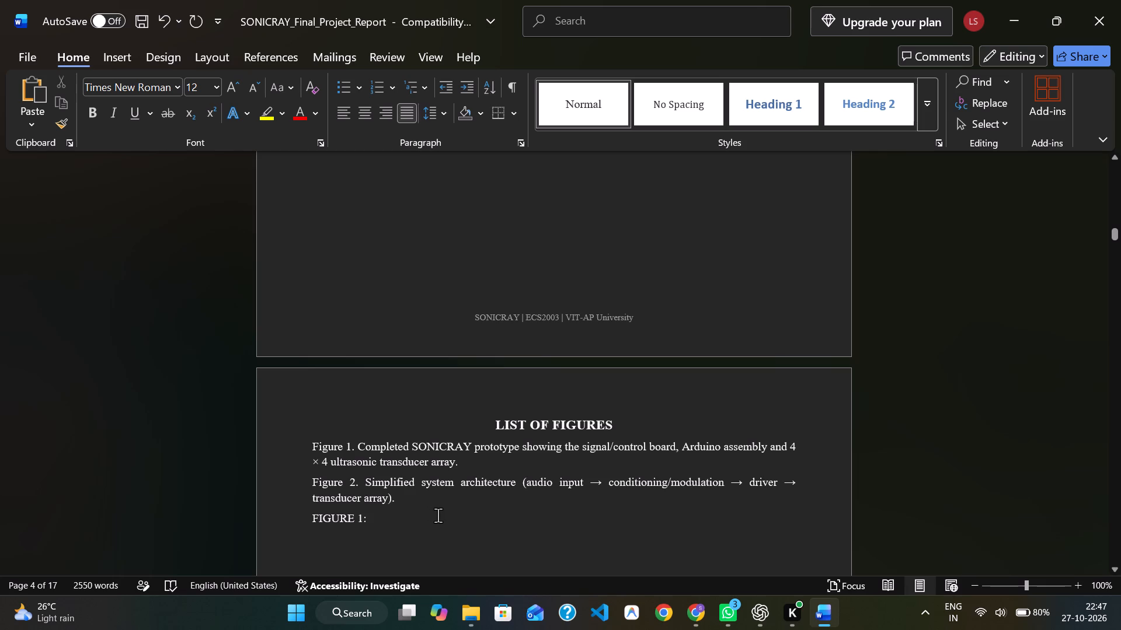
pyautogui.scroll(-2, 428, 472)
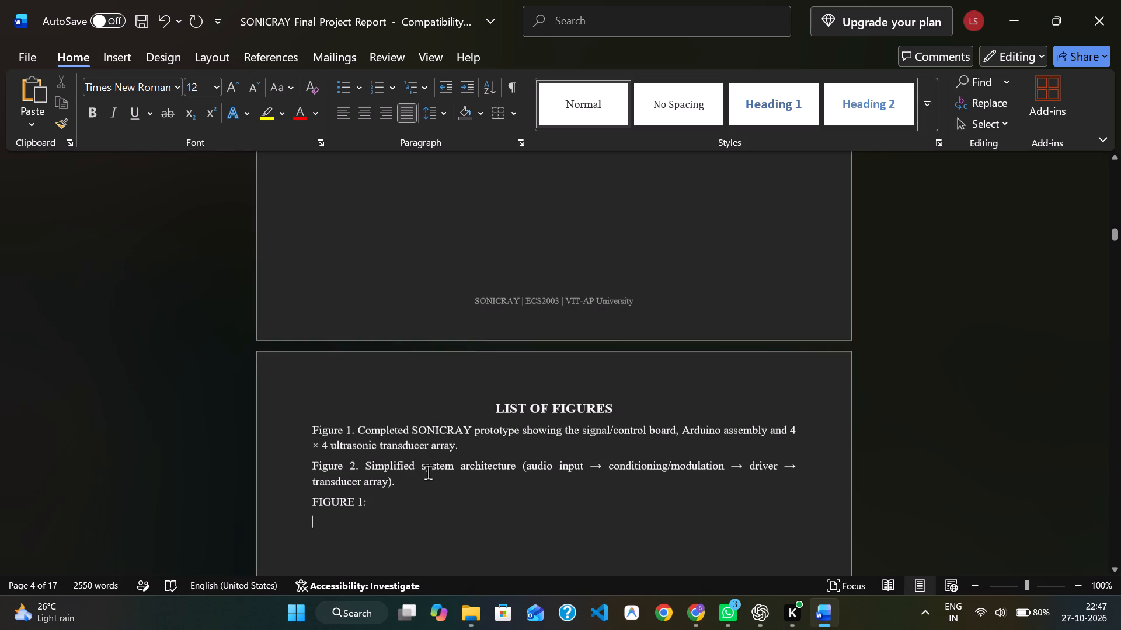
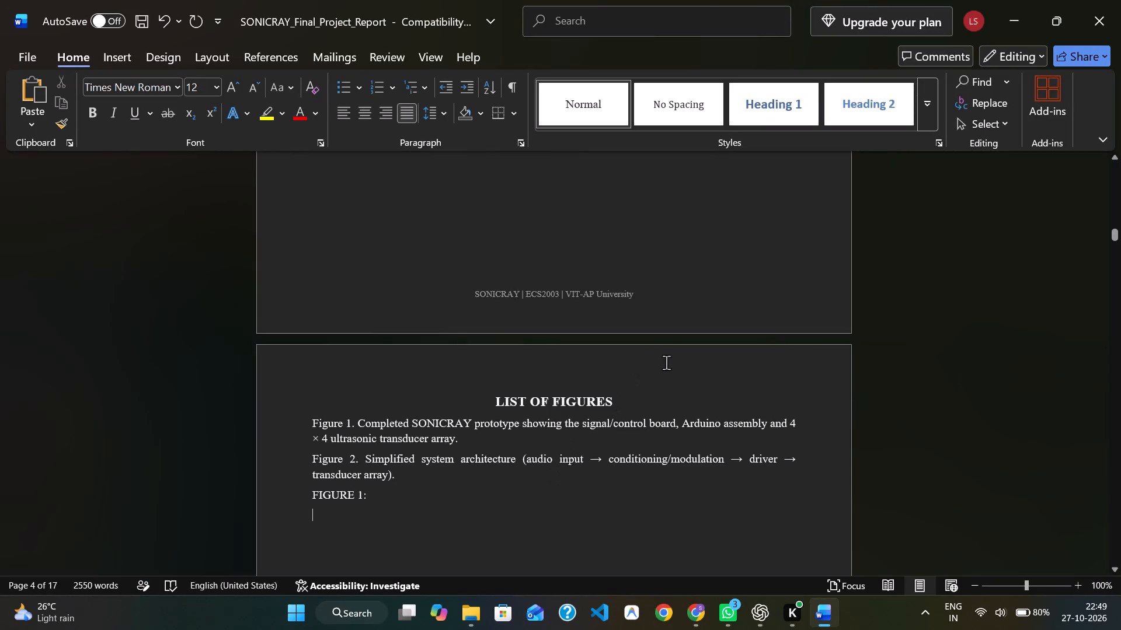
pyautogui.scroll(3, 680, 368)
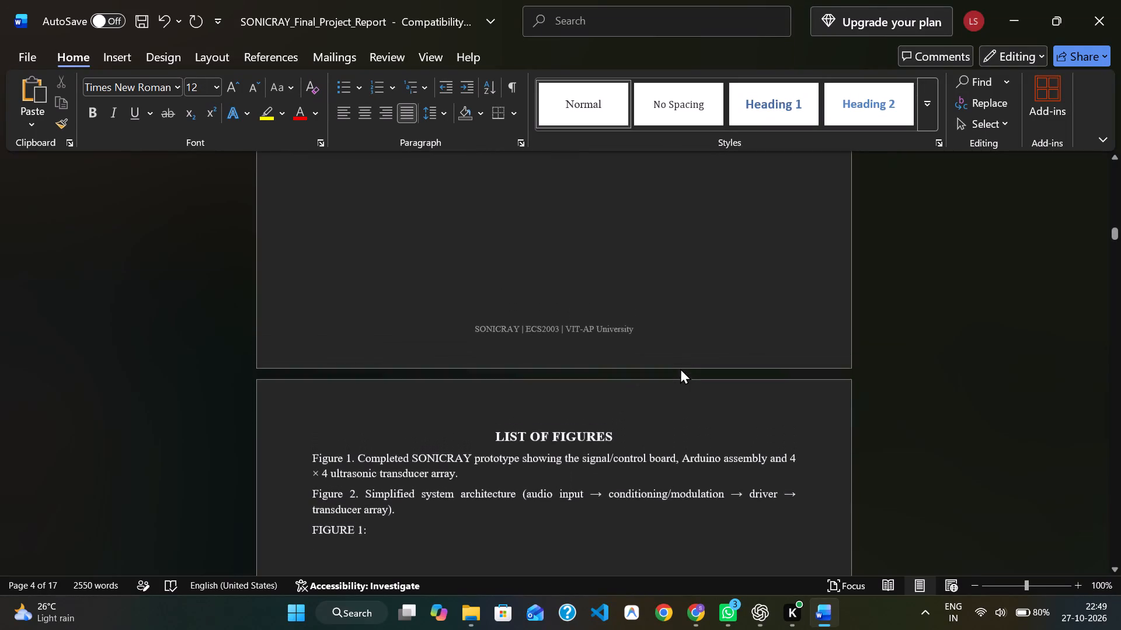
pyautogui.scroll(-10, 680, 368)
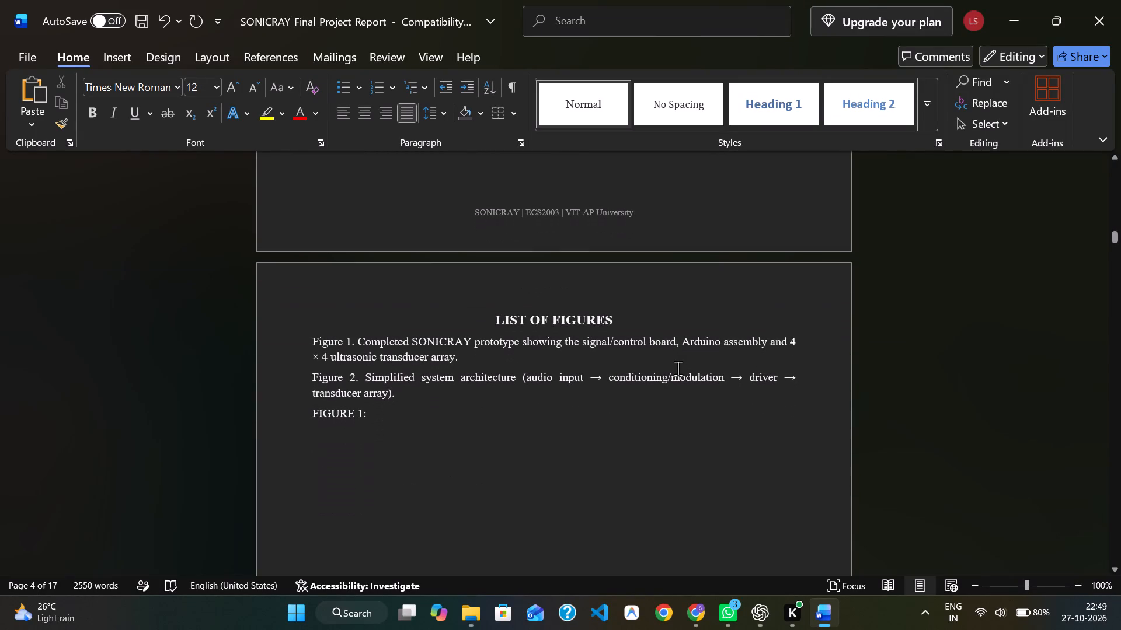
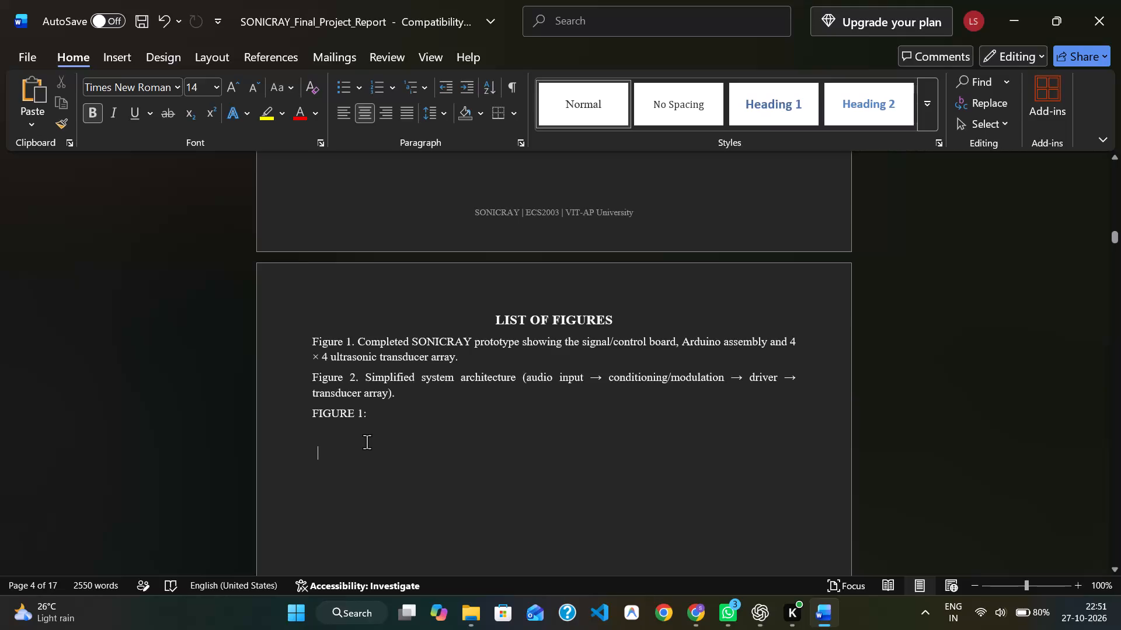
# Paste the copied prototype photo on the line directly below the "FIGURE 1:" label in the List of Figures.
pyautogui.press('BackSpace')
pyautogui.click(335, 435)
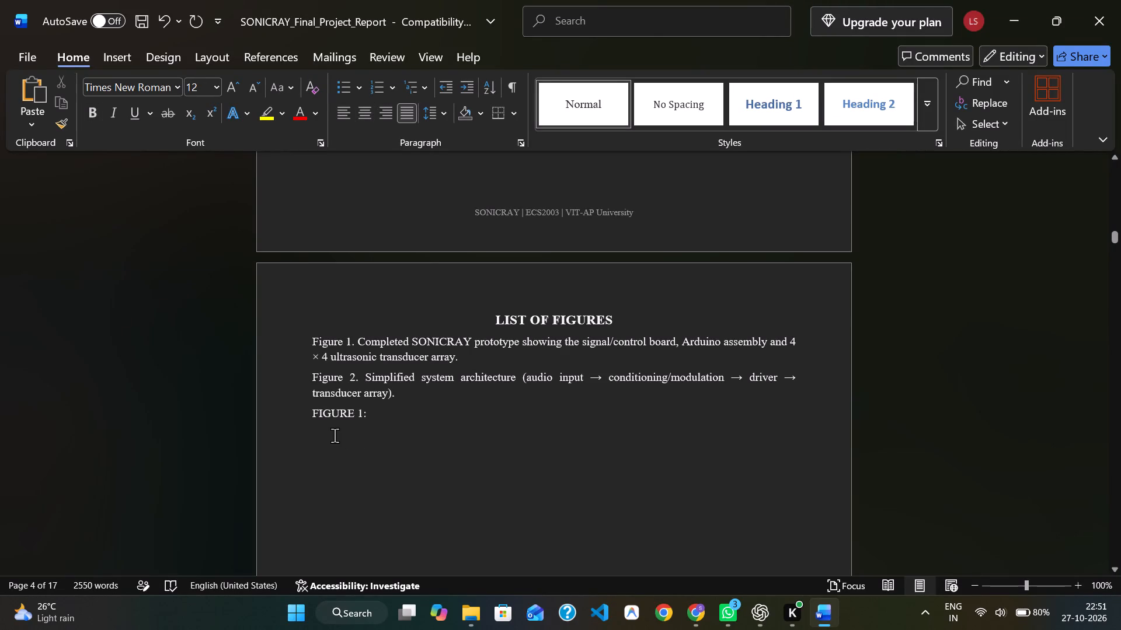
pyautogui.hotkey('ctrl', 'v')
# Shrink the prototype photo's height and width to a nearly square shape, a little over half the text width.
pyautogui.scroll(-5, 339, 436)
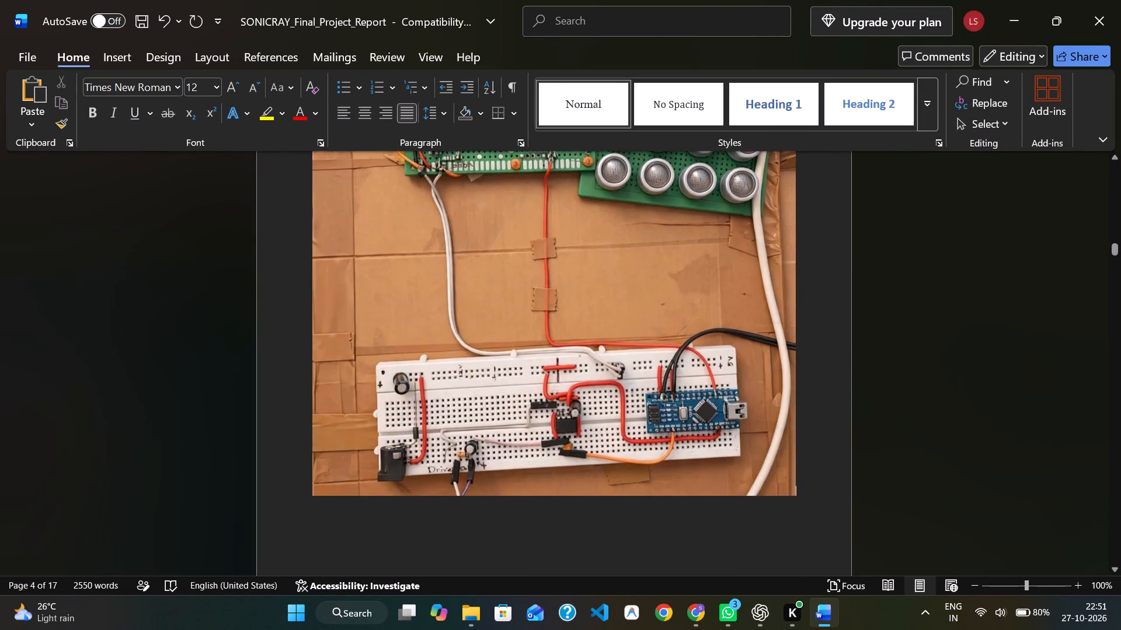
pyautogui.click(438, 439)
pyautogui.moveTo(554, 496); pyautogui.dragTo(555, 416)
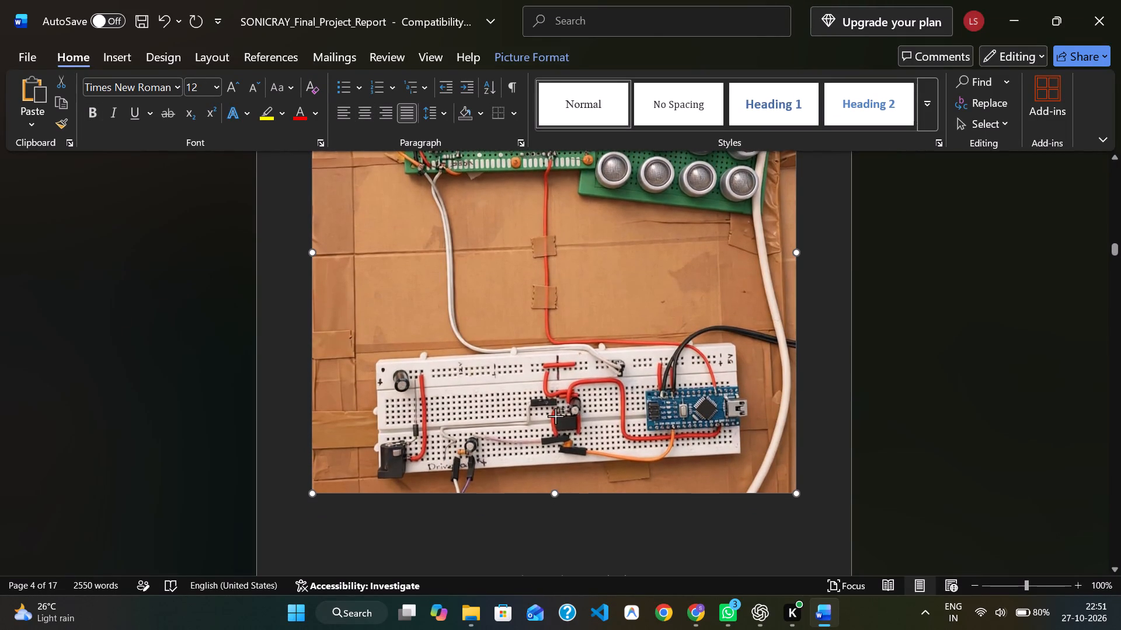
pyautogui.moveTo(555, 416); pyautogui.dragTo(562, 267)
pyautogui.scroll(7, 583, 385)
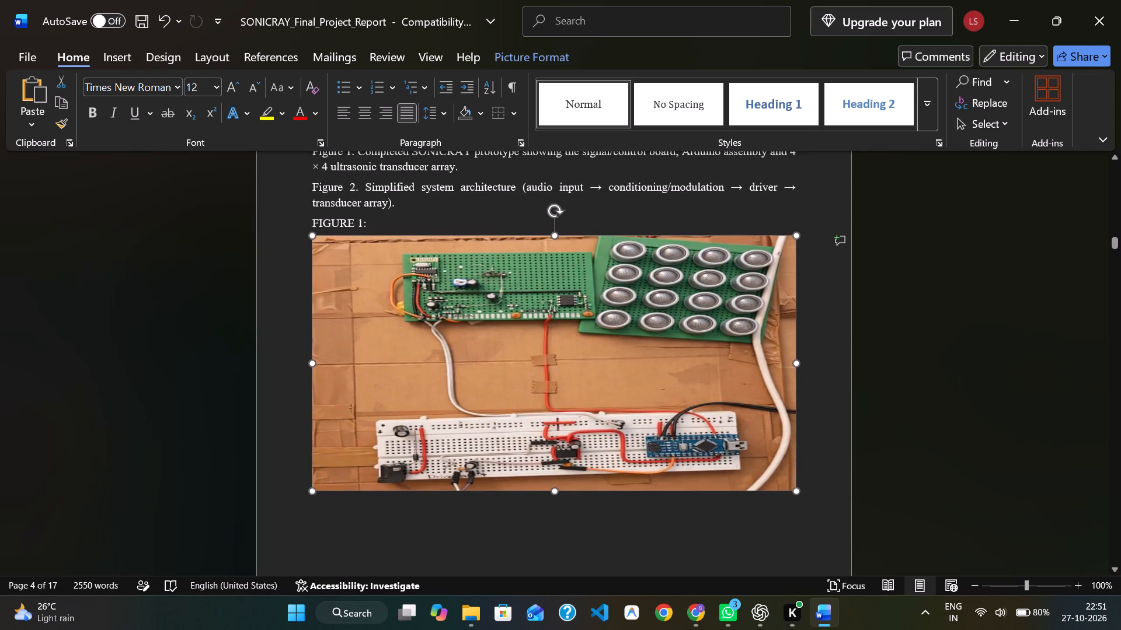
pyautogui.moveTo(798, 364); pyautogui.dragTo(739, 365)
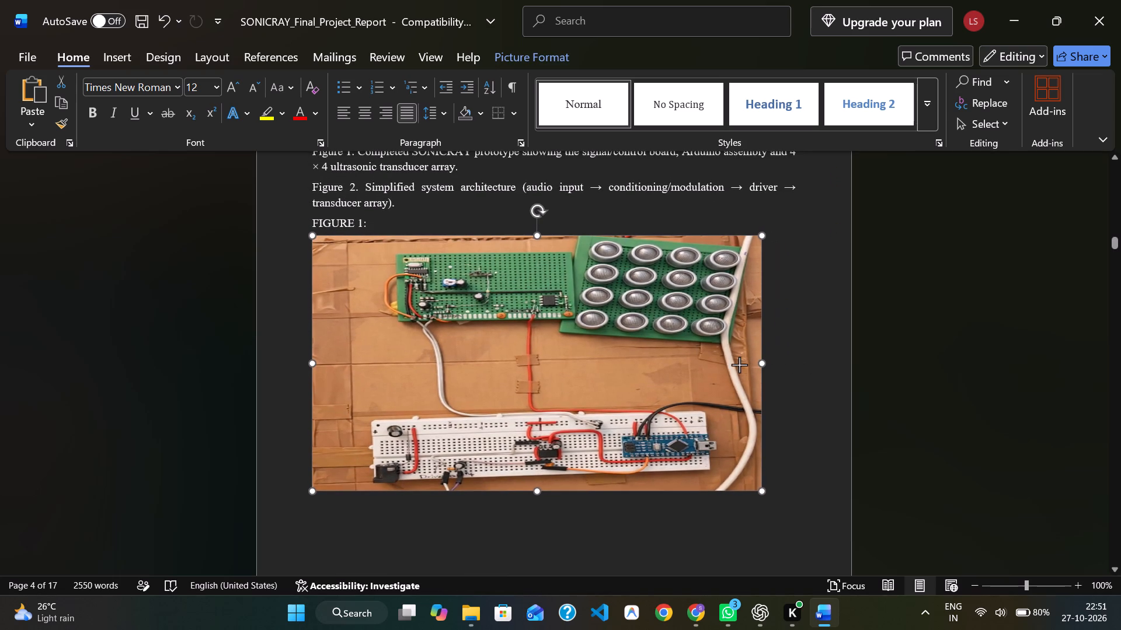
pyautogui.moveTo(739, 365); pyautogui.dragTo(582, 386)
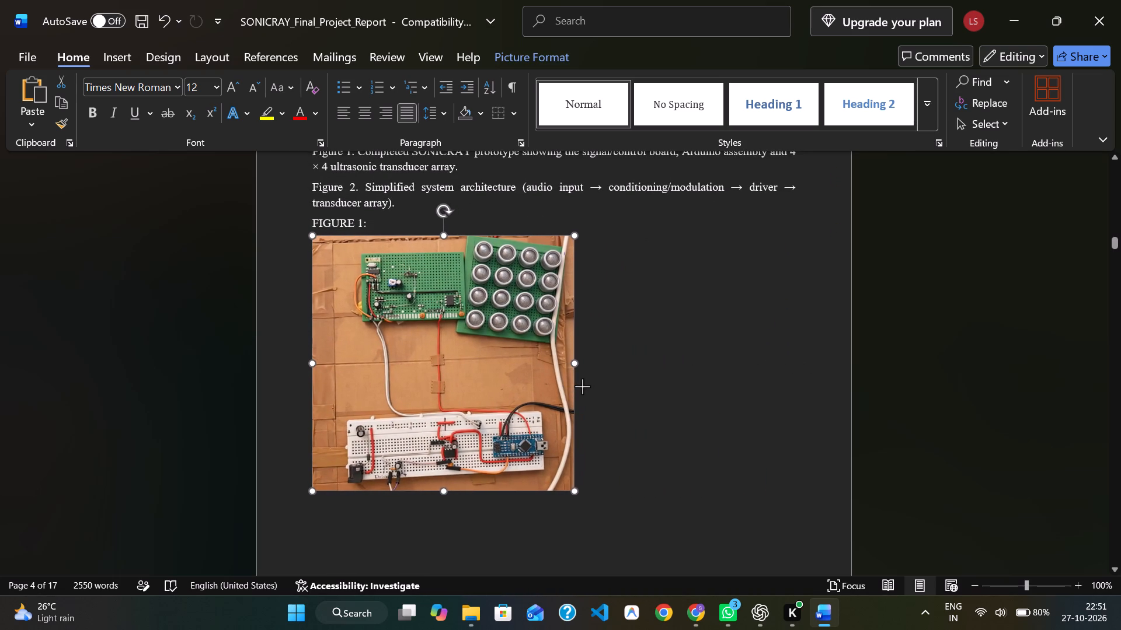
pyautogui.moveTo(582, 386); pyautogui.dragTo(593, 389)
pyautogui.click(631, 402)
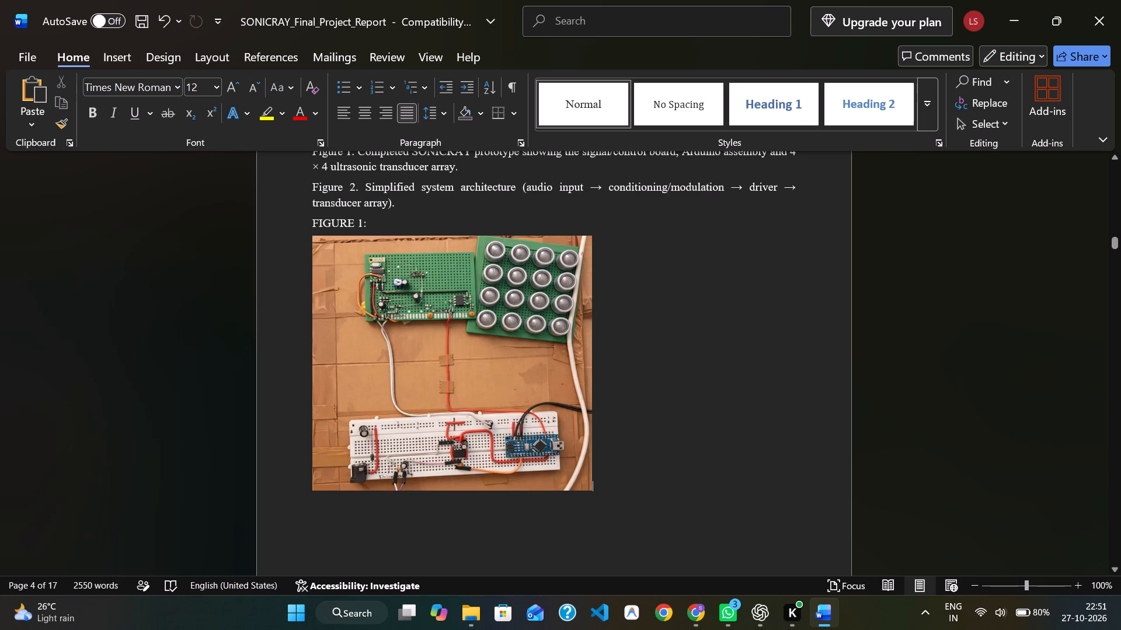
pyautogui.scroll(4, 661, 484)
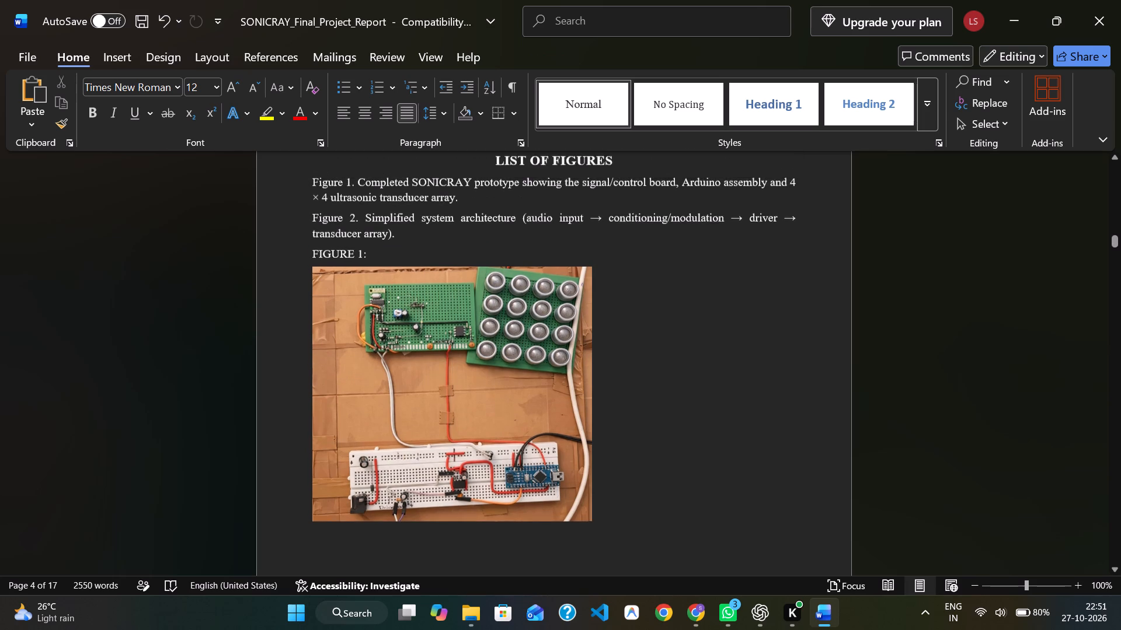
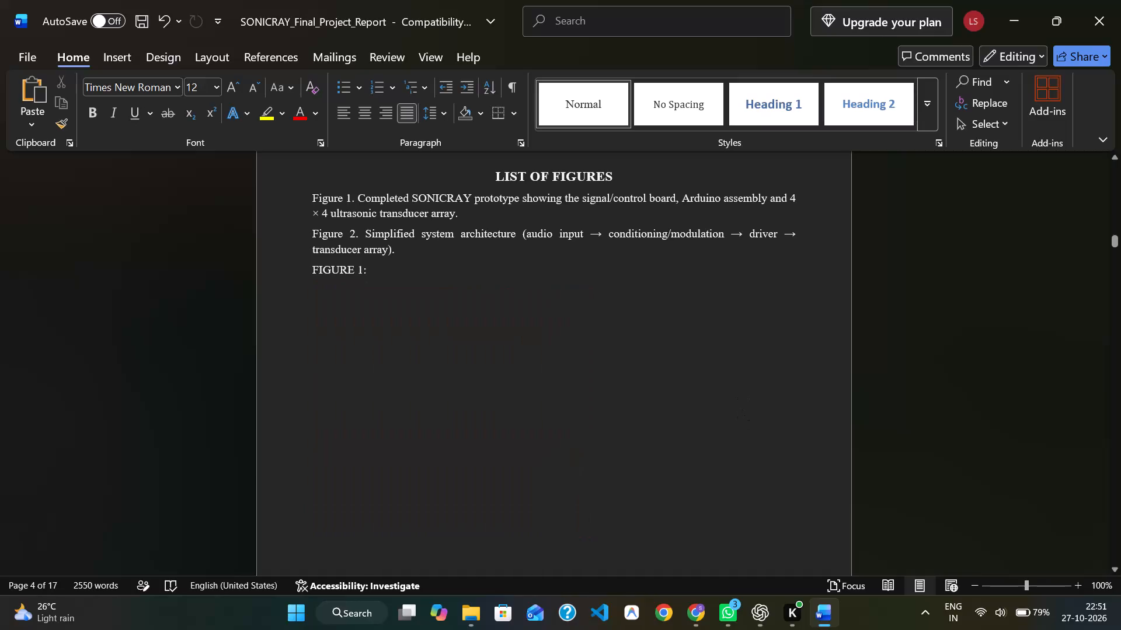
# Shrink the close-up transducer array photo to roughly the prototype photo's width and about half its height.
pyautogui.click(644, 473)
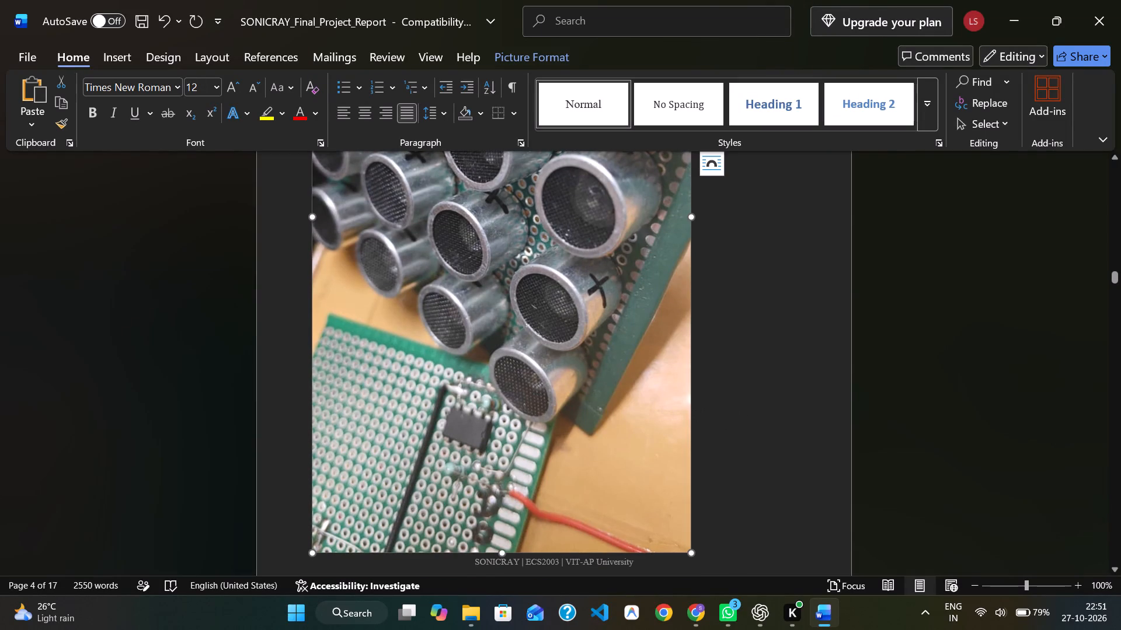
pyautogui.moveTo(498, 554); pyautogui.dragTo(503, 545)
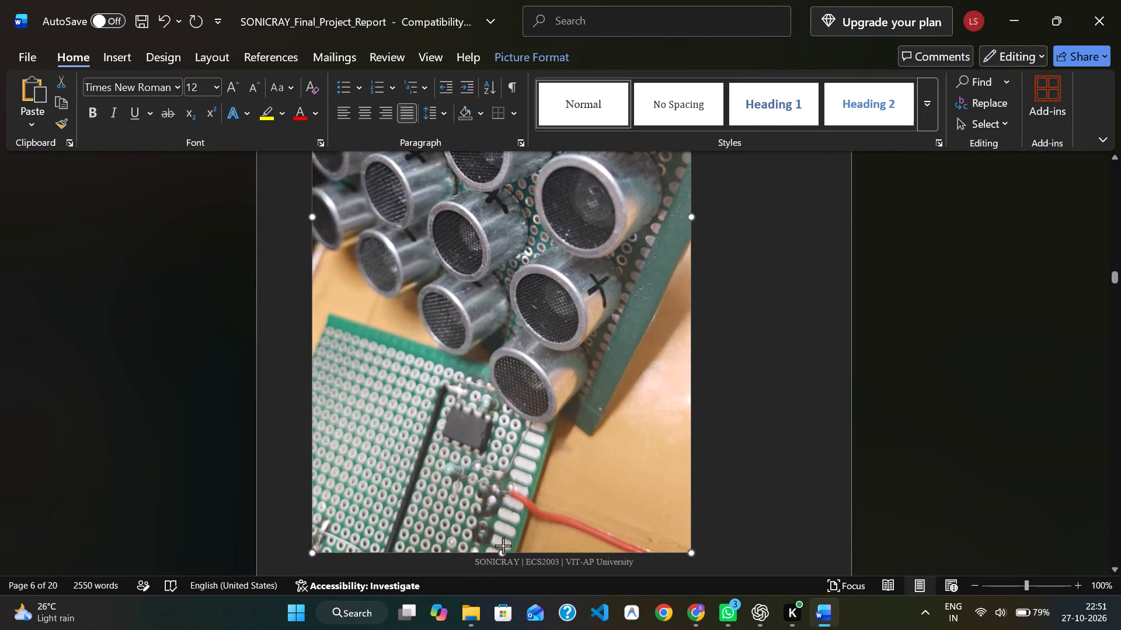
pyautogui.moveTo(503, 545); pyautogui.dragTo(516, 243)
pyautogui.scroll(5, 520, 437)
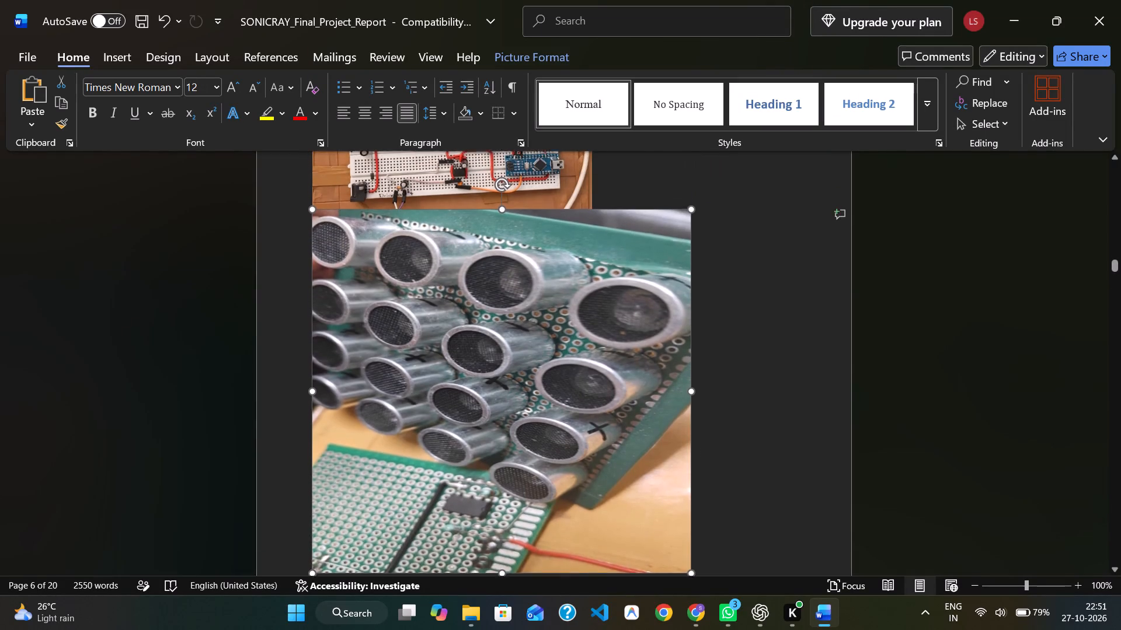
pyautogui.scroll(3, 523, 438)
pyautogui.moveTo(409, 327); pyautogui.dragTo(479, 338)
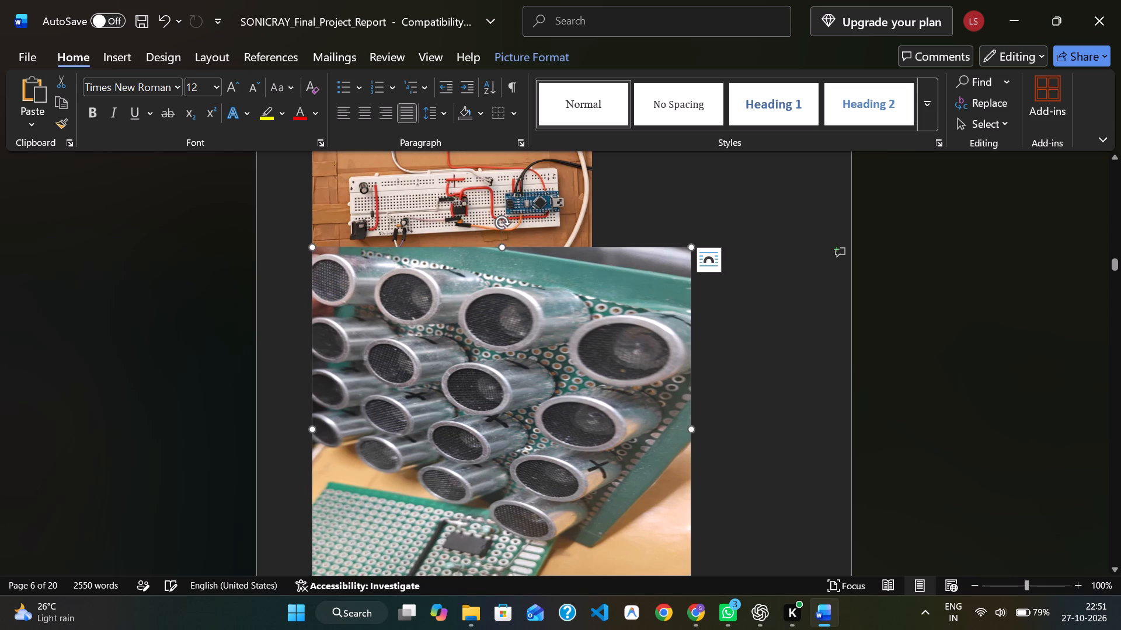
pyautogui.moveTo(312, 249); pyautogui.dragTo(336, 311)
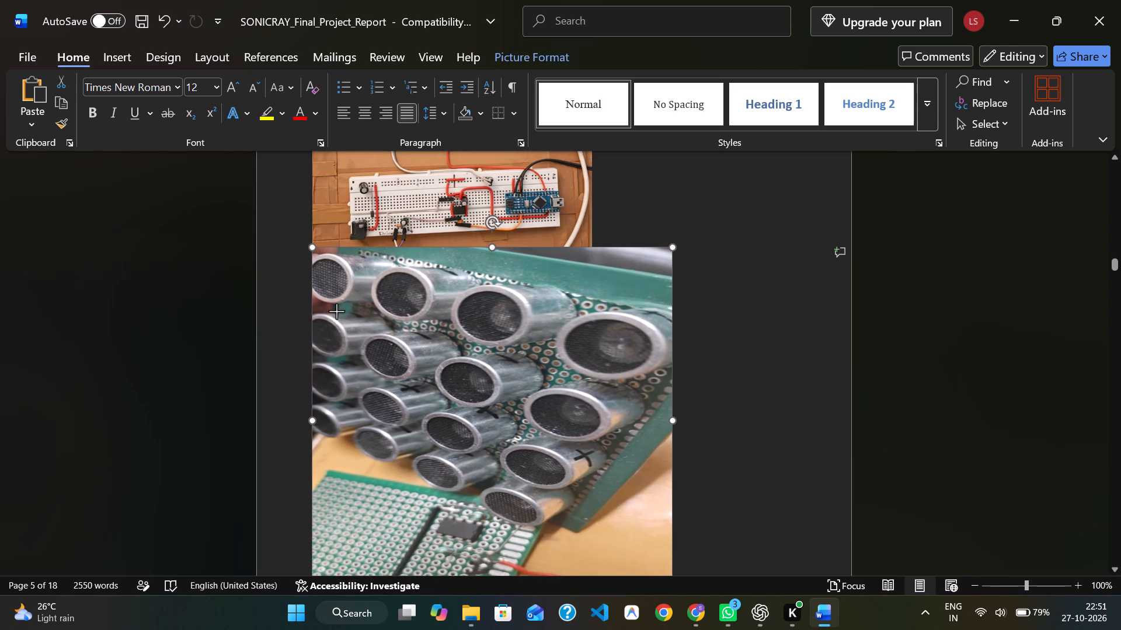
pyautogui.moveTo(336, 311); pyautogui.dragTo(401, 525)
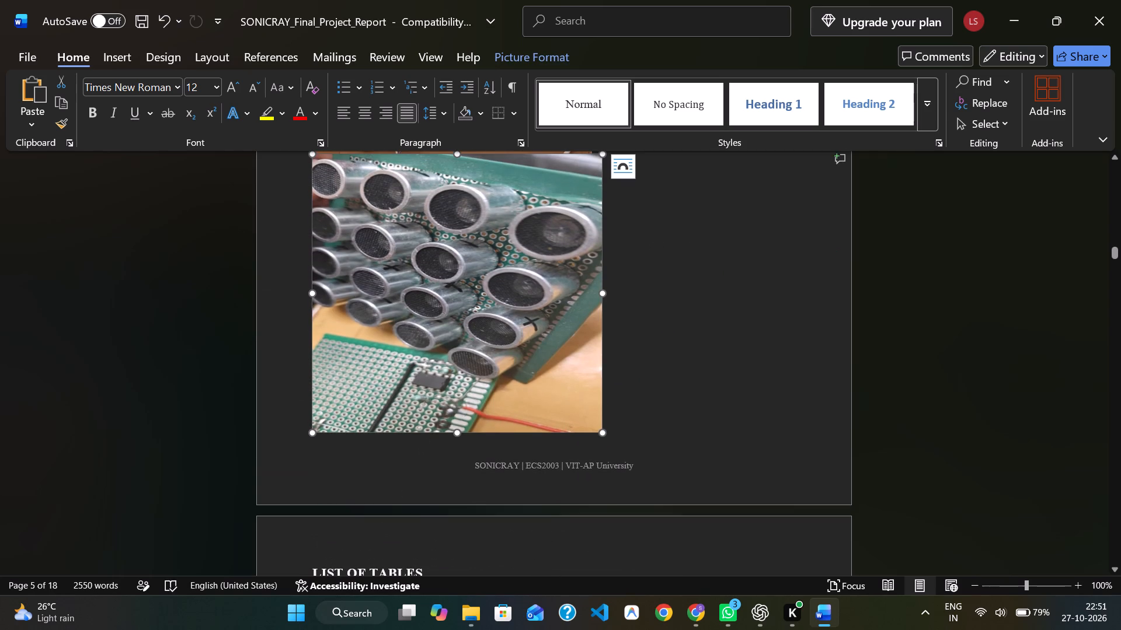
pyautogui.moveTo(457, 432); pyautogui.dragTo(482, 283)
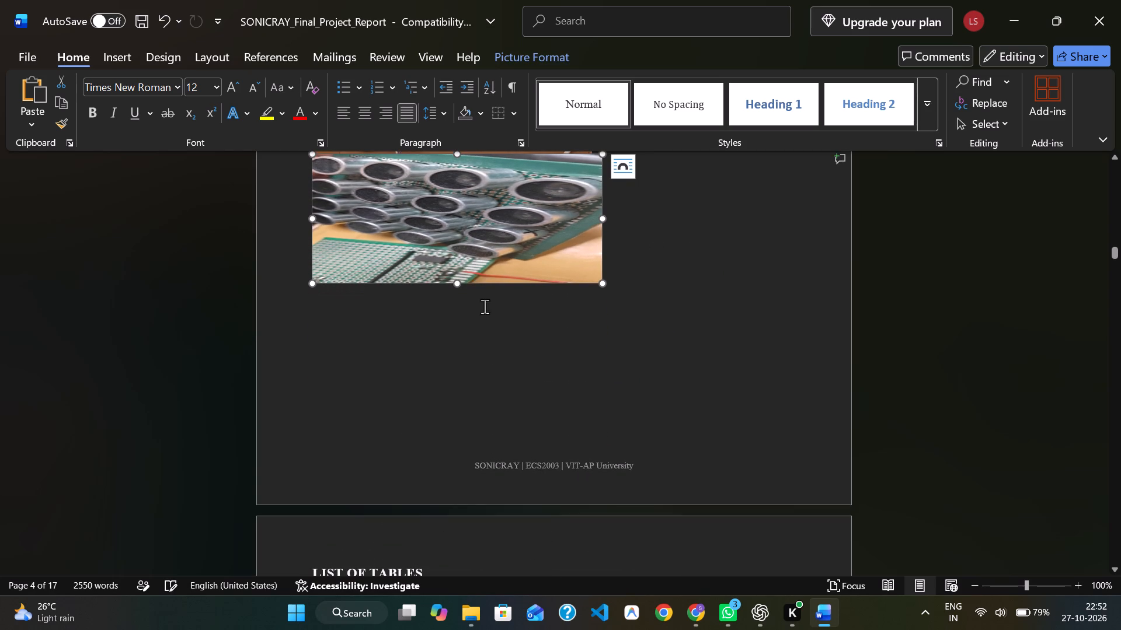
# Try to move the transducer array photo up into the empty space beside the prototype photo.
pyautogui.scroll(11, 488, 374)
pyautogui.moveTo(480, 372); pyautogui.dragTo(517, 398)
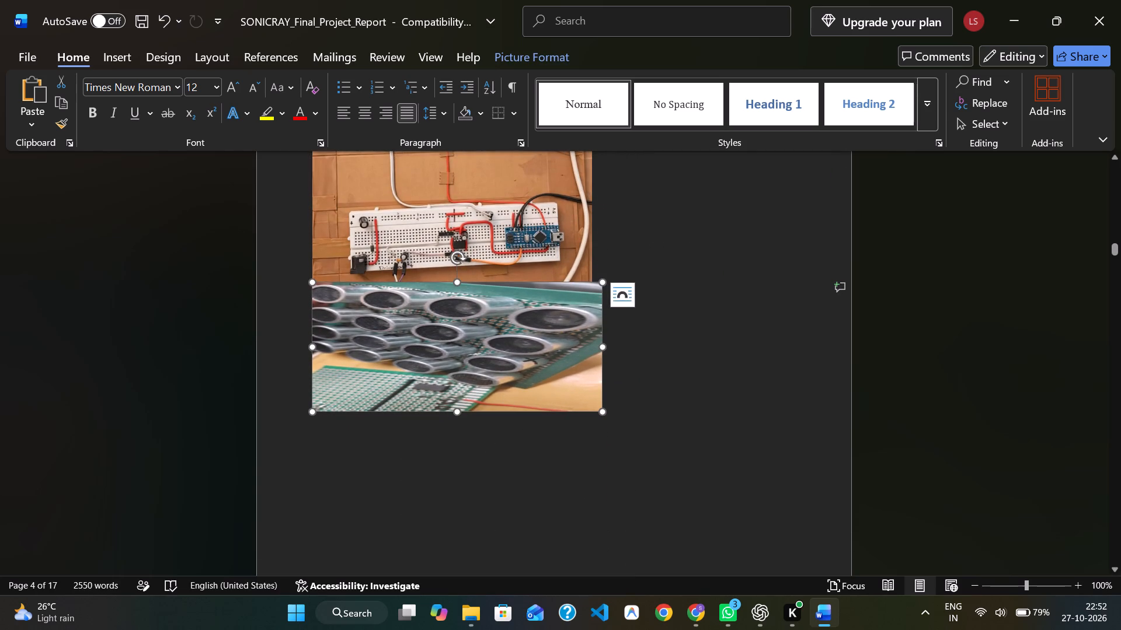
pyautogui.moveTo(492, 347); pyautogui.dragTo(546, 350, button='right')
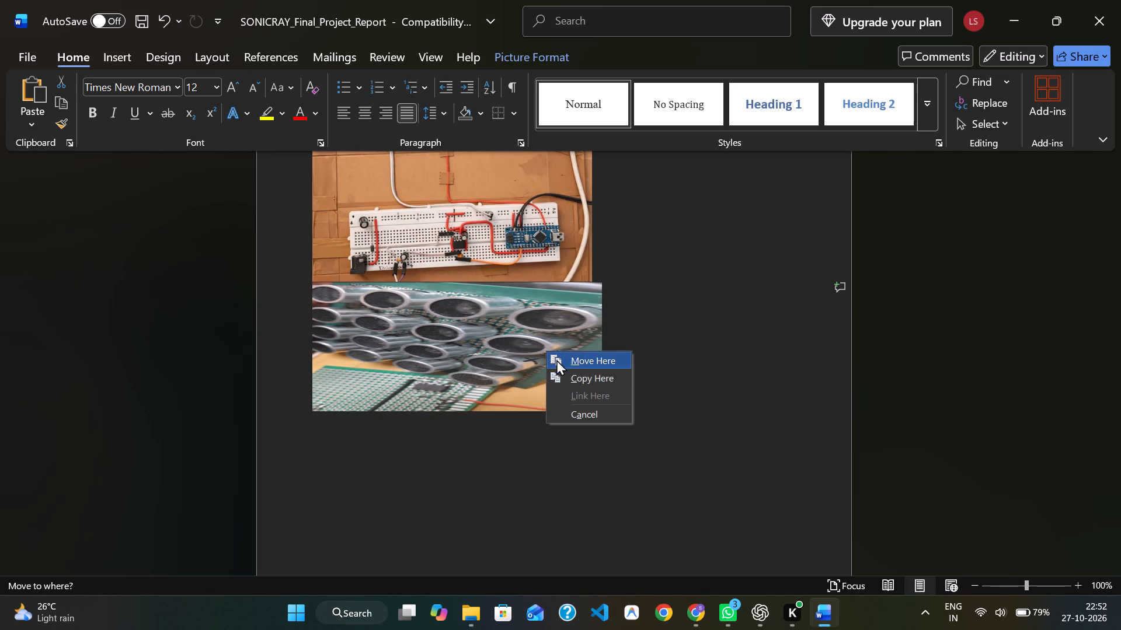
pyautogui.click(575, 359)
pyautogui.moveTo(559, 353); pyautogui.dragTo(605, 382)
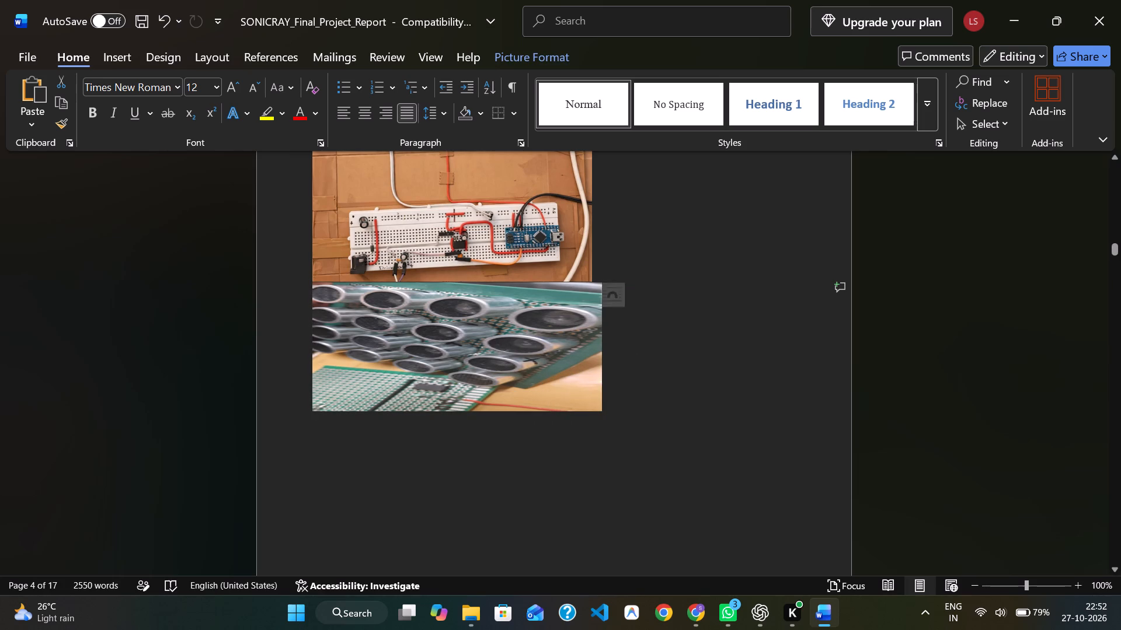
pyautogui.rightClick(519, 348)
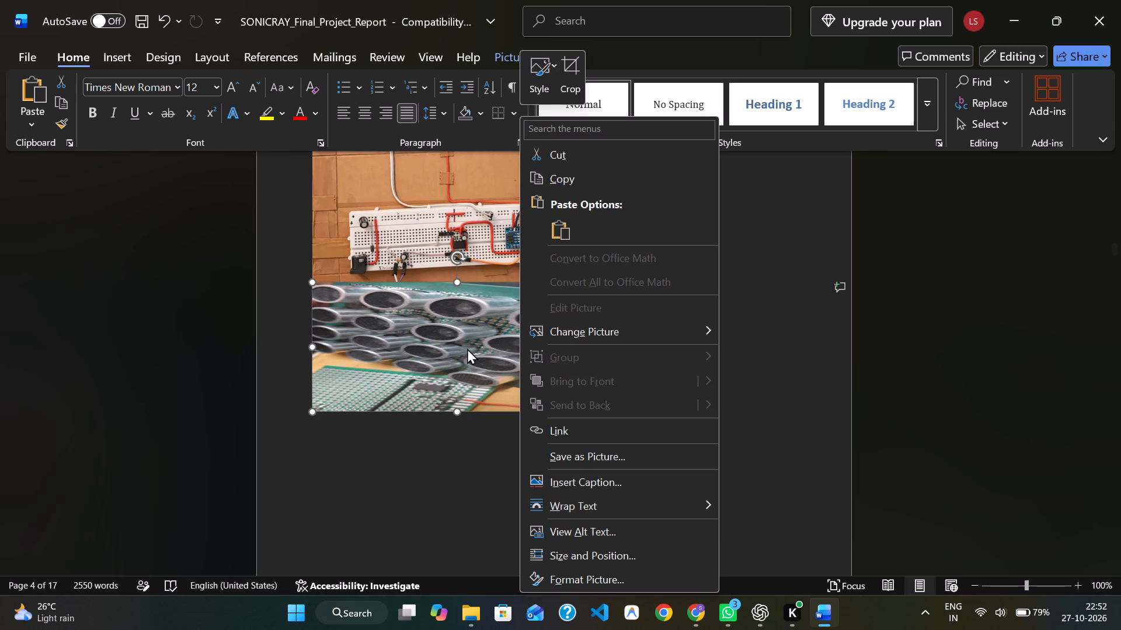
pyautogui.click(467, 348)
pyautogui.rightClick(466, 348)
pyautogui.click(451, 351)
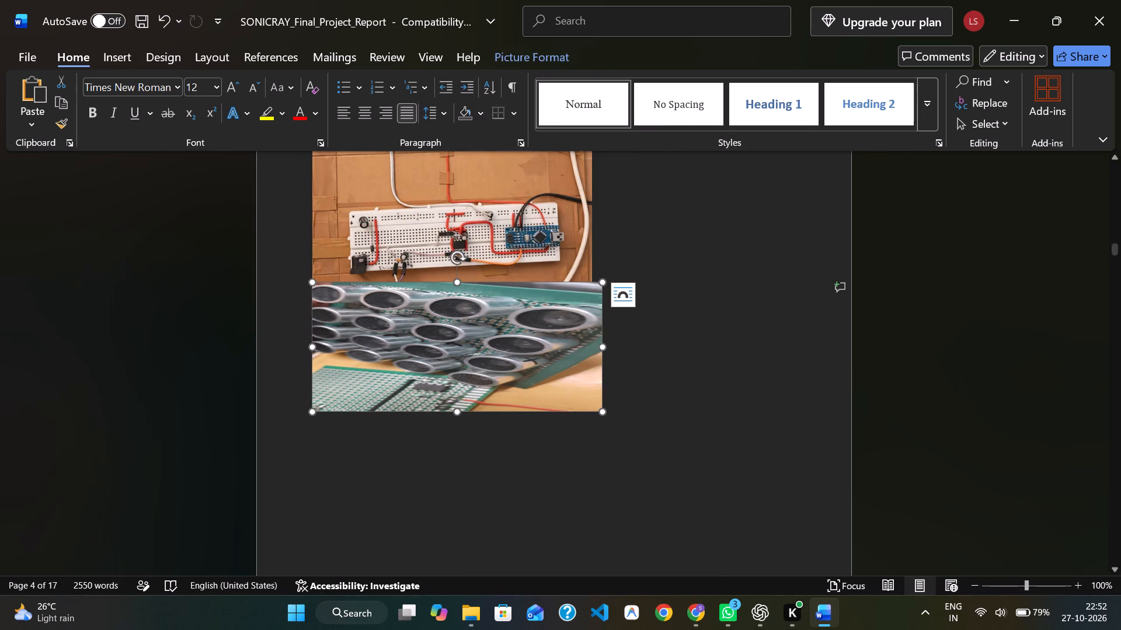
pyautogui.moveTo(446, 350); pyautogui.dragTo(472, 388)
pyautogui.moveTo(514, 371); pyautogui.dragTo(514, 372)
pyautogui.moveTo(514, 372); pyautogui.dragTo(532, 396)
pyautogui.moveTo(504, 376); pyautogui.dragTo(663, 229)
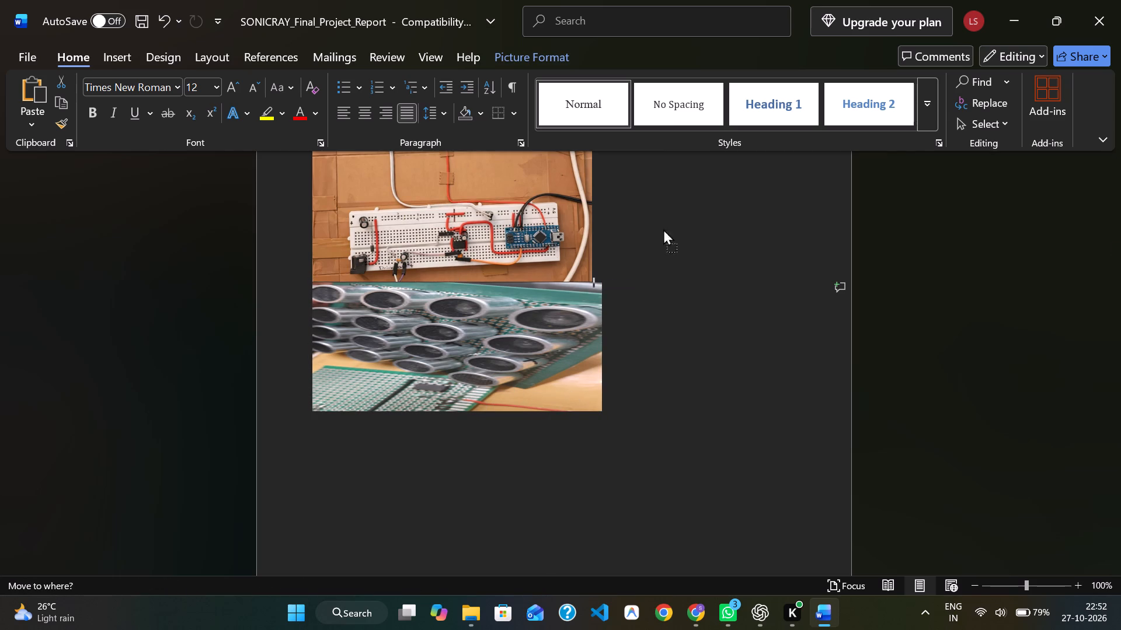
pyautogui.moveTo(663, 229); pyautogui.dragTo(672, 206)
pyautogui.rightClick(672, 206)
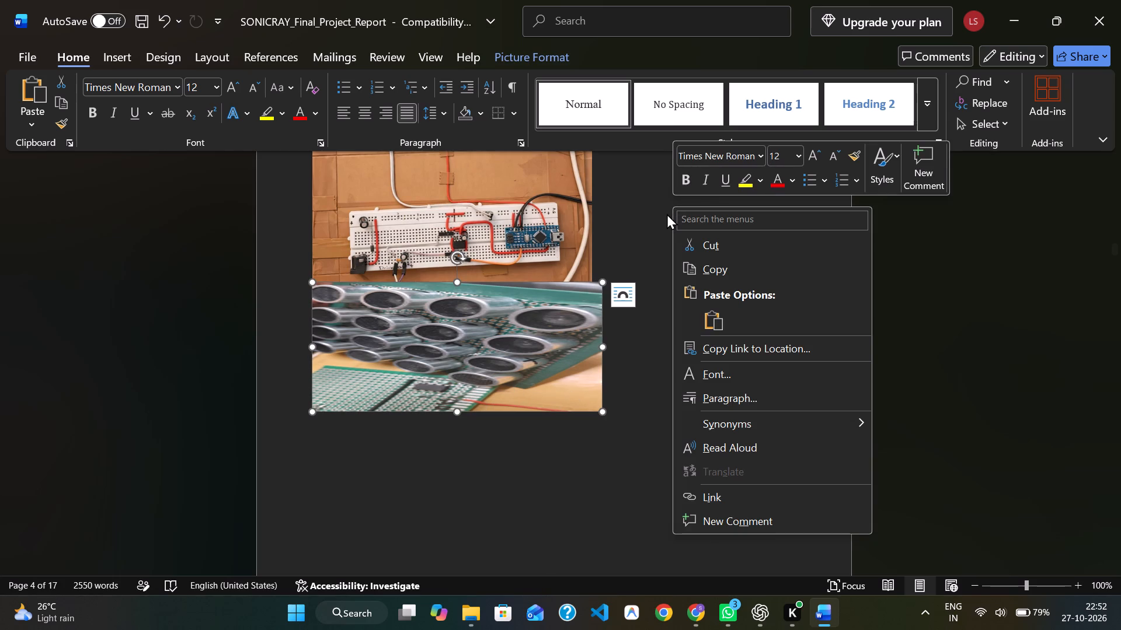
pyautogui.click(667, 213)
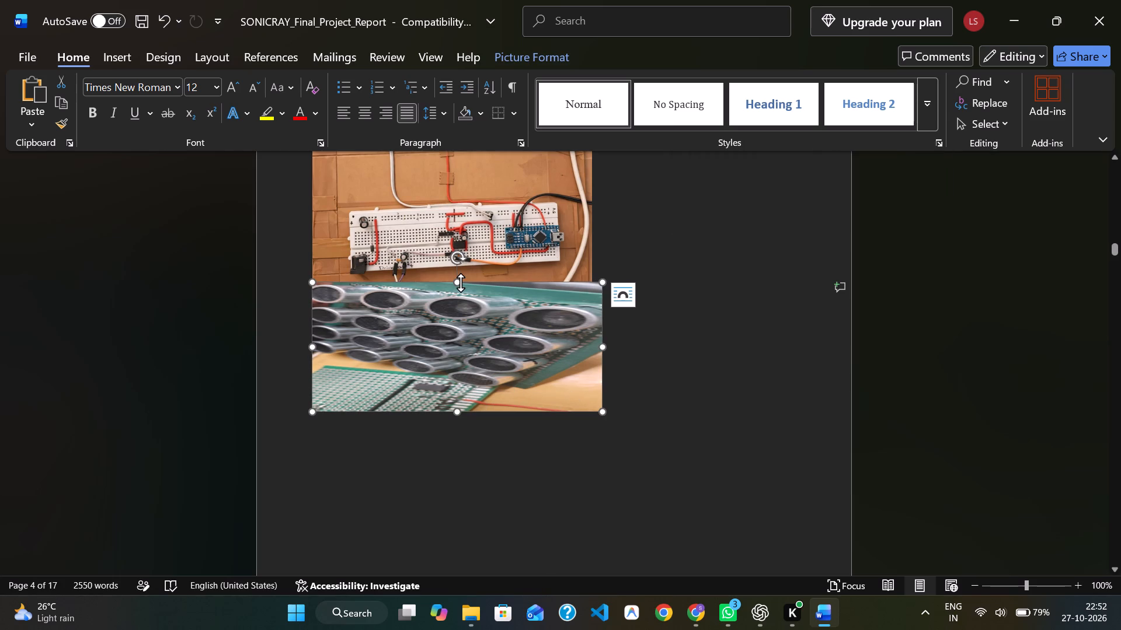
# Tilt the transducer array photo slightly clockwise and enlarge it to a bit wider than the prototype photo.
pyautogui.moveTo(456, 282); pyautogui.dragTo(464, 269)
pyautogui.moveTo(459, 258); pyautogui.dragTo(461, 262)
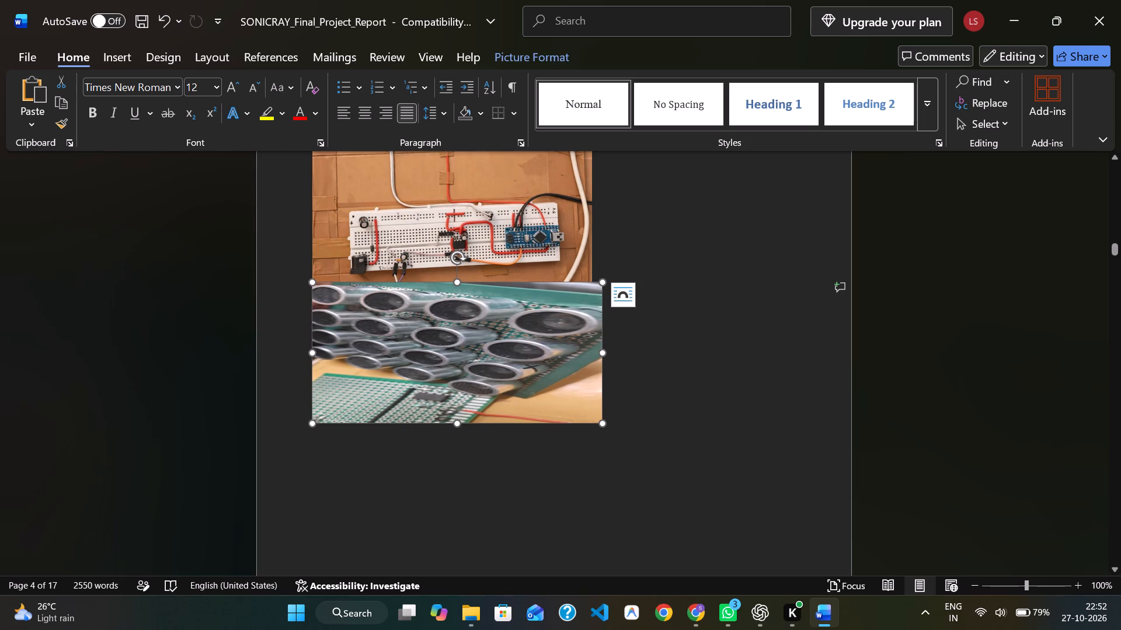
pyautogui.moveTo(461, 262); pyautogui.dragTo(473, 236)
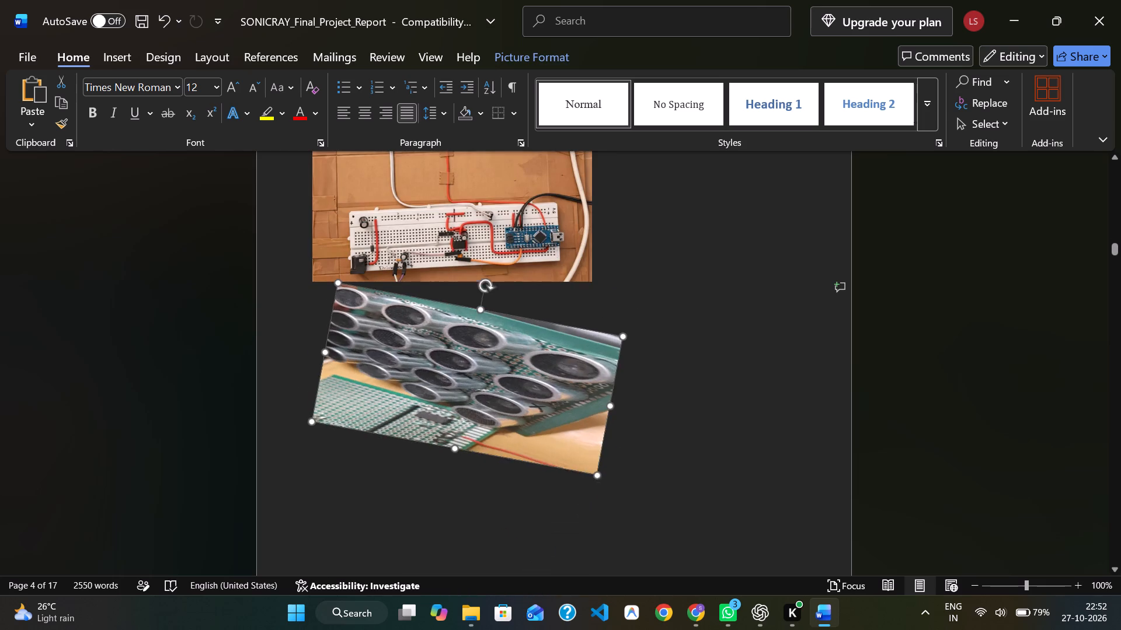
pyautogui.moveTo(473, 236); pyautogui.dragTo(472, 236)
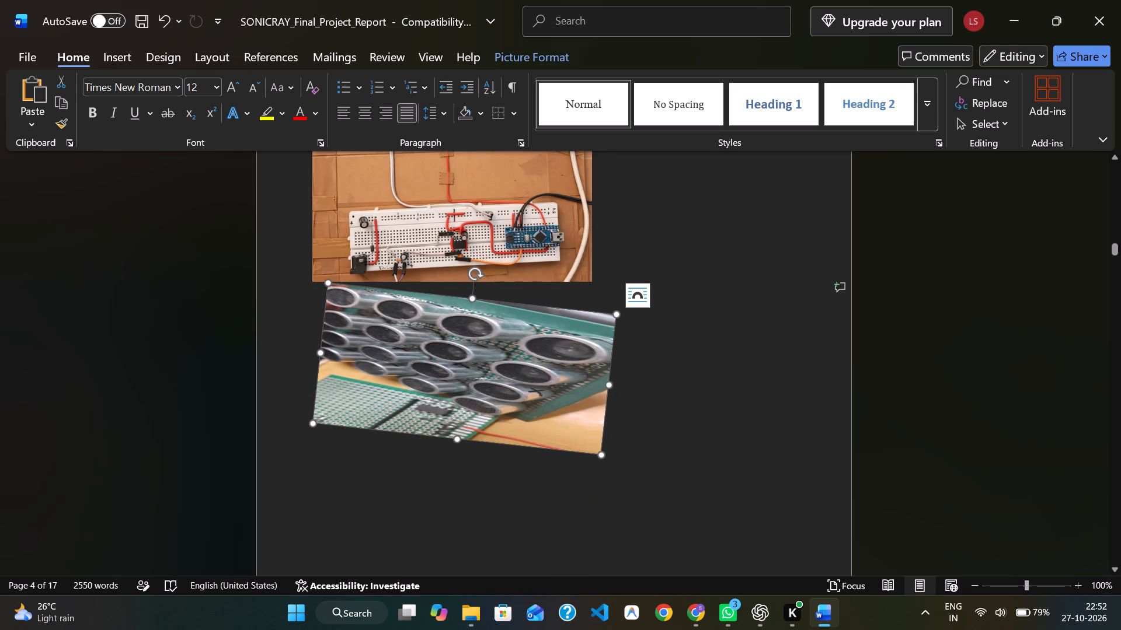
pyautogui.moveTo(318, 348); pyautogui.dragTo(342, 351)
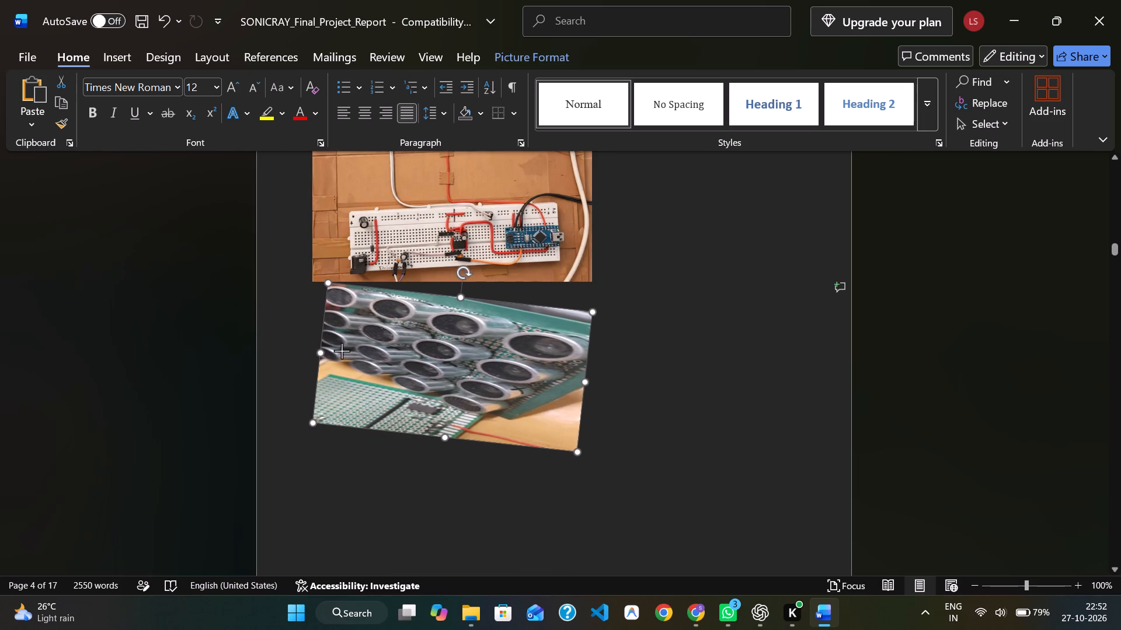
pyautogui.moveTo(342, 351); pyautogui.dragTo(336, 346)
pyautogui.moveTo(328, 282); pyautogui.dragTo(300, 247)
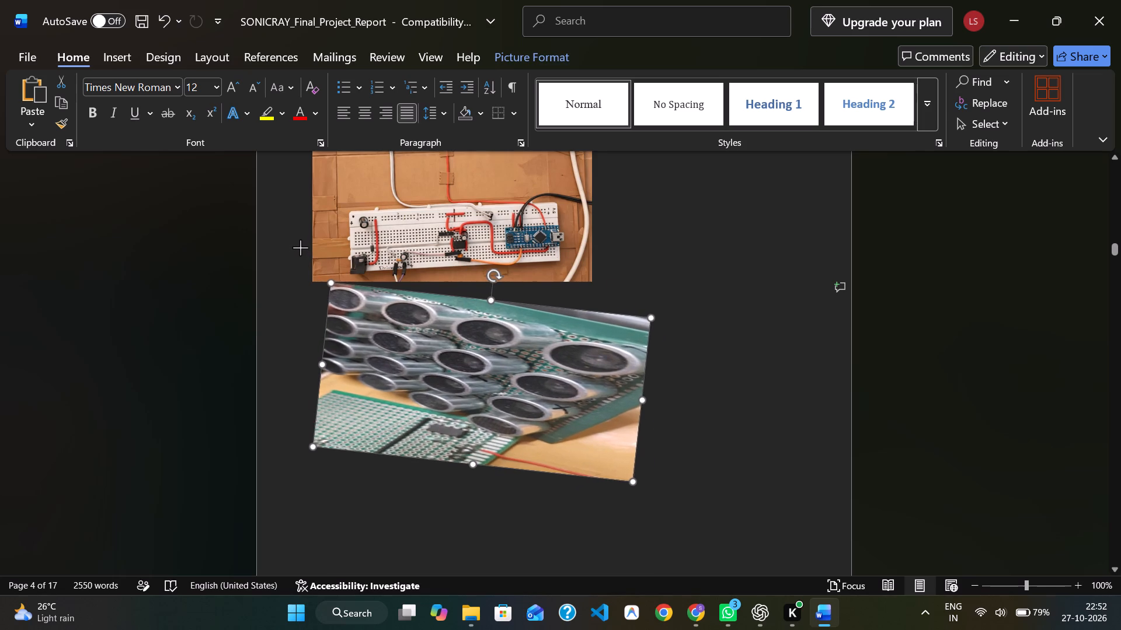
pyautogui.moveTo(300, 247); pyautogui.dragTo(299, 244)
pyautogui.moveTo(312, 453); pyautogui.dragTo(334, 449)
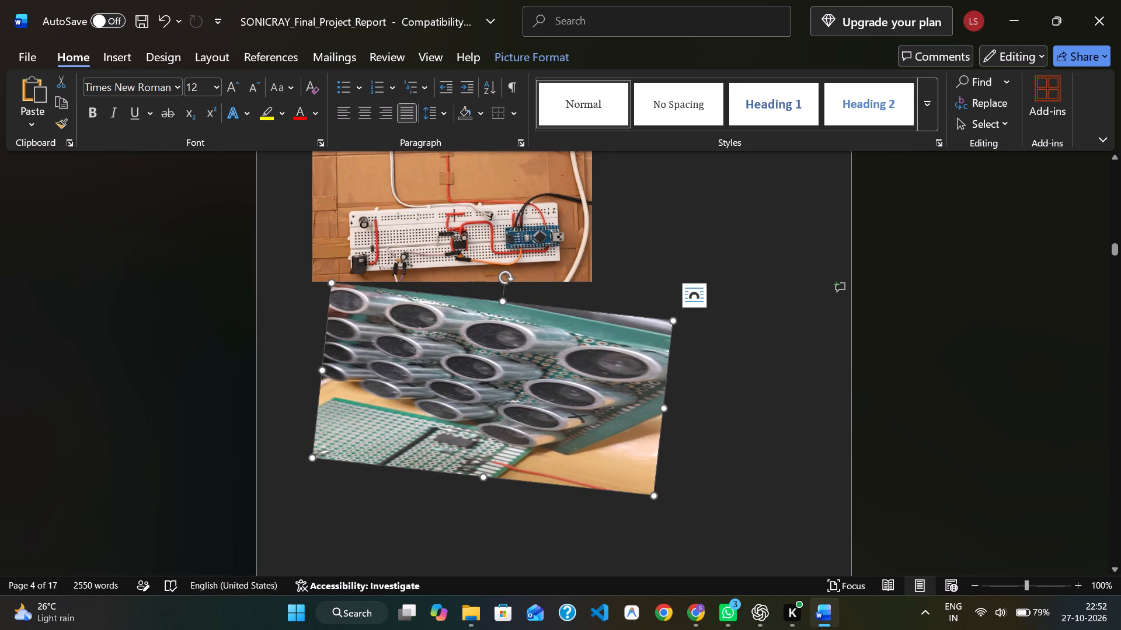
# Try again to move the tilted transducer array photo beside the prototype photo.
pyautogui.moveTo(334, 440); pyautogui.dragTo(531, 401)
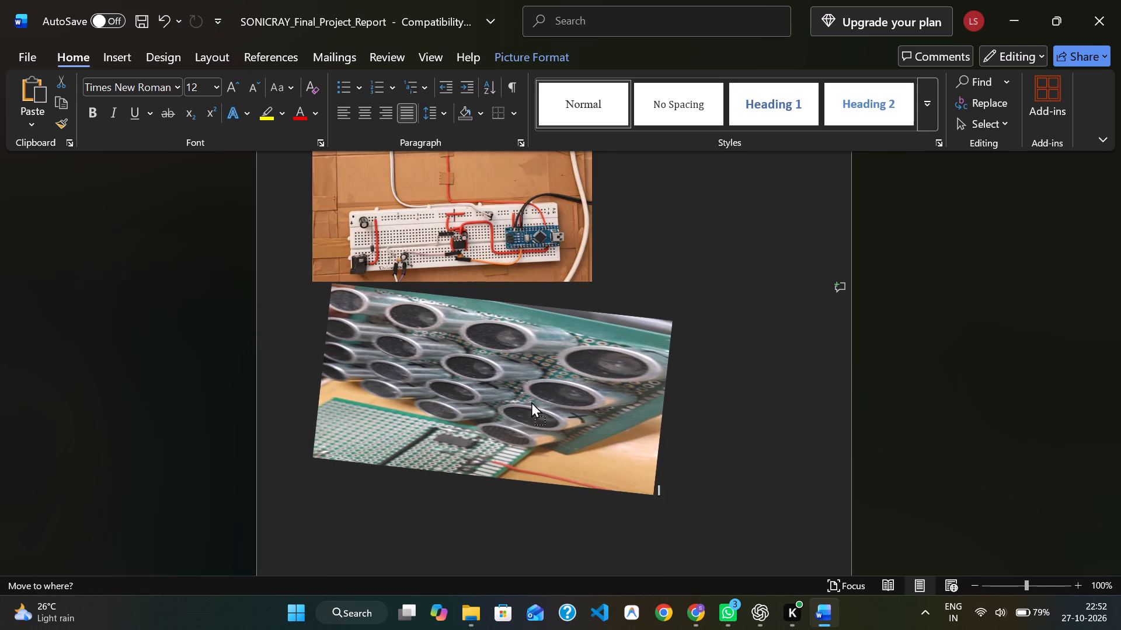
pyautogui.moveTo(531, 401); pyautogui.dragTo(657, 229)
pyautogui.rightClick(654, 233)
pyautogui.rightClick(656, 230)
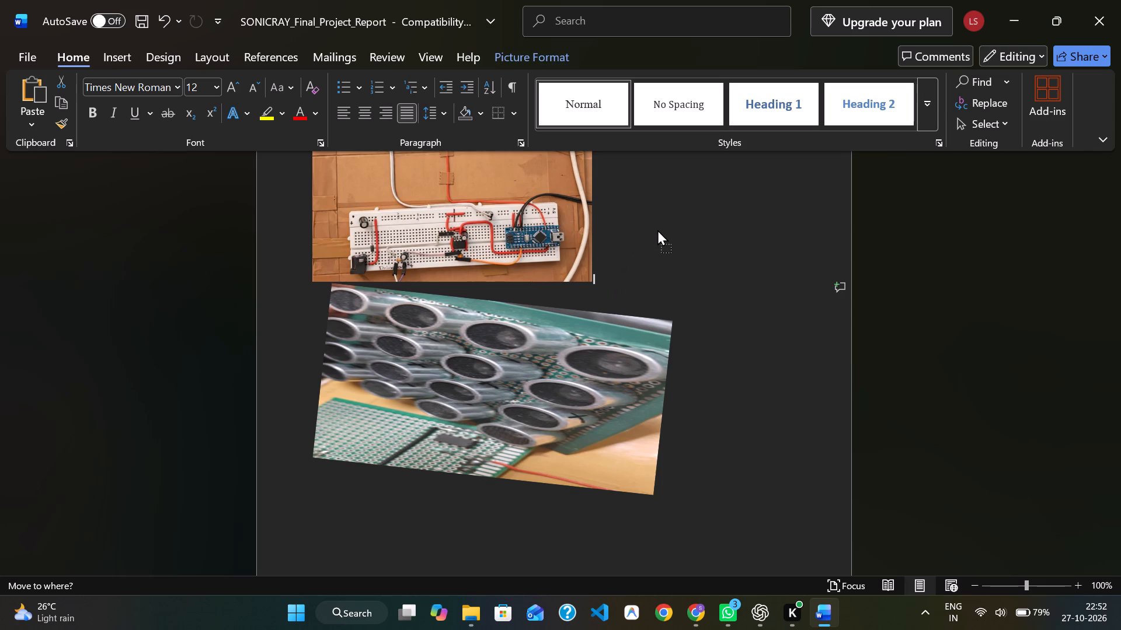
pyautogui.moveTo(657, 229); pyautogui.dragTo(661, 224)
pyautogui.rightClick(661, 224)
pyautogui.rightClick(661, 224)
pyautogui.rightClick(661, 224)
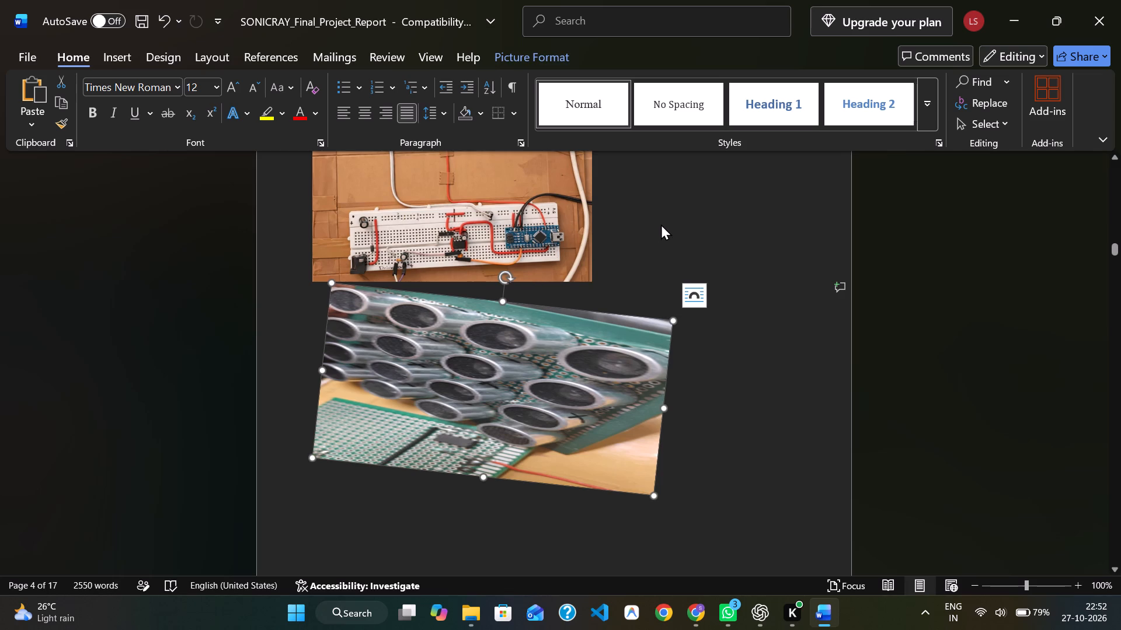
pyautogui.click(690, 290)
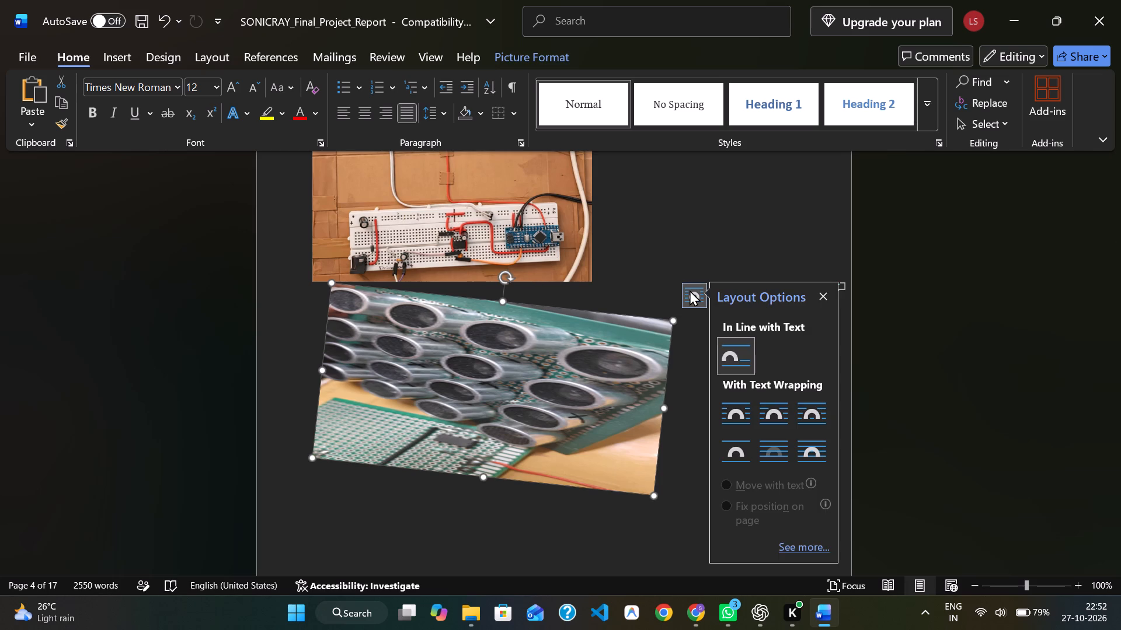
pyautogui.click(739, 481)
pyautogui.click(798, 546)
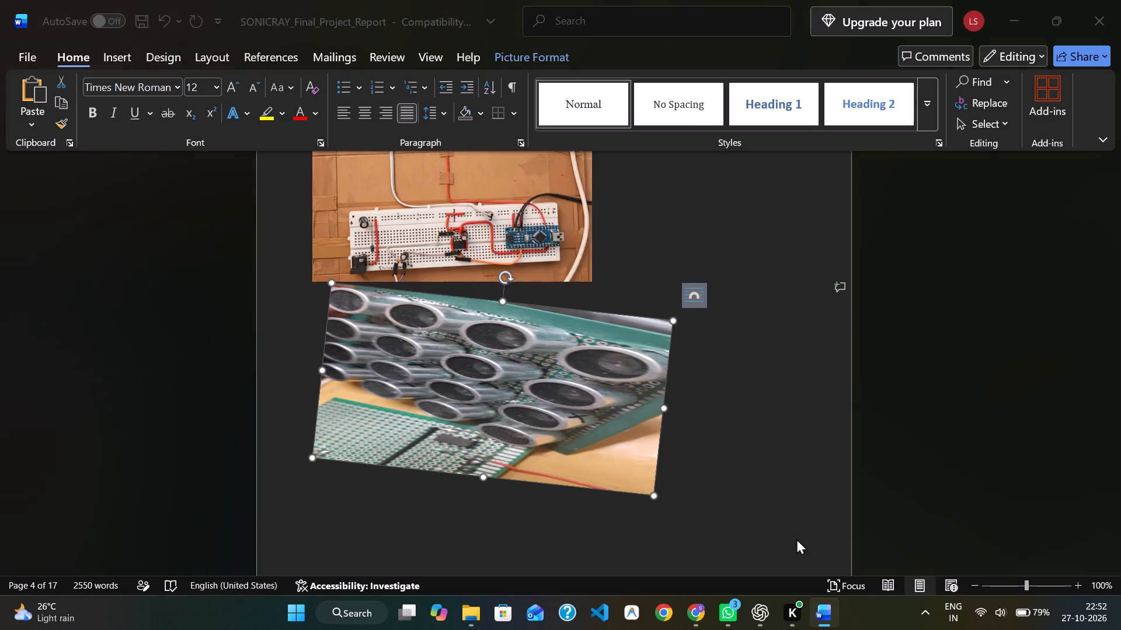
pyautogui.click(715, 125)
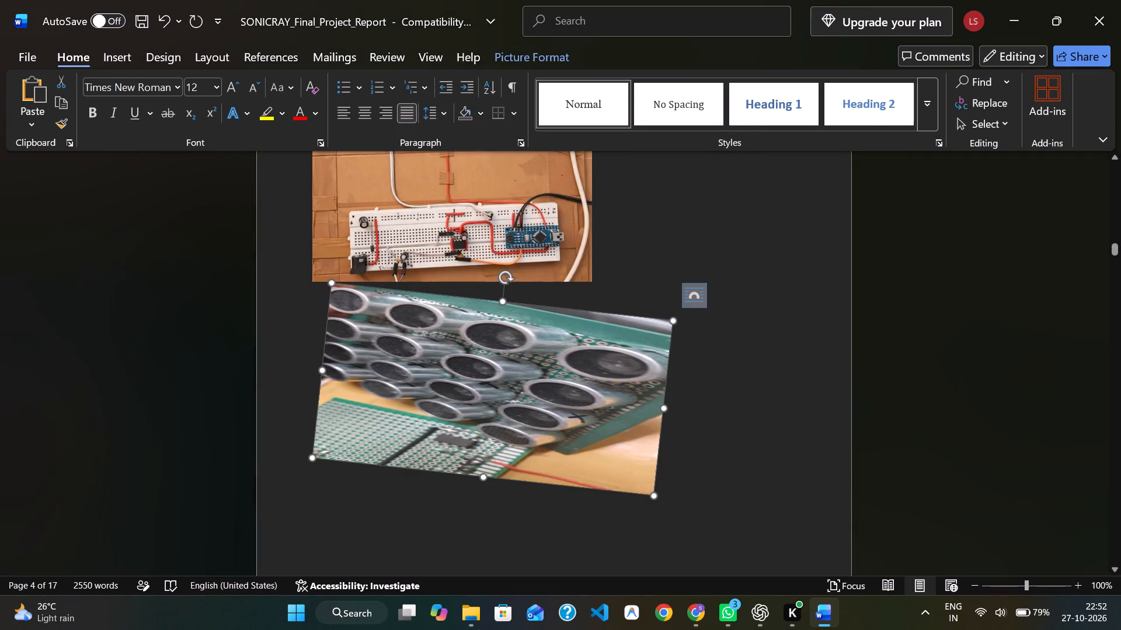
# Resize the tilted transducer array photo to slightly wider than the prototype photo and a little over half its height.
pyautogui.moveTo(327, 282); pyautogui.dragTo(252, 264)
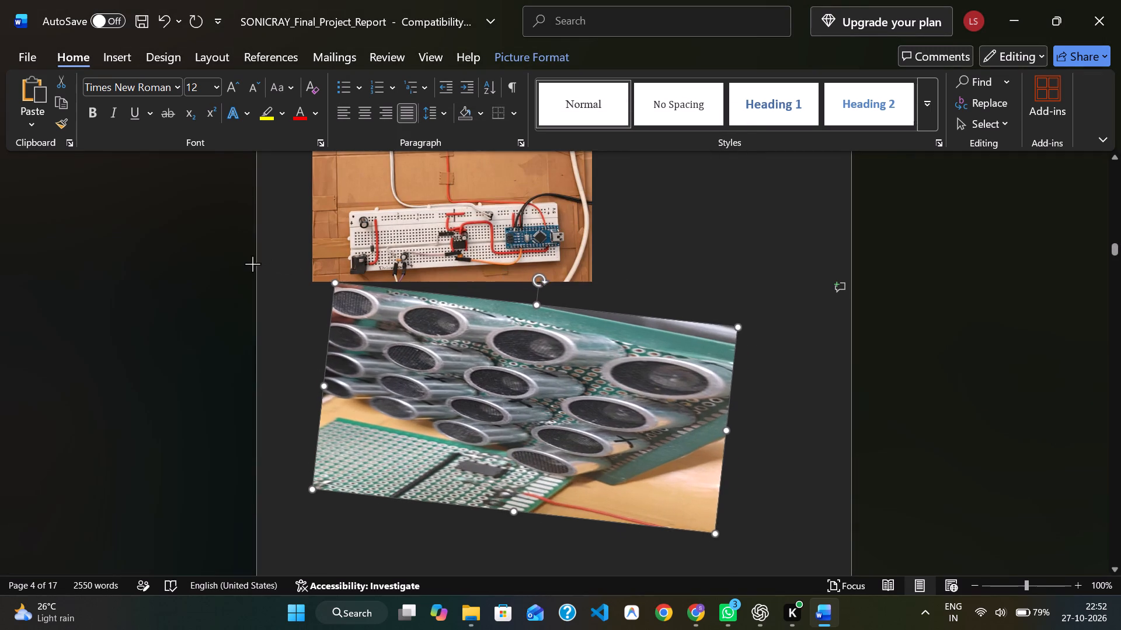
pyautogui.moveTo(252, 264); pyautogui.dragTo(471, 325)
# Cut the tilted transducer array photo and paste it beside the prototype photo, on the line below "FIGURE 1:".
pyautogui.rightClick(471, 356)
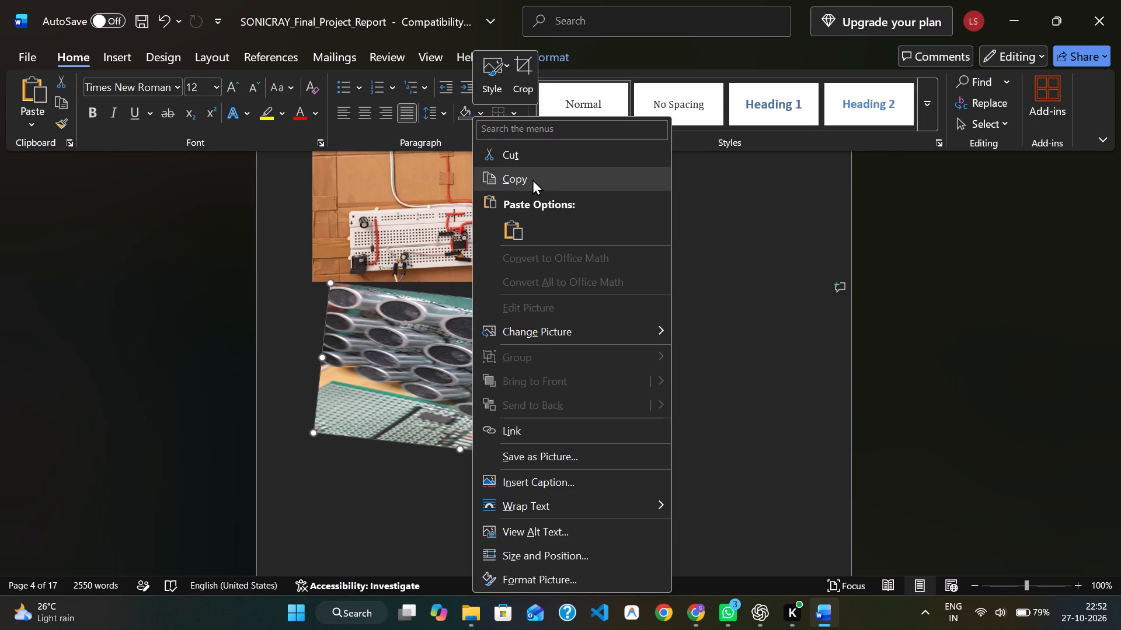
pyautogui.click(531, 155)
pyautogui.scroll(4, 536, 315)
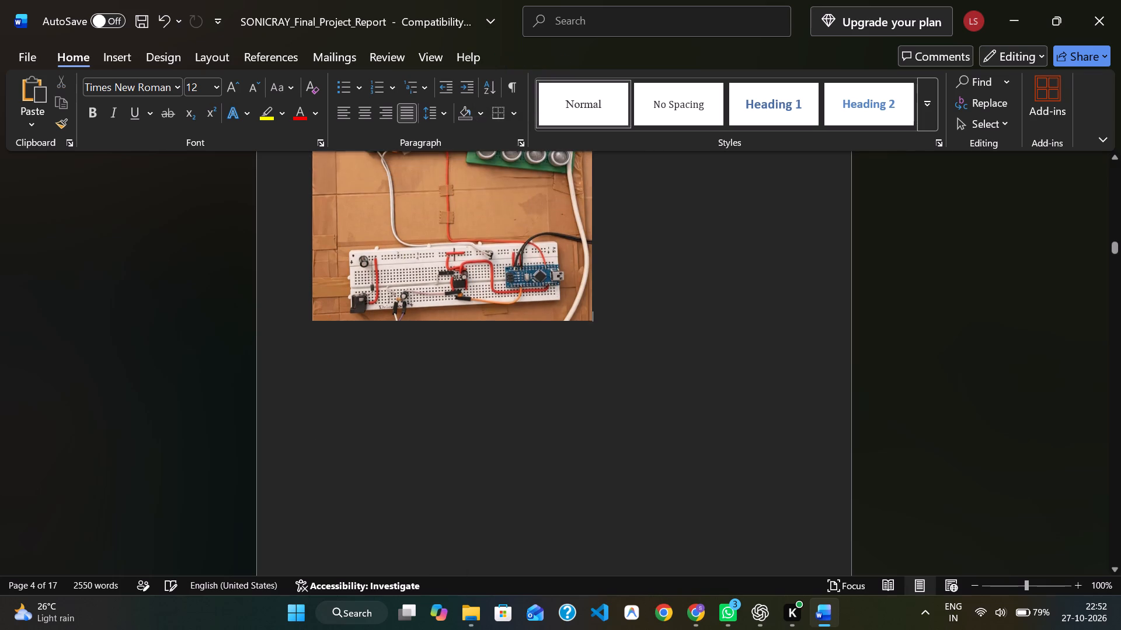
pyautogui.scroll(15, 541, 318)
pyautogui.click(622, 274)
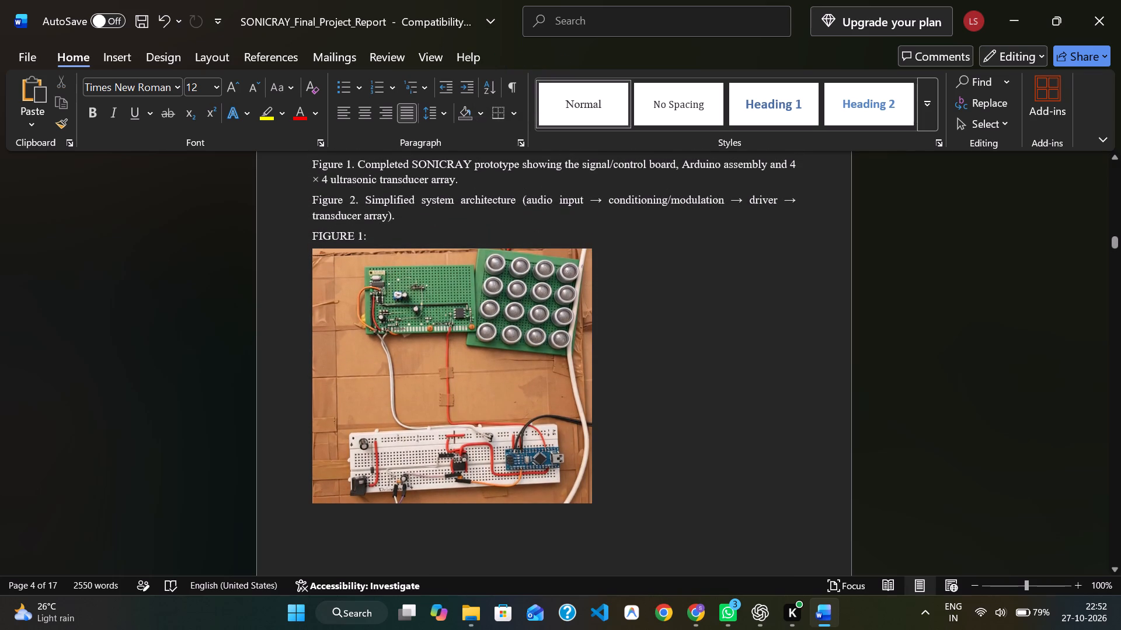
pyautogui.tripleClick(616, 264)
pyautogui.click(614, 261)
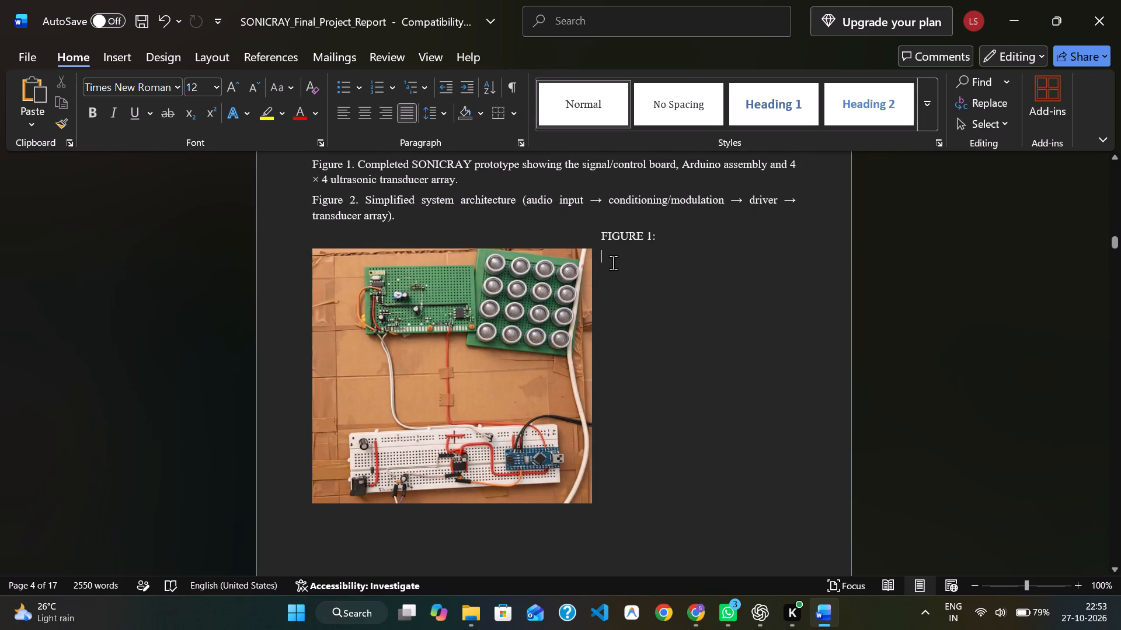
pyautogui.hotkey('ctrl', 'v')
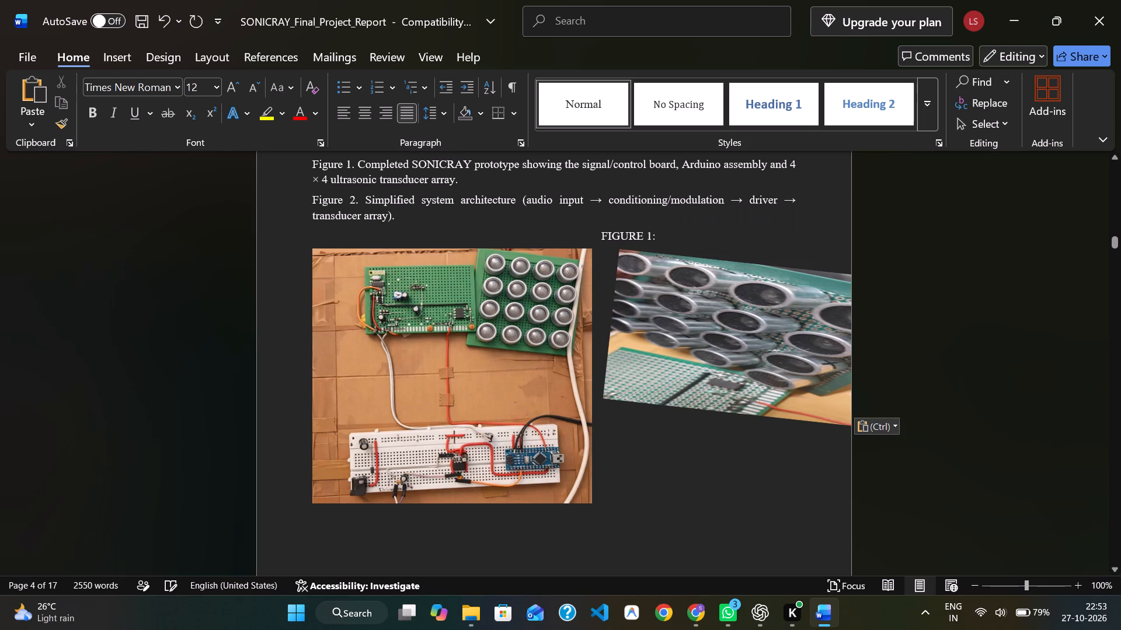
# Narrow the tilted transducer array photo to roughly square and rotate it back upright beside the prototype photo.
pyautogui.click(685, 326)
pyautogui.moveTo(762, 347); pyautogui.dragTo(698, 338)
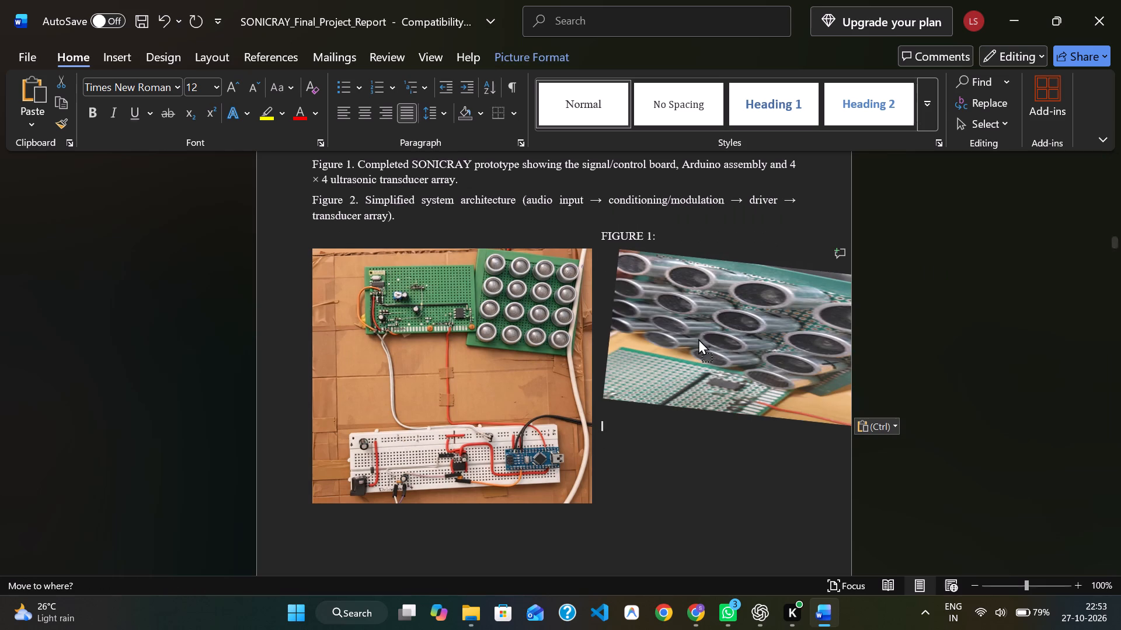
pyautogui.moveTo(698, 338); pyautogui.dragTo(697, 338)
pyautogui.moveTo(608, 324); pyautogui.dragTo(569, 317)
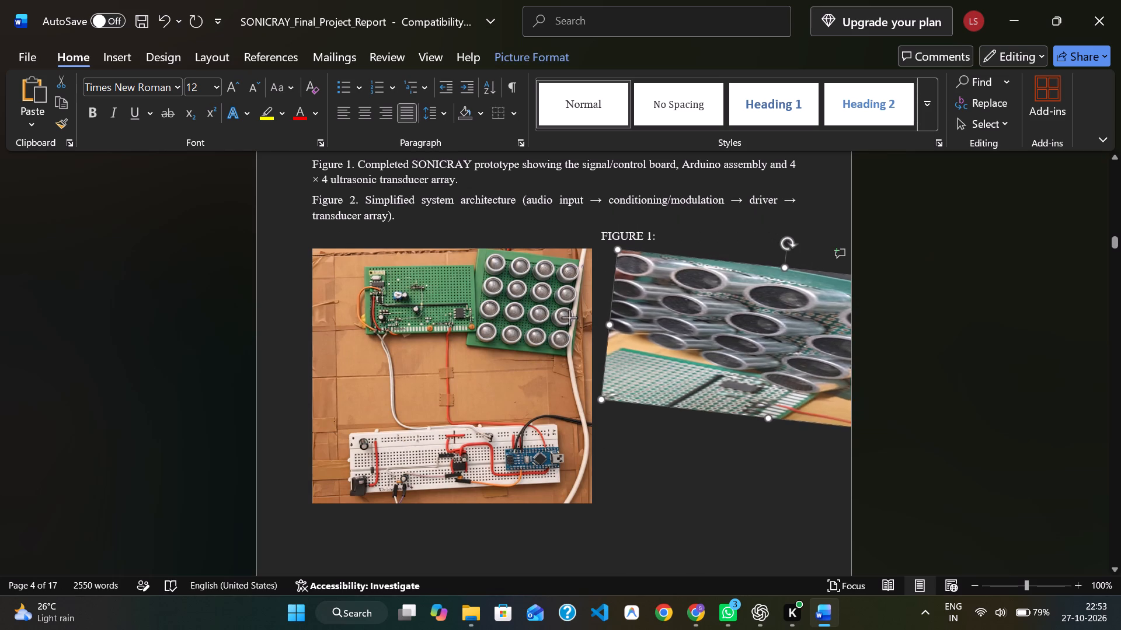
pyautogui.moveTo(569, 317); pyautogui.dragTo(749, 355)
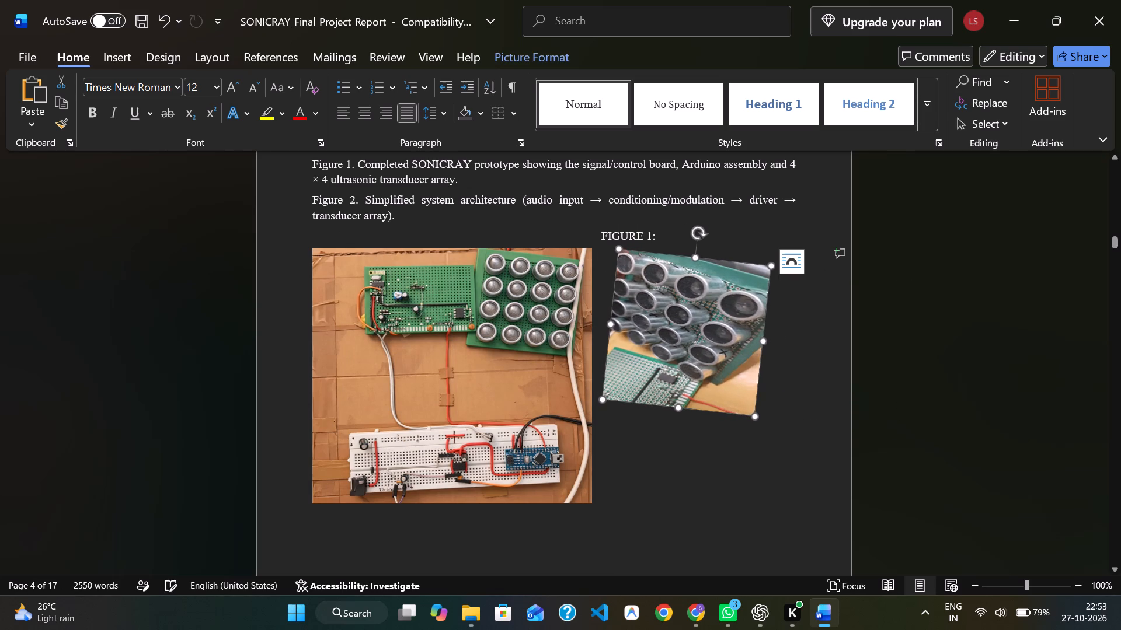
pyautogui.moveTo(701, 233); pyautogui.dragTo(679, 217)
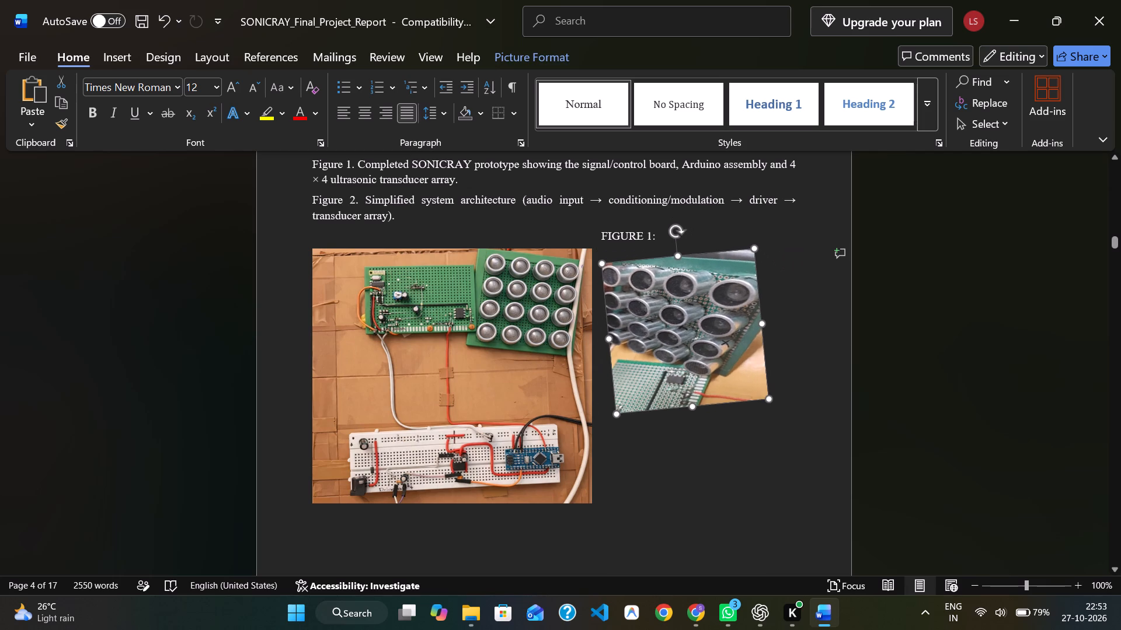
pyautogui.moveTo(679, 217); pyautogui.dragTo(690, 219)
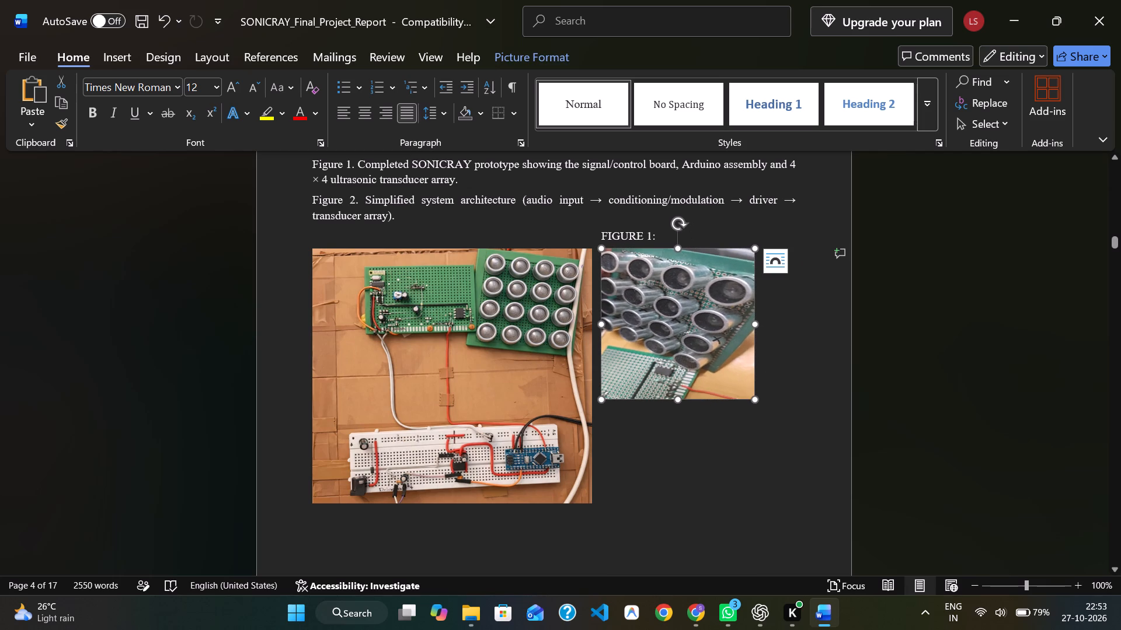
# Stretch the transducer array photo to the prototype photo's height and widen it to slightly narrower than that photo.
pyautogui.moveTo(676, 398); pyautogui.dragTo(668, 489)
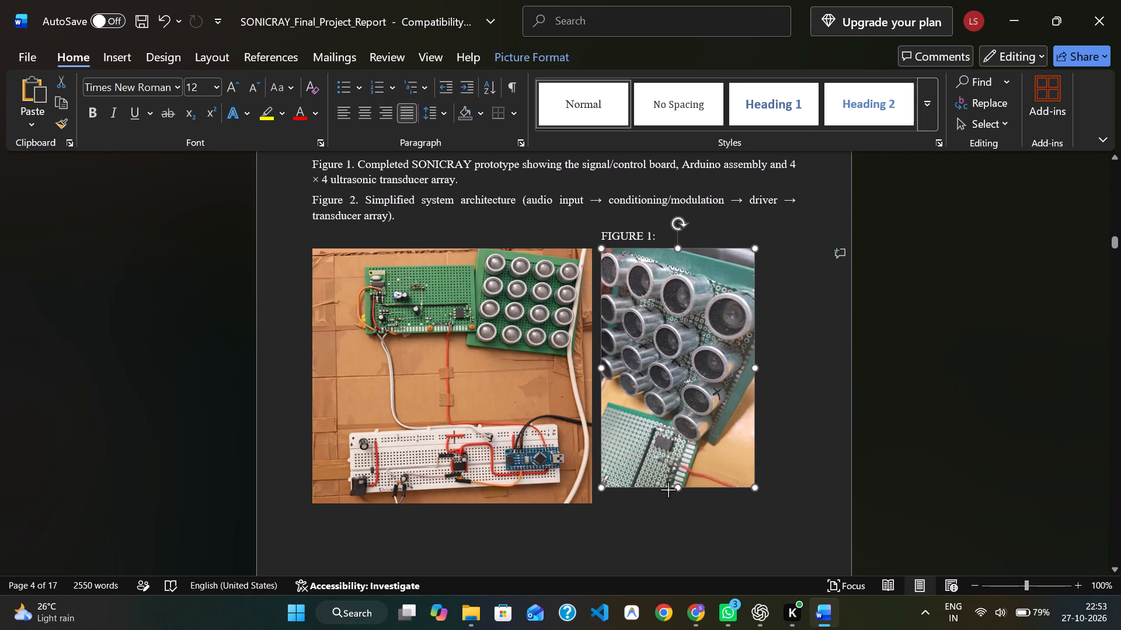
pyautogui.moveTo(668, 489); pyautogui.dragTo(668, 503)
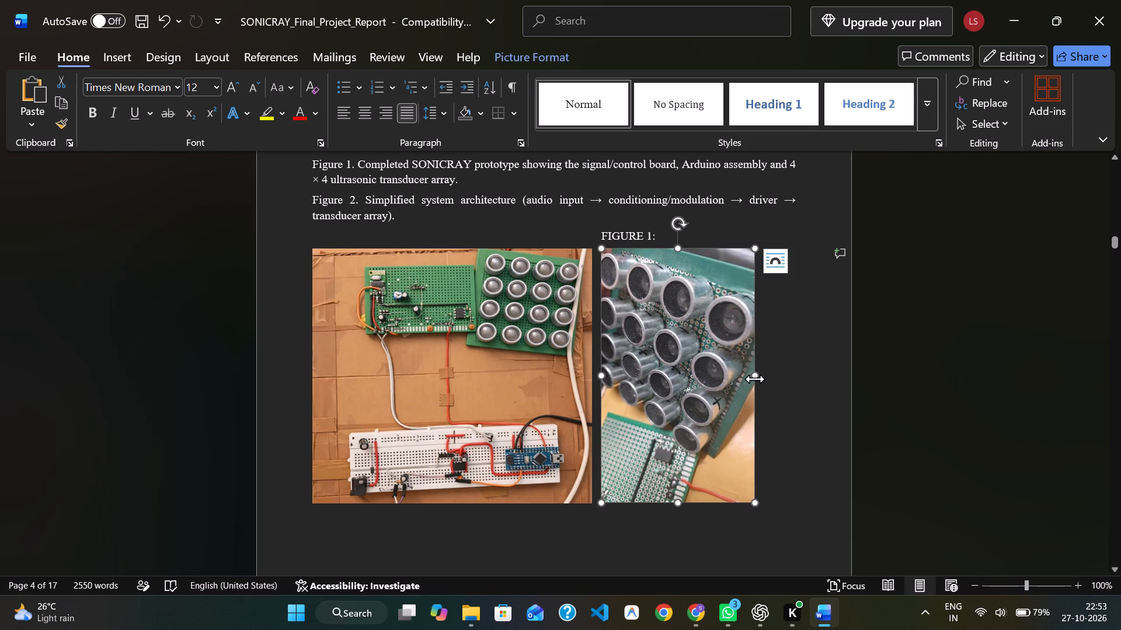
pyautogui.moveTo(755, 374); pyautogui.dragTo(838, 387)
# Delete the "FIGURE 1:" label line above the transducer array photo.
pyautogui.click(660, 234)
pyautogui.moveTo(660, 234); pyautogui.dragTo(630, 234)
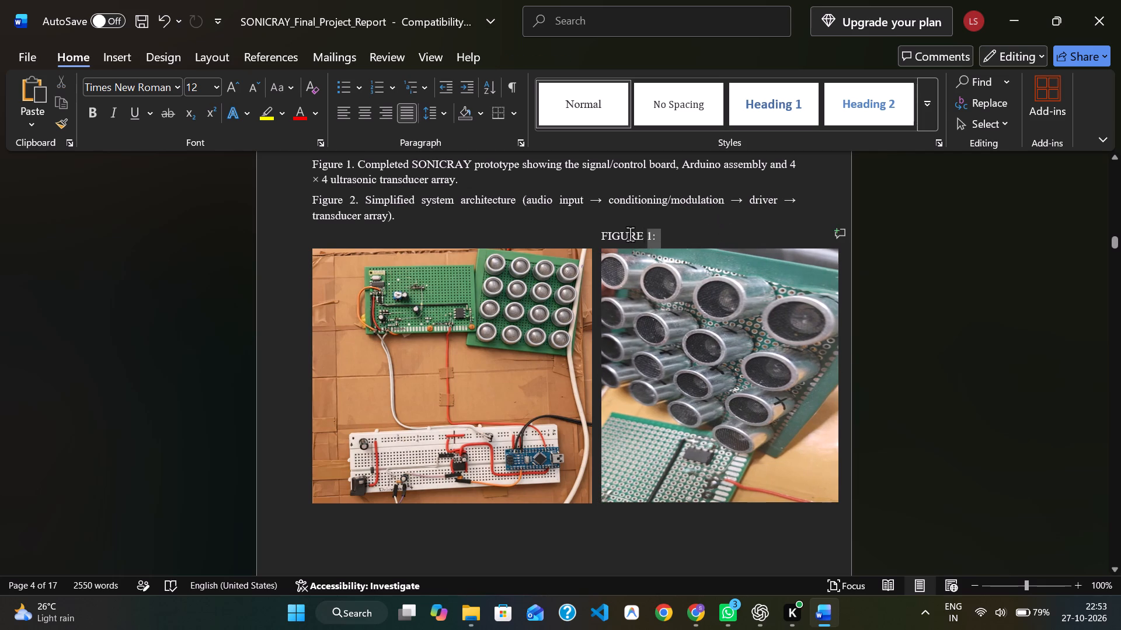
pyautogui.moveTo(630, 234); pyautogui.dragTo(606, 231)
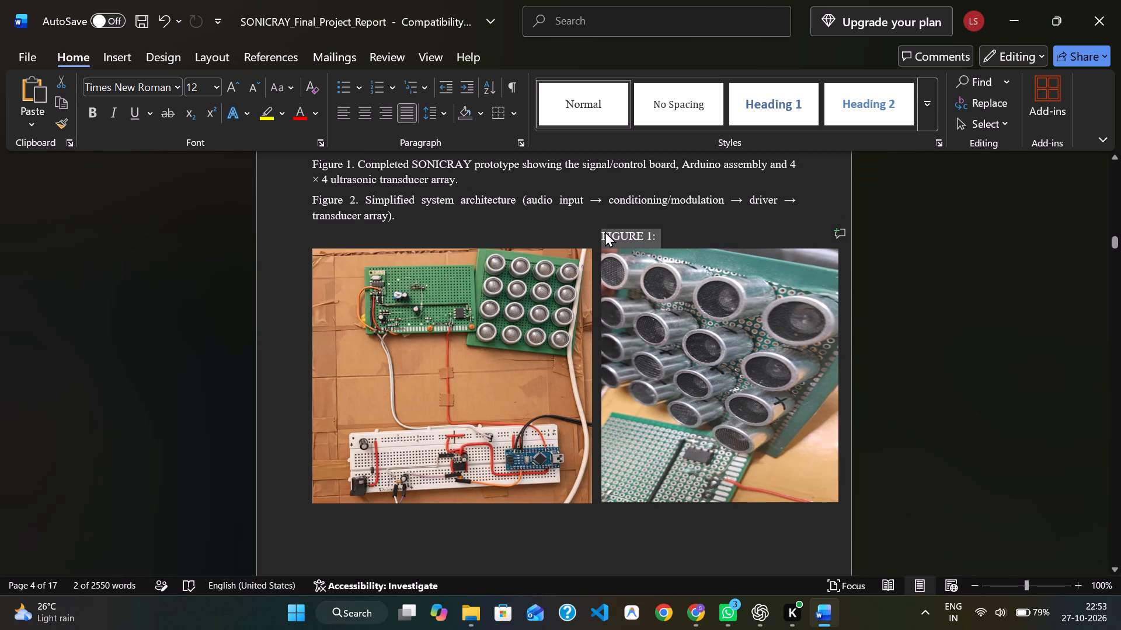
pyautogui.hotkey('ctrl', 'e')
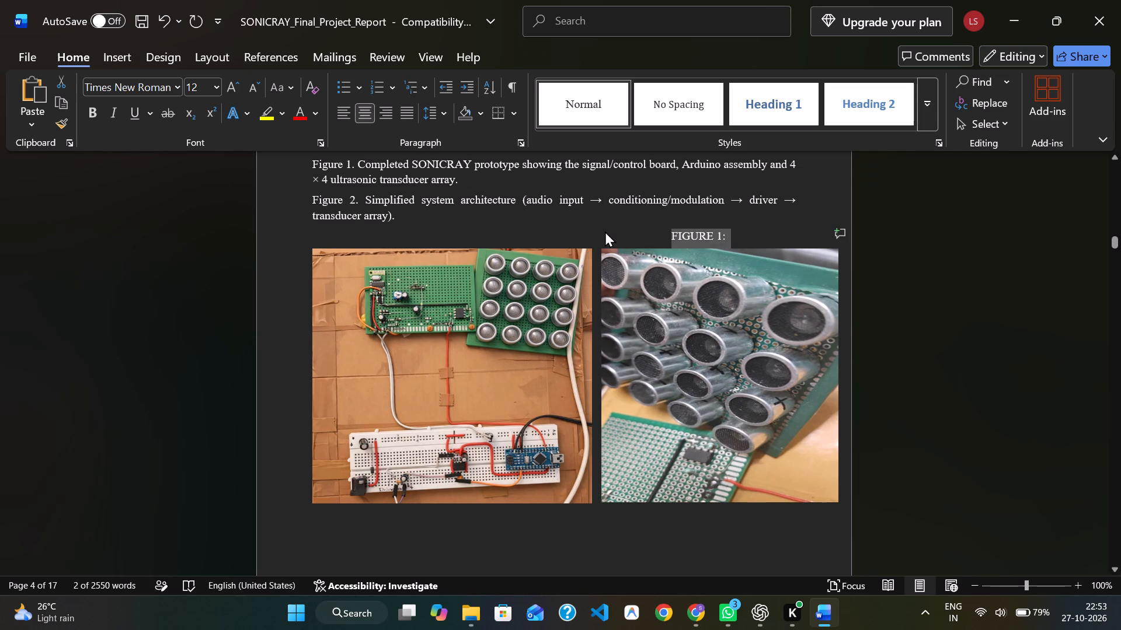
pyautogui.hotkey('ctrl', 'l')
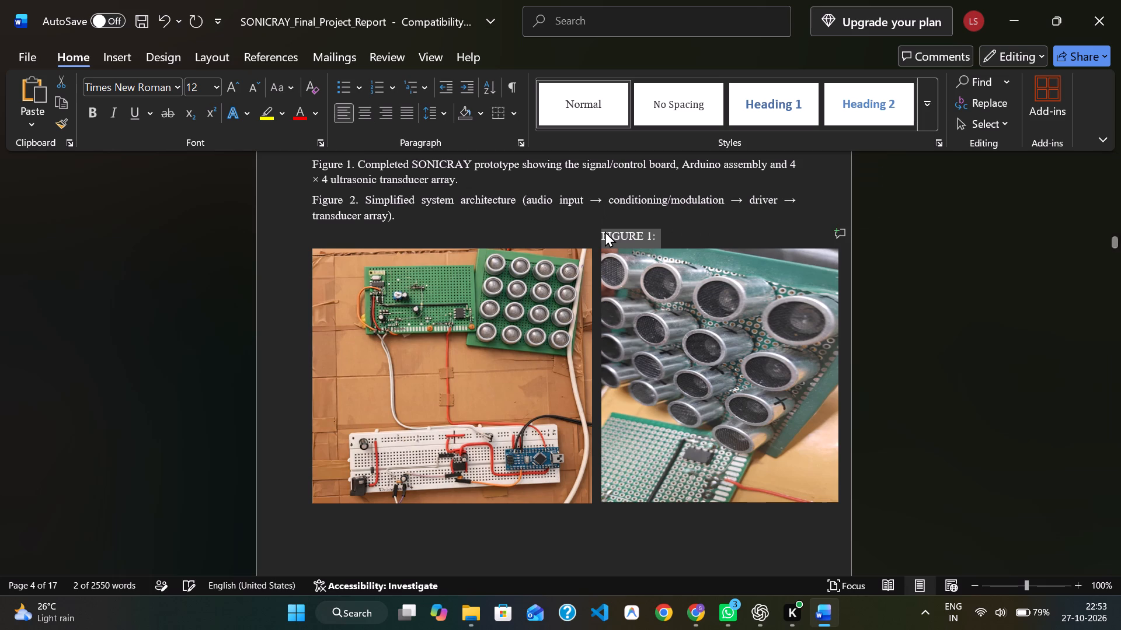
pyautogui.hotkey('ctrl', 'l')
pyautogui.press('BackSpace')
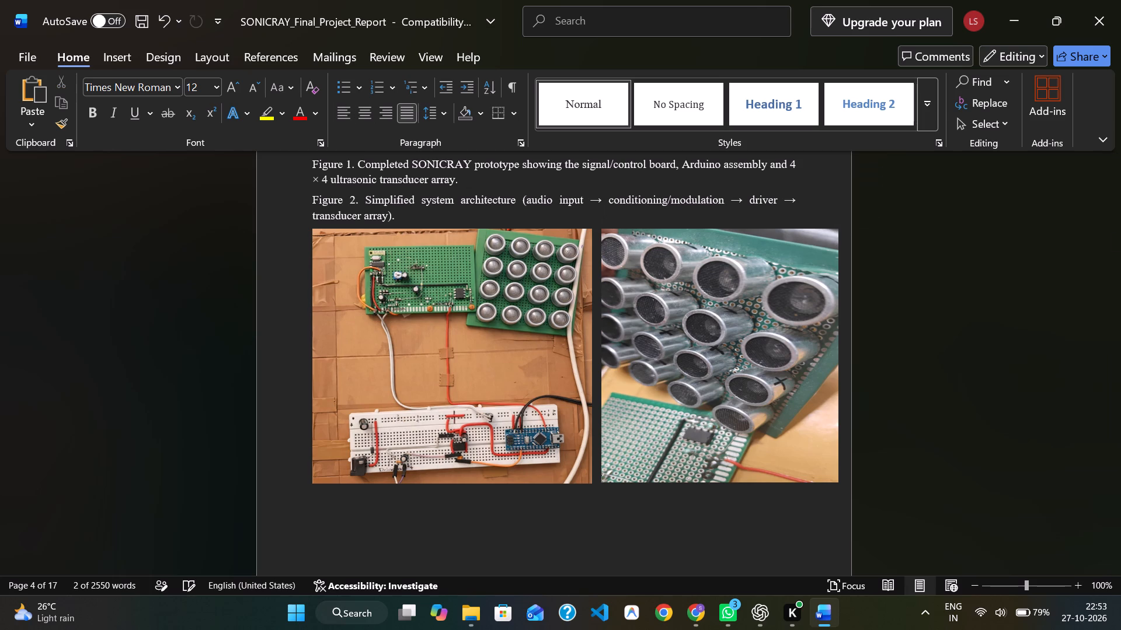
# Add the label "FIG 1:" directly above the prototype photo, leaving a blank line after the Figure 2 entry.
pyautogui.click(441, 213)
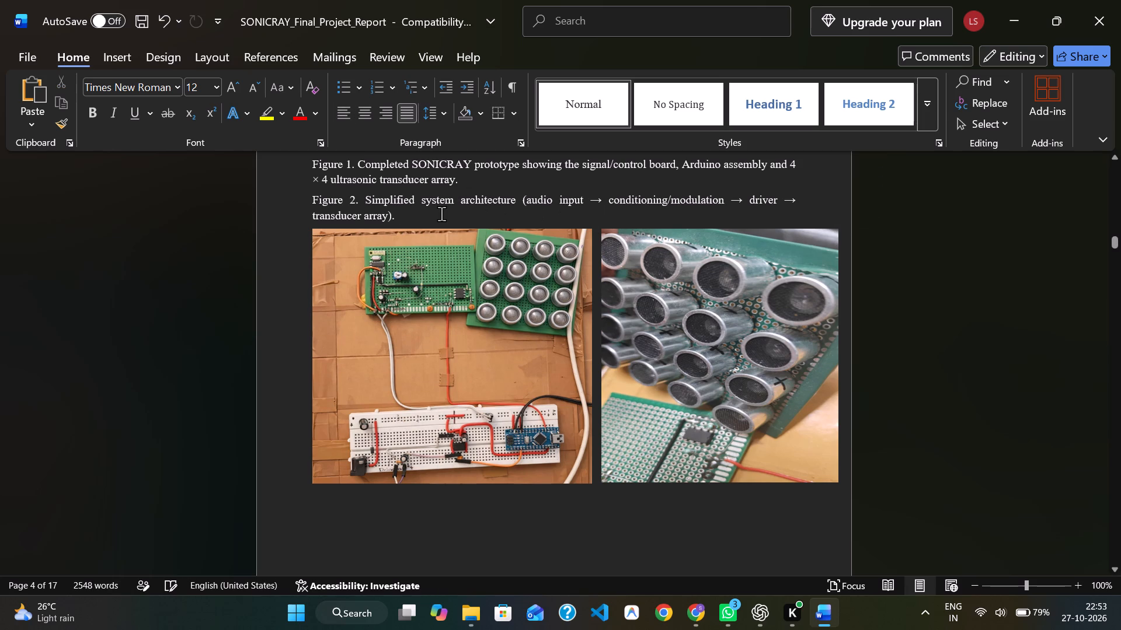
pyautogui.press('Return')
pyautogui.press('BackSpace')
pyautogui.press('Return')
pyautogui.press('Return')
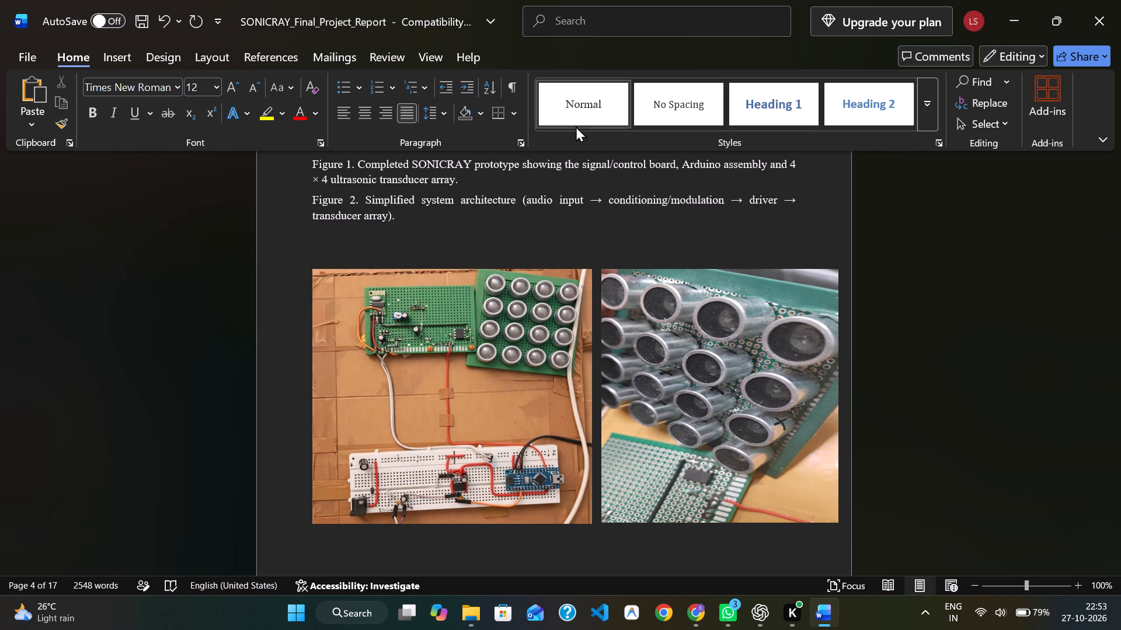
pyautogui.scroll(1, 576, 126)
pyautogui.scroll(2, 569, 217)
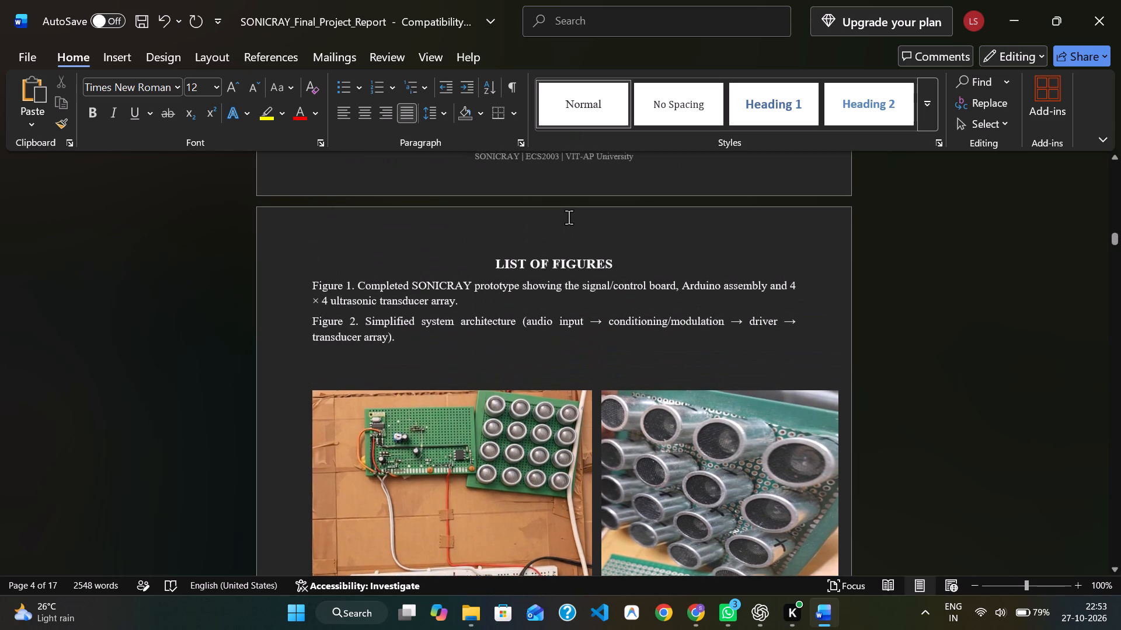
pyautogui.scroll(-5, 569, 217)
pyautogui.scroll(5, 569, 217)
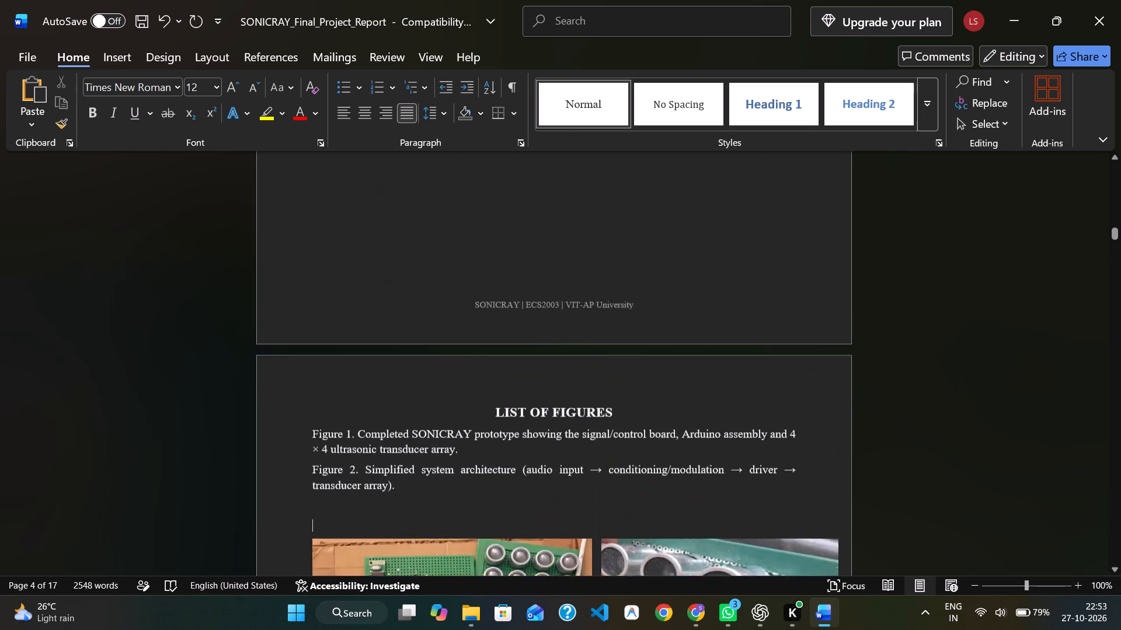
pyautogui.scroll(-3, 569, 217)
pyautogui.press('f')
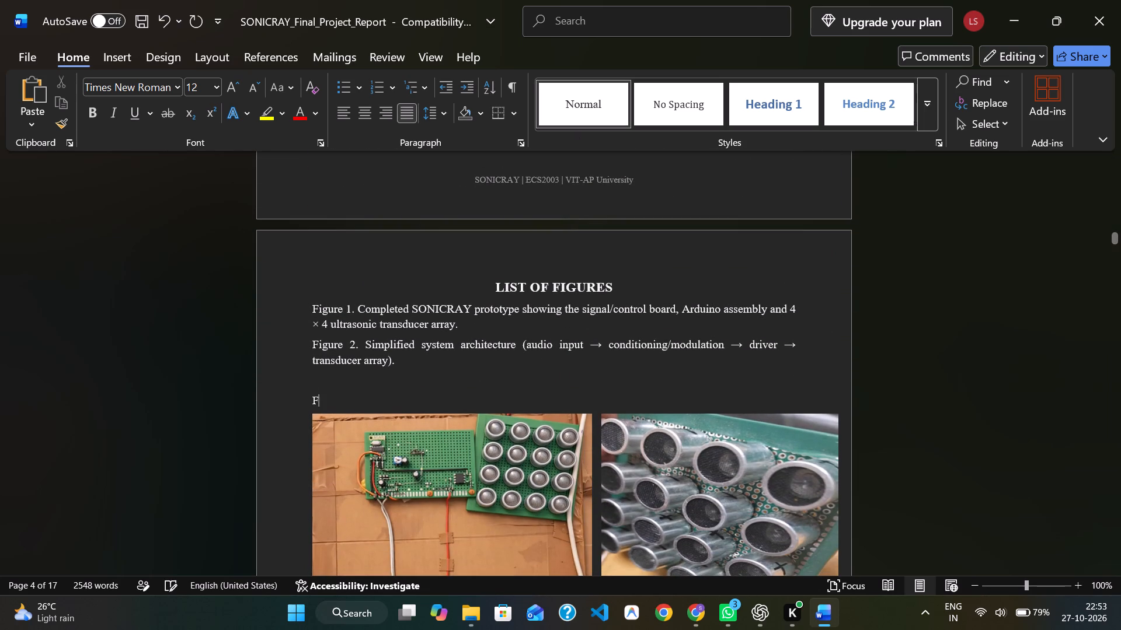
pyautogui.write('IG 1')
pyautogui.hotkey('shift', ':')
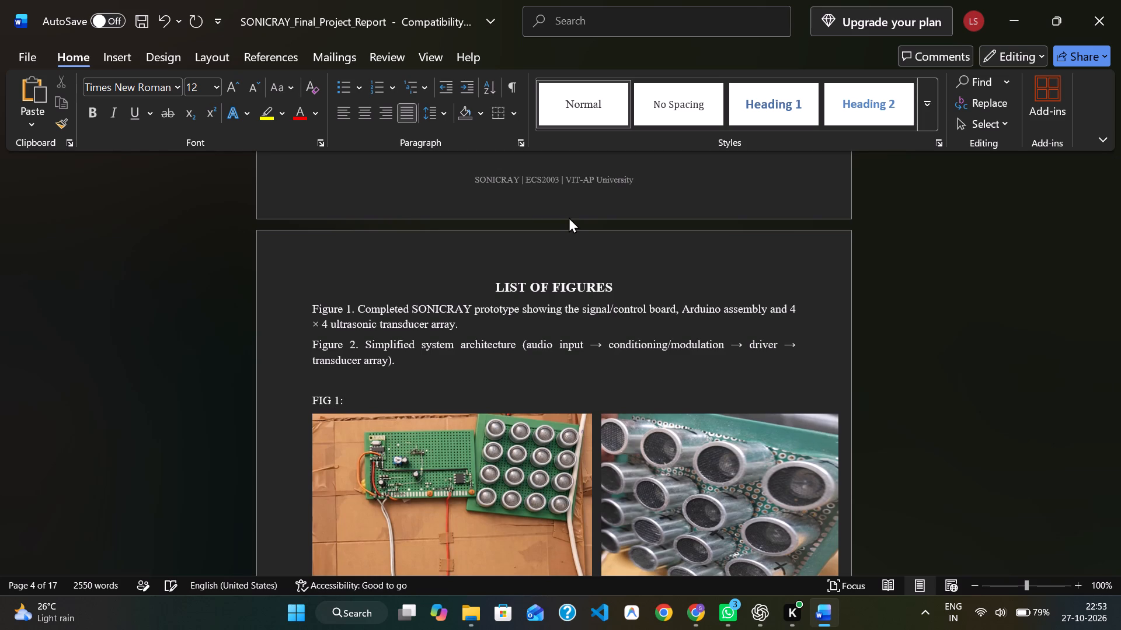
# Add the label "FIG 2:" on the line below the two photos.
pyautogui.scroll(-1, 569, 217)
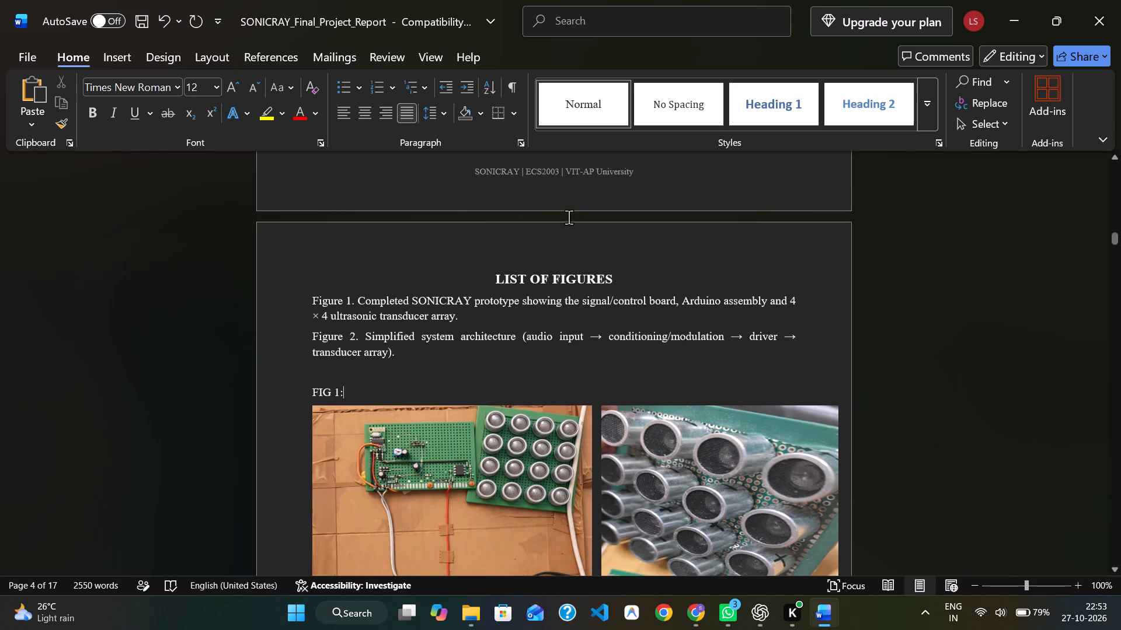
pyautogui.scroll(-5, 569, 217)
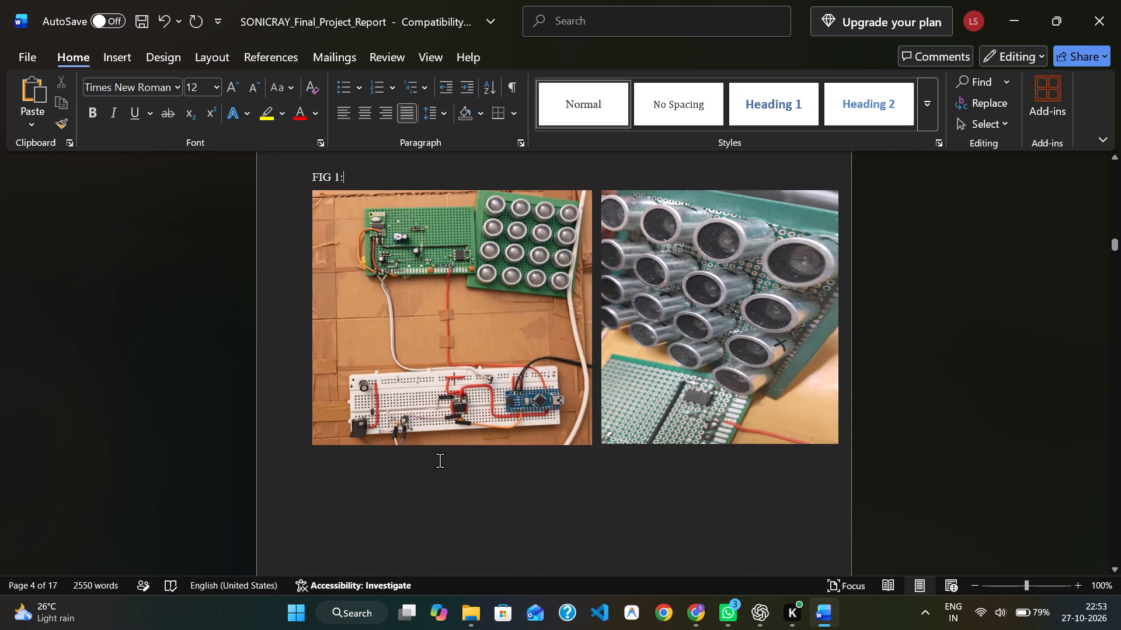
pyautogui.click(440, 460)
pyautogui.write('FIG')
pyautogui.press('space')
pyautogui.write('2')
pyautogui.hotkey('shift', ':')
pyautogui.scroll(1, 440, 460)
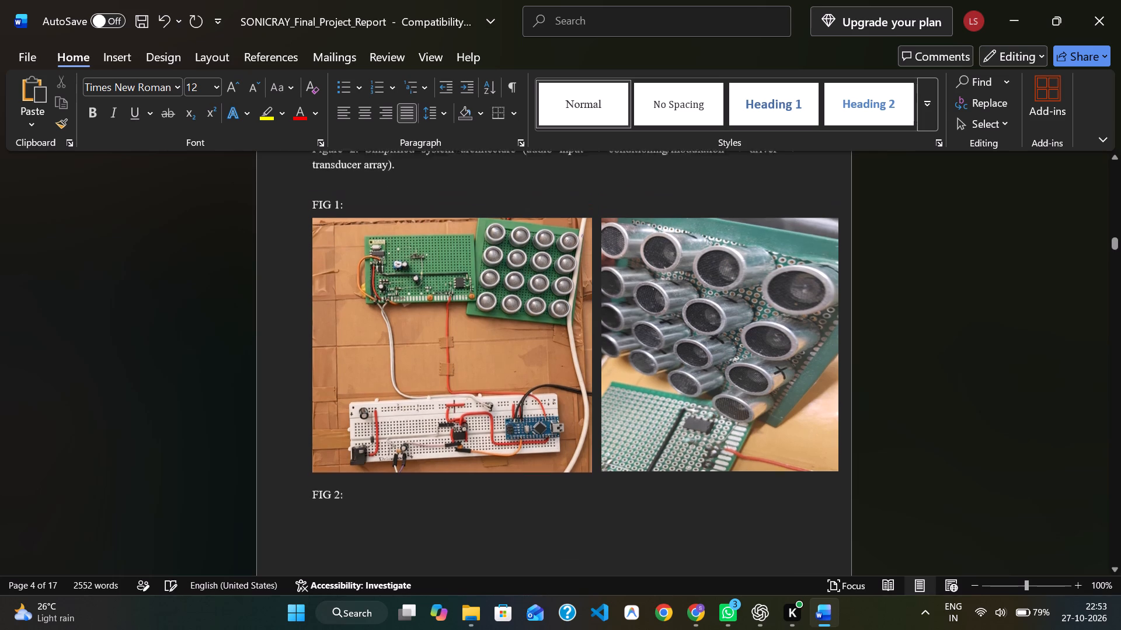
pyautogui.scroll(2, 440, 460)
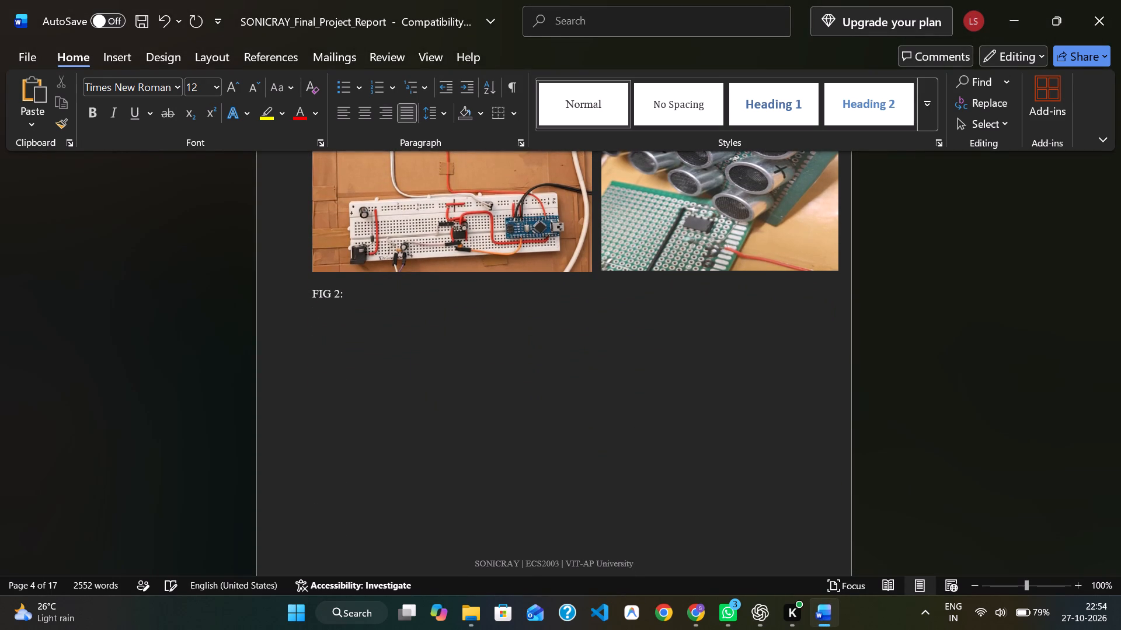
pyautogui.hotkey('ctrl', 'v')
pyautogui.scroll(-2, 639, 420)
pyautogui.scroll(3, 639, 420)
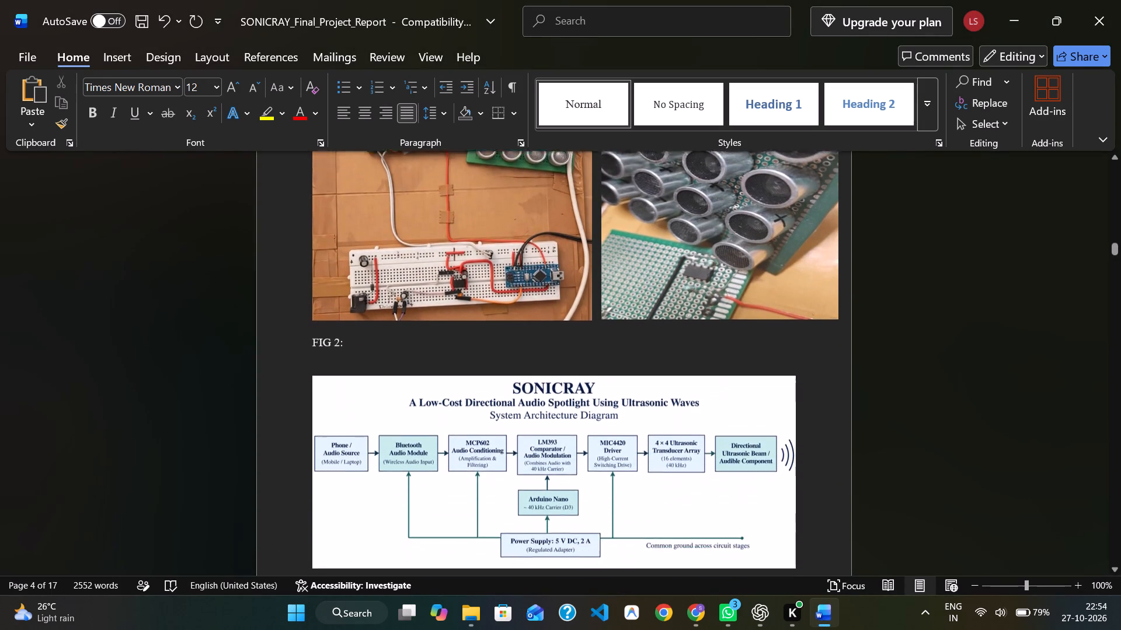
# Narrow the prototype photo and the transducer array photo so that together they span about the architecture diagram's width.
pyautogui.scroll(3, 639, 420)
pyautogui.click(755, 349)
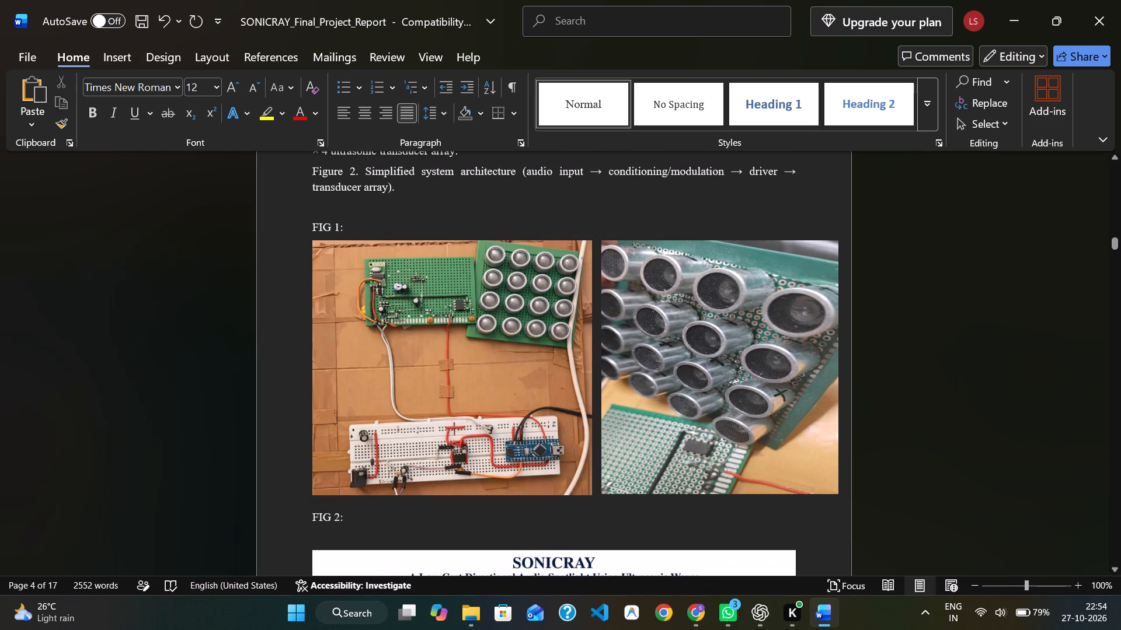
pyautogui.click(576, 370)
pyautogui.moveTo(591, 368); pyautogui.dragTo(563, 366)
pyautogui.click(666, 372)
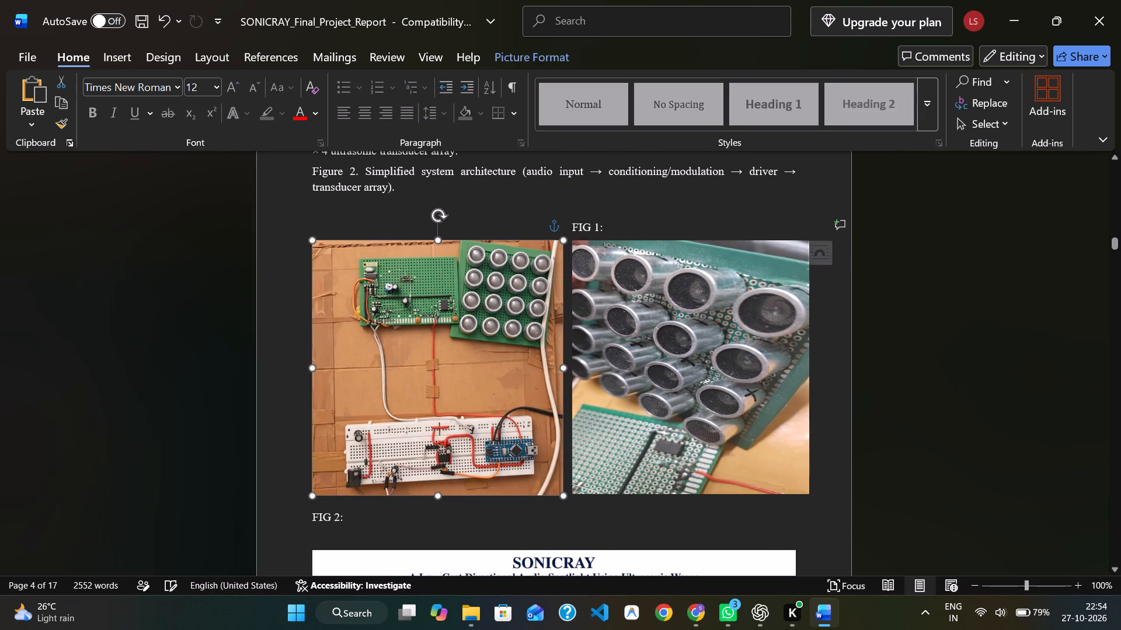
pyautogui.moveTo(810, 368); pyautogui.dragTo(800, 367)
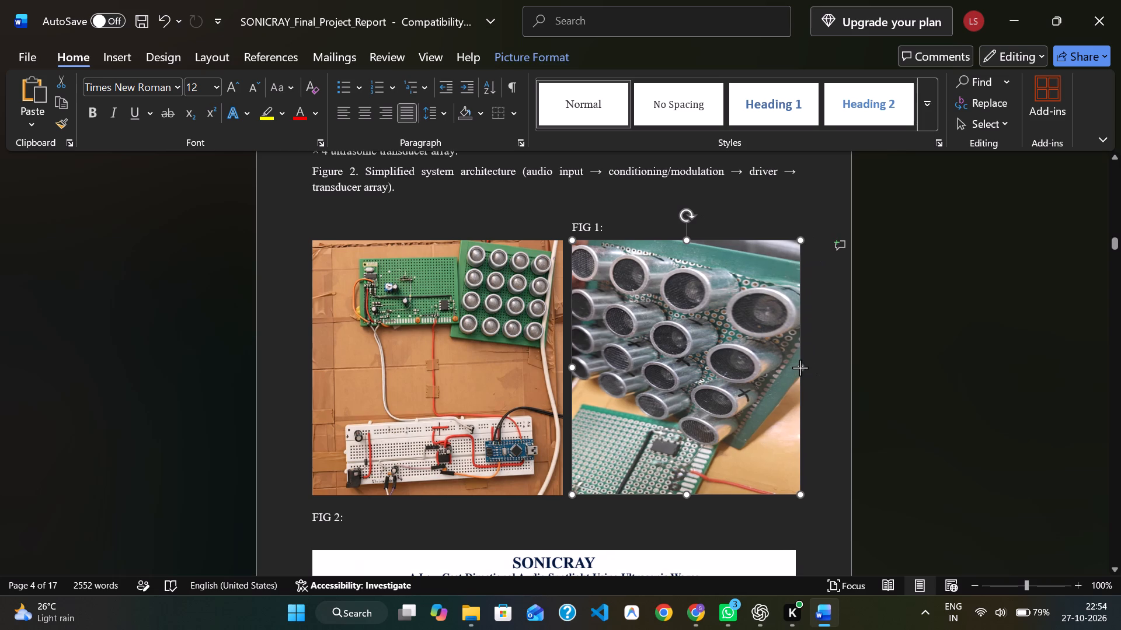
pyautogui.moveTo(800, 367); pyautogui.dragTo(788, 367)
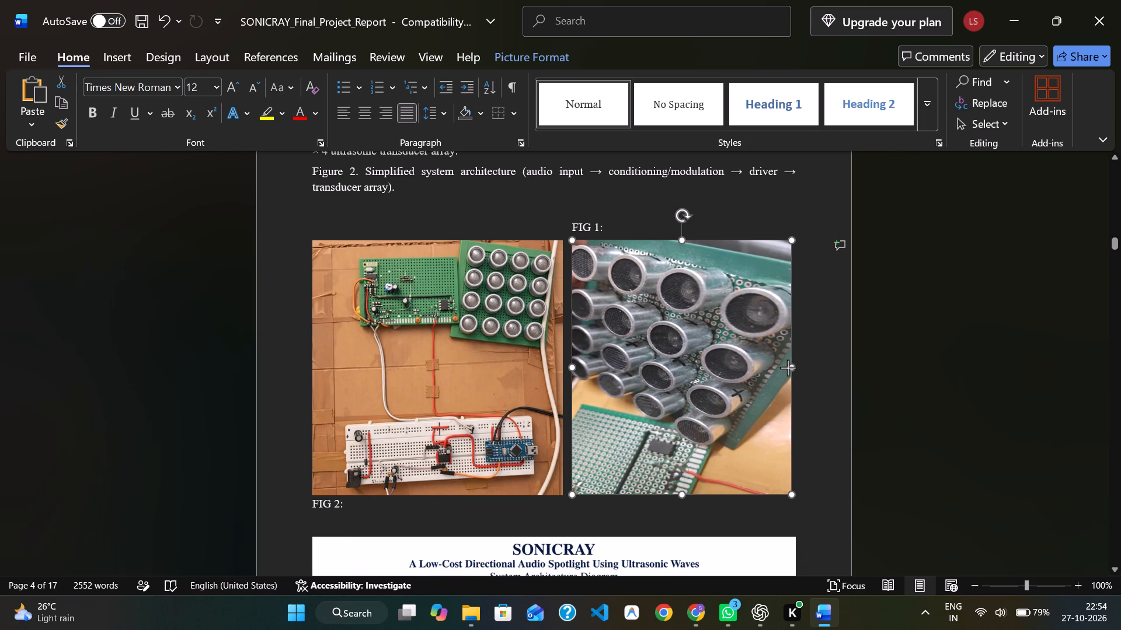
pyautogui.moveTo(788, 367); pyautogui.dragTo(802, 367)
pyautogui.scroll(10, 798, 369)
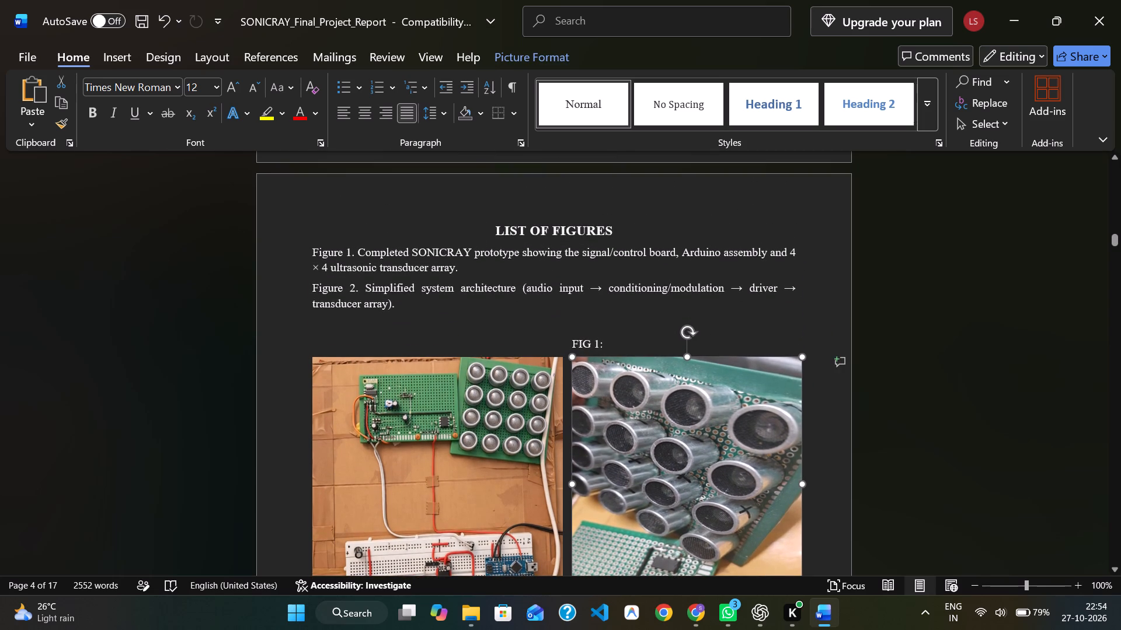
# Delete the blank line between the Figure 2 entry and the "FIG 1:" label, keeping the entry's text intact.
pyautogui.click(515, 320)
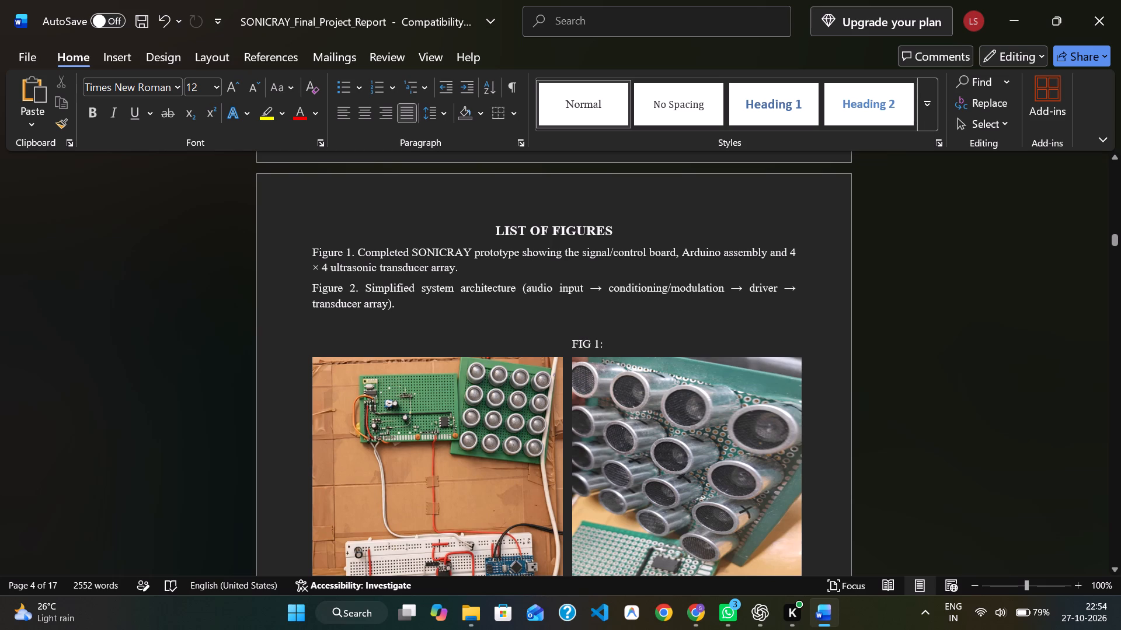
pyautogui.press('BackSpace')
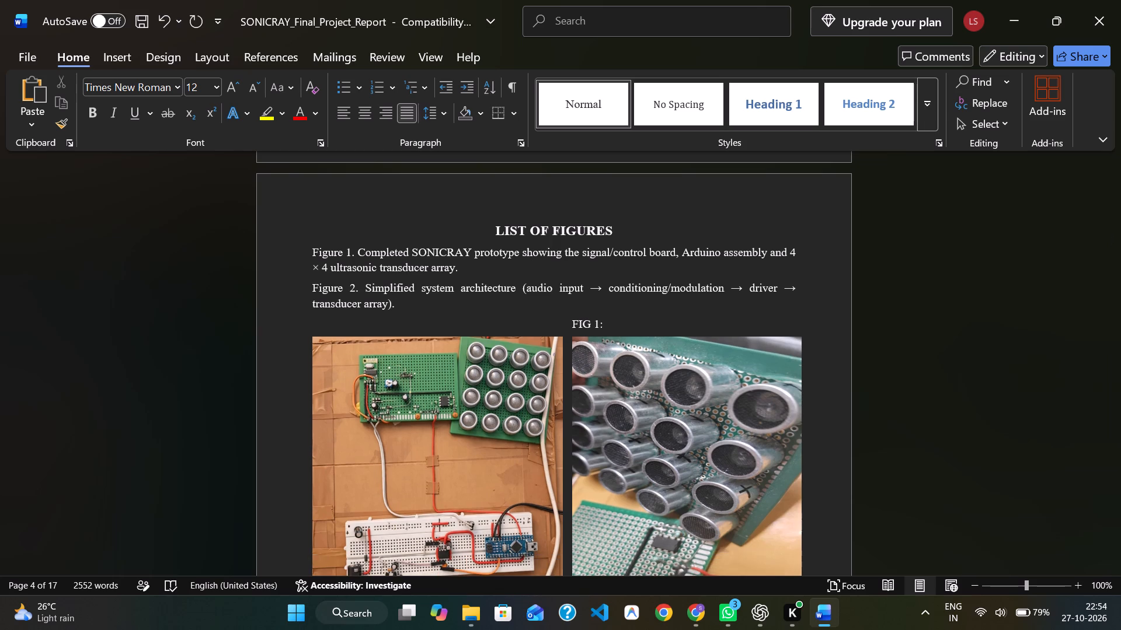
pyautogui.press('BackSpace')
pyautogui.press('BackSpace')
pyautogui.hotkey('ctrl', 'z')
pyautogui.hotkey('ctrl', 'z')
# Delete the misplaced "FIG 1:" label above the transducer array photo.
pyautogui.click(635, 325)
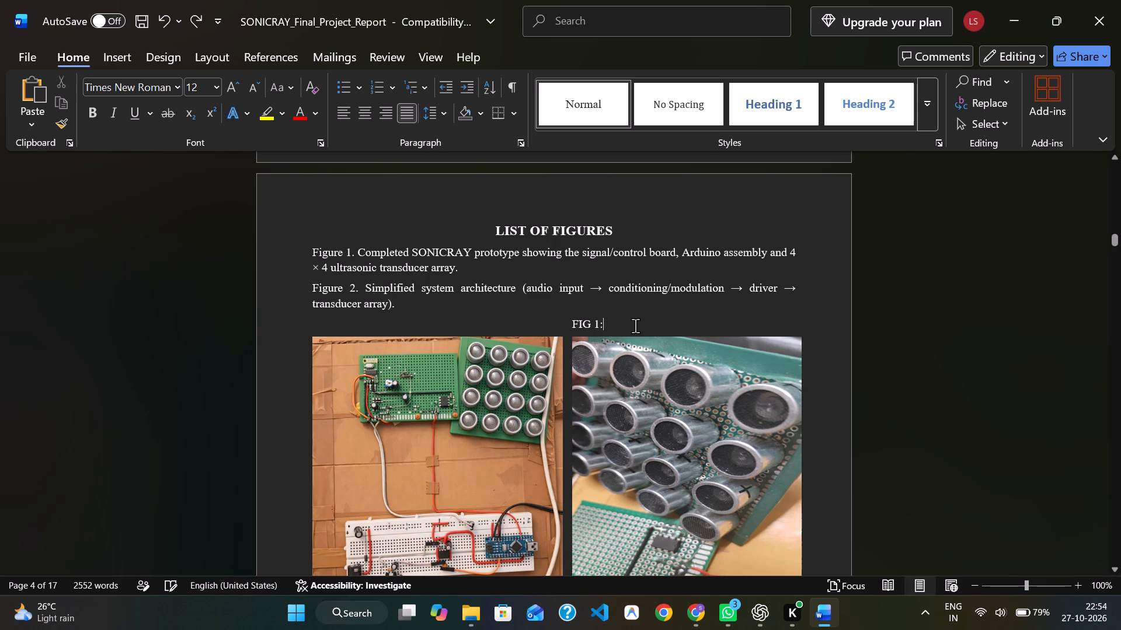
pyautogui.press('BackSpace')
pyautogui.press('BackSpace')
pyautogui.press('BackSpace')
pyautogui.press('BackSpace')
pyautogui.press('BackSpace')
pyautogui.press('BackSpace')
pyautogui.press('Return')
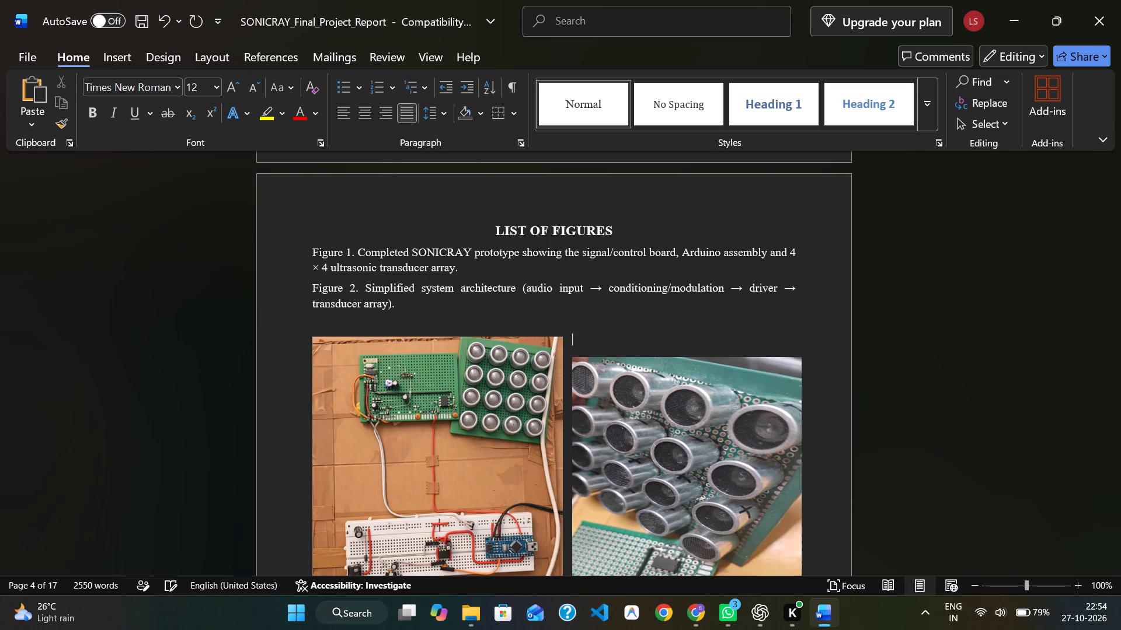
pyautogui.press('BackSpace')
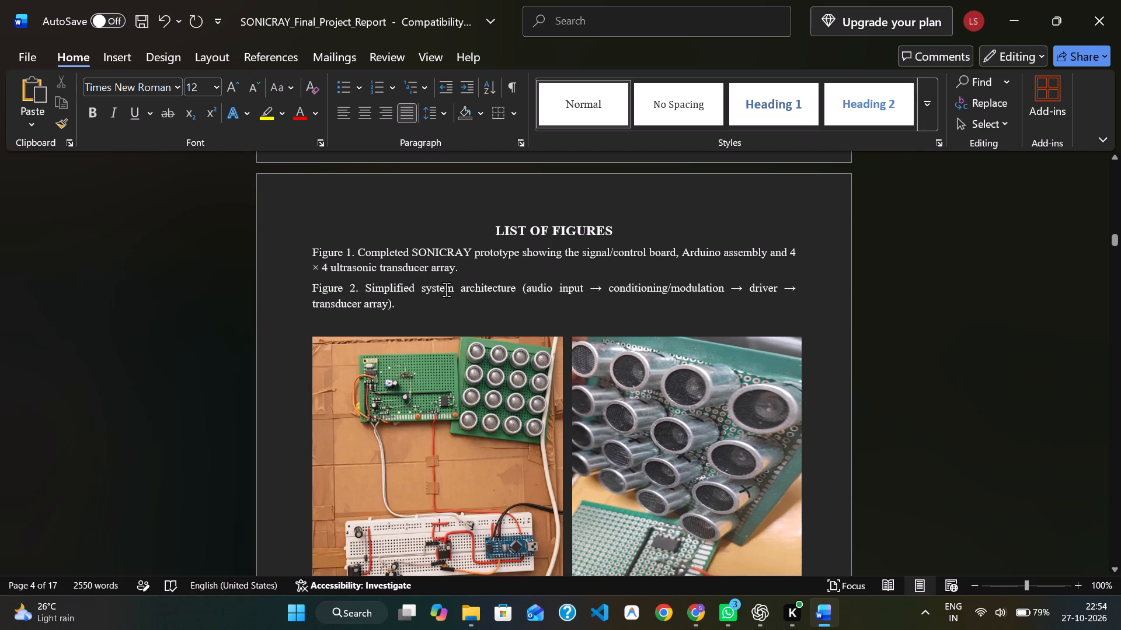
# Insert two blank lines between the Figure 2 entry and the two photos.
pyautogui.click(406, 317)
pyautogui.click(406, 310)
pyautogui.press('Return')
pyautogui.press('Down')
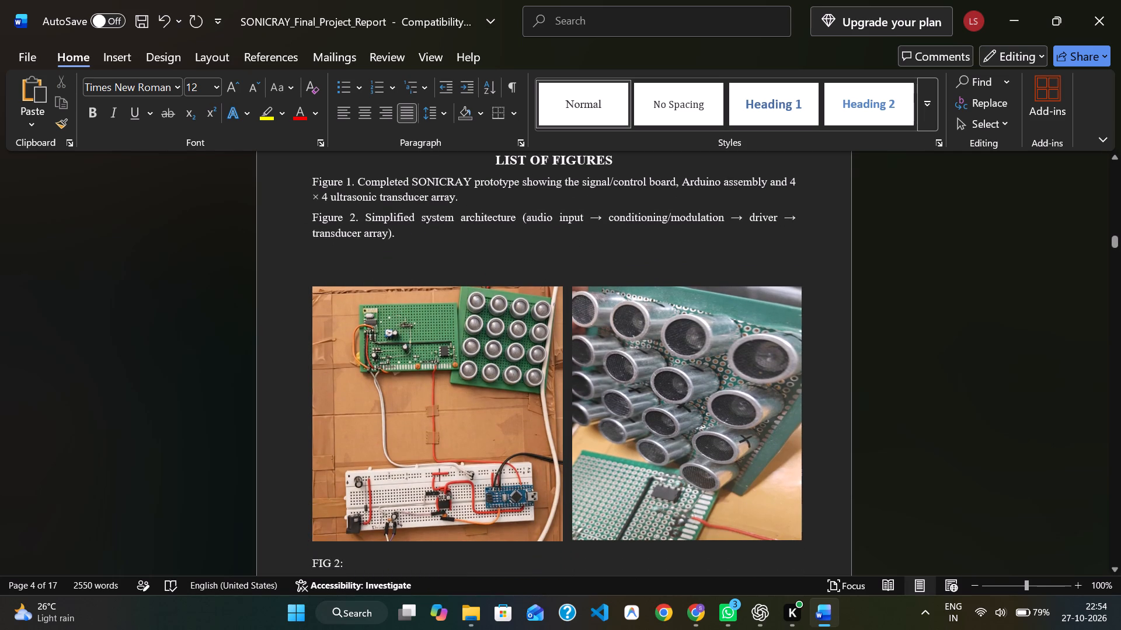
pyautogui.press('Up')
pyautogui.press('Return')
pyautogui.press('Down')
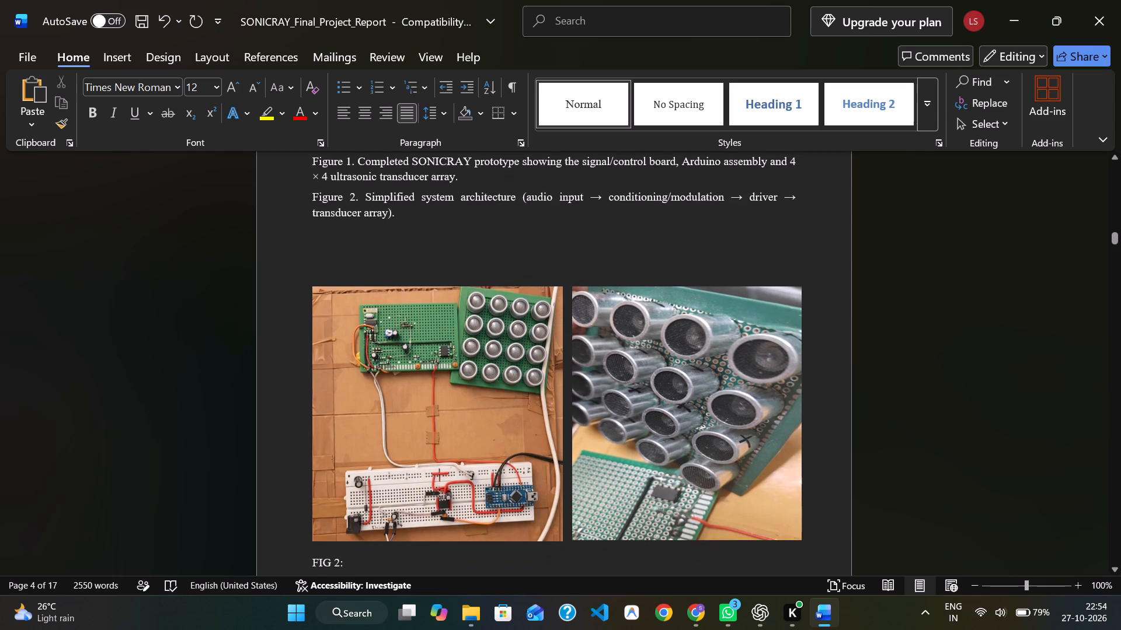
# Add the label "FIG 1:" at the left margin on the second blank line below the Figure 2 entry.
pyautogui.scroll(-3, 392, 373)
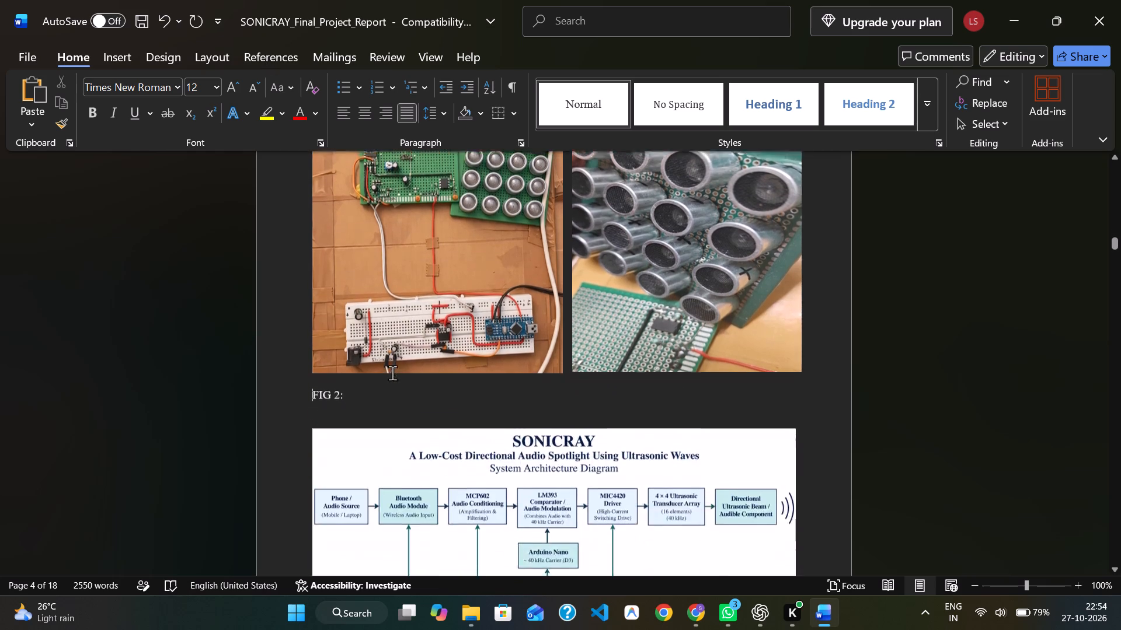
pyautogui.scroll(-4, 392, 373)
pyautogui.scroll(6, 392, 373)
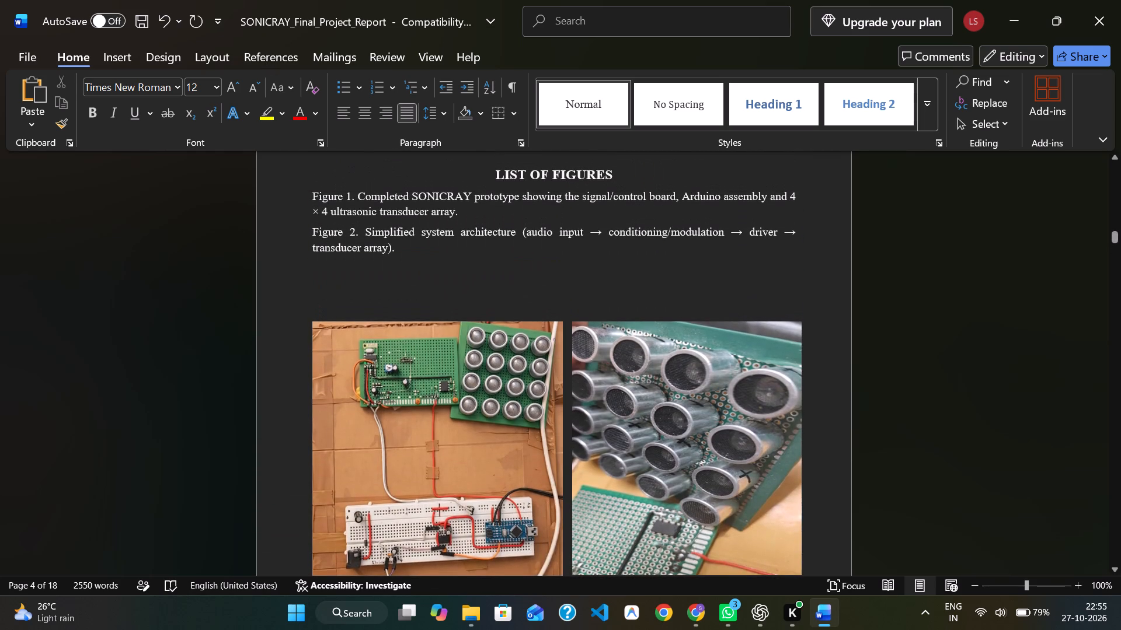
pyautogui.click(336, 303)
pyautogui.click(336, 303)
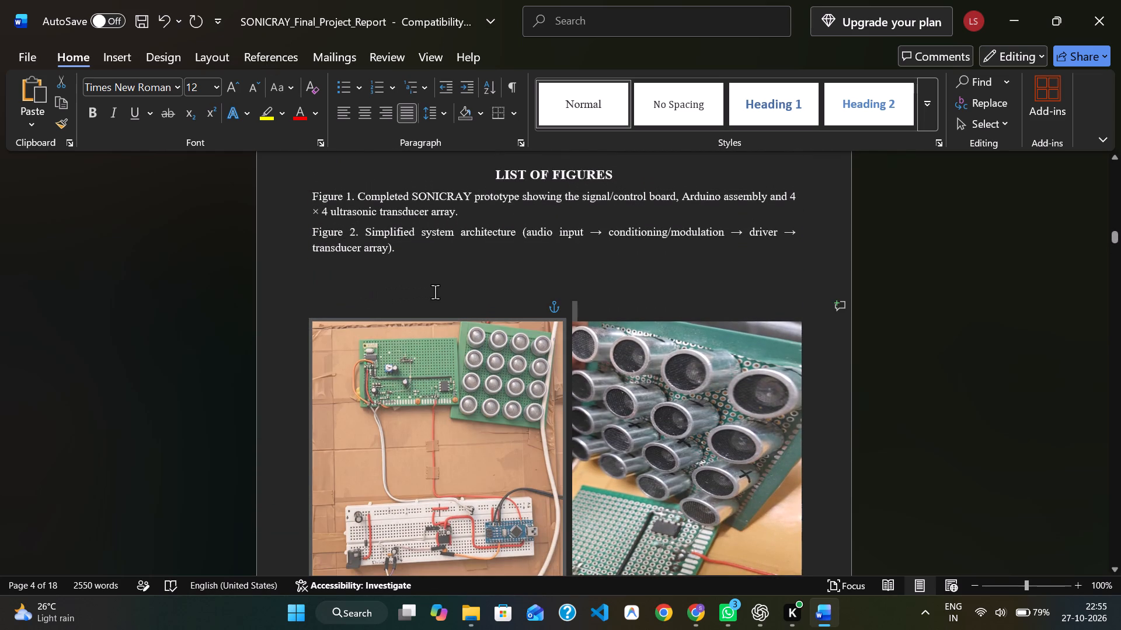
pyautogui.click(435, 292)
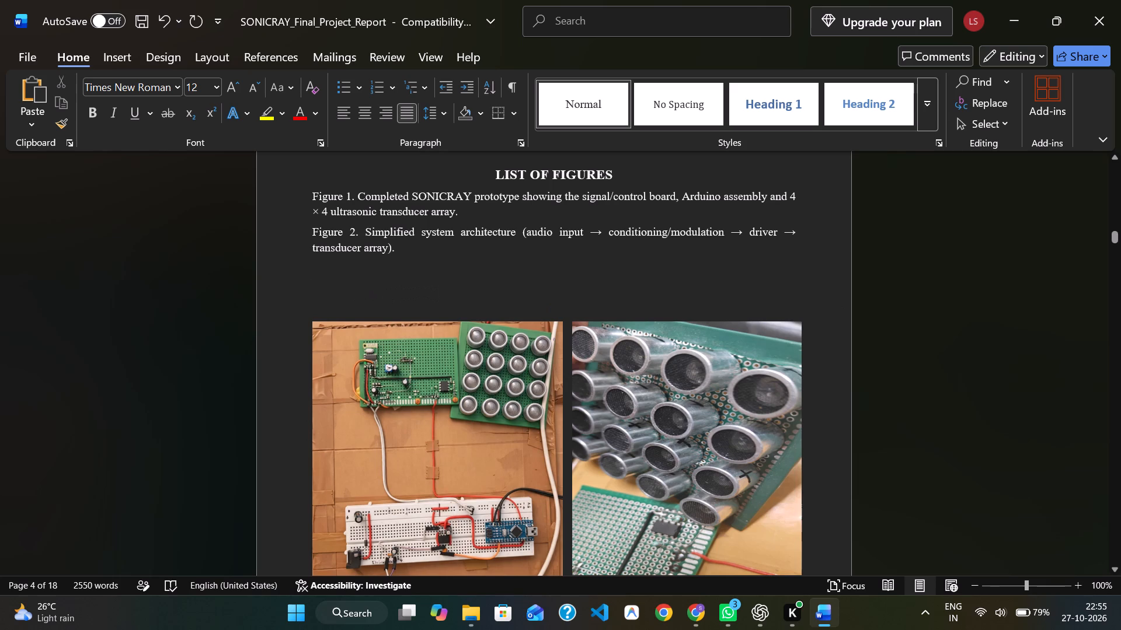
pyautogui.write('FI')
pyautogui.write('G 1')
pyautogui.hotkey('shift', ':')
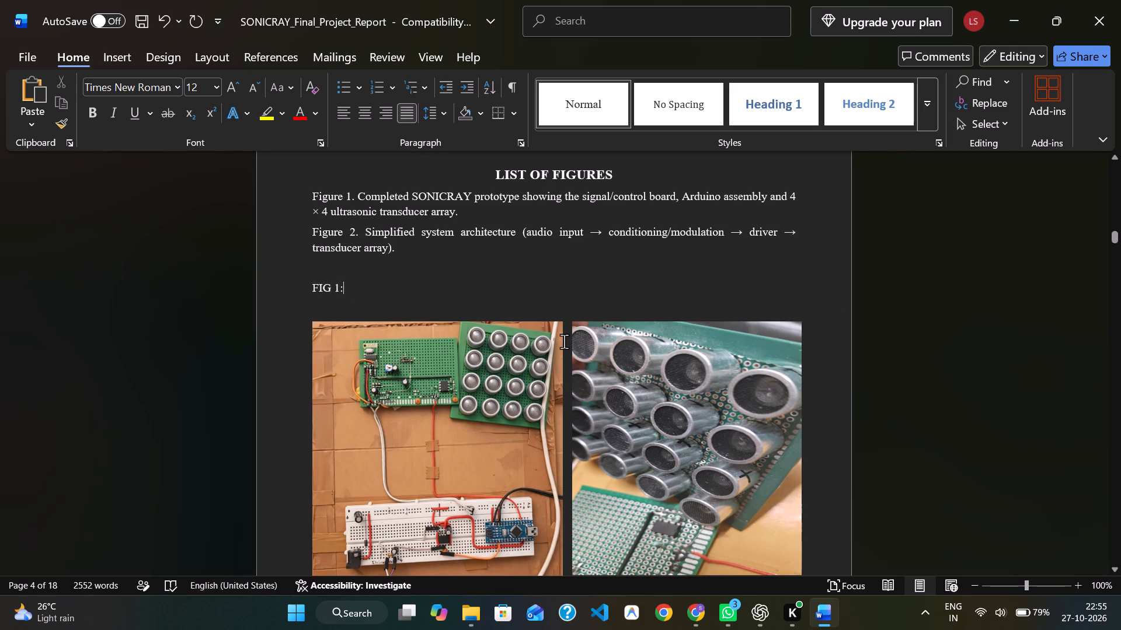
# Examine the layout of the List of Figures page, from its heading to the architecture diagram and the page after it.
pyautogui.scroll(-8, 564, 341)
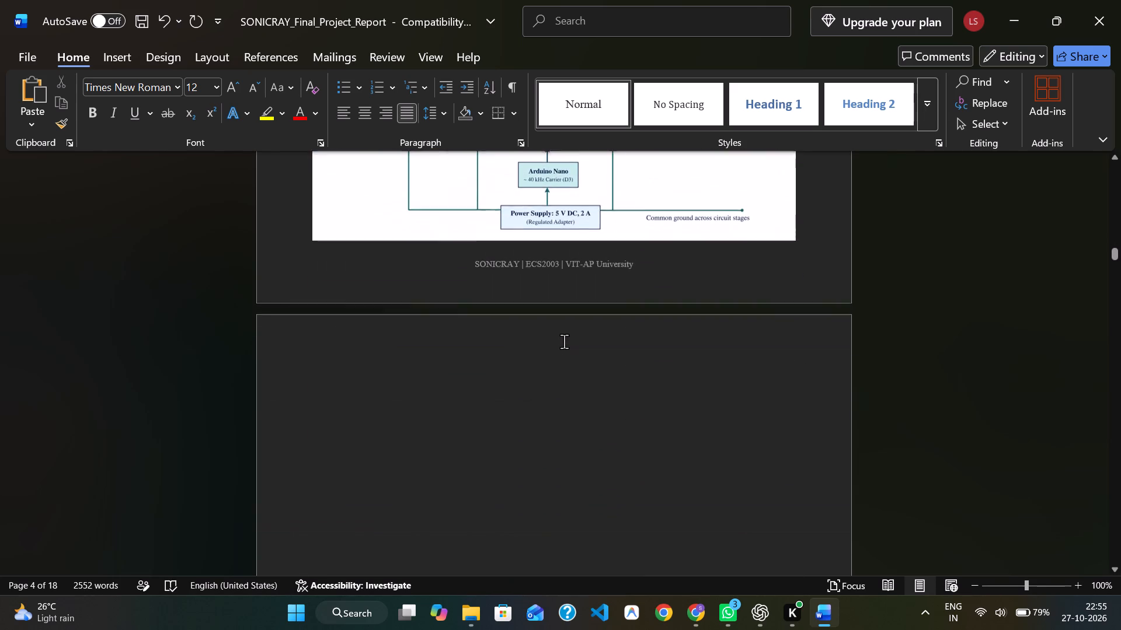
pyautogui.scroll(8, 564, 341)
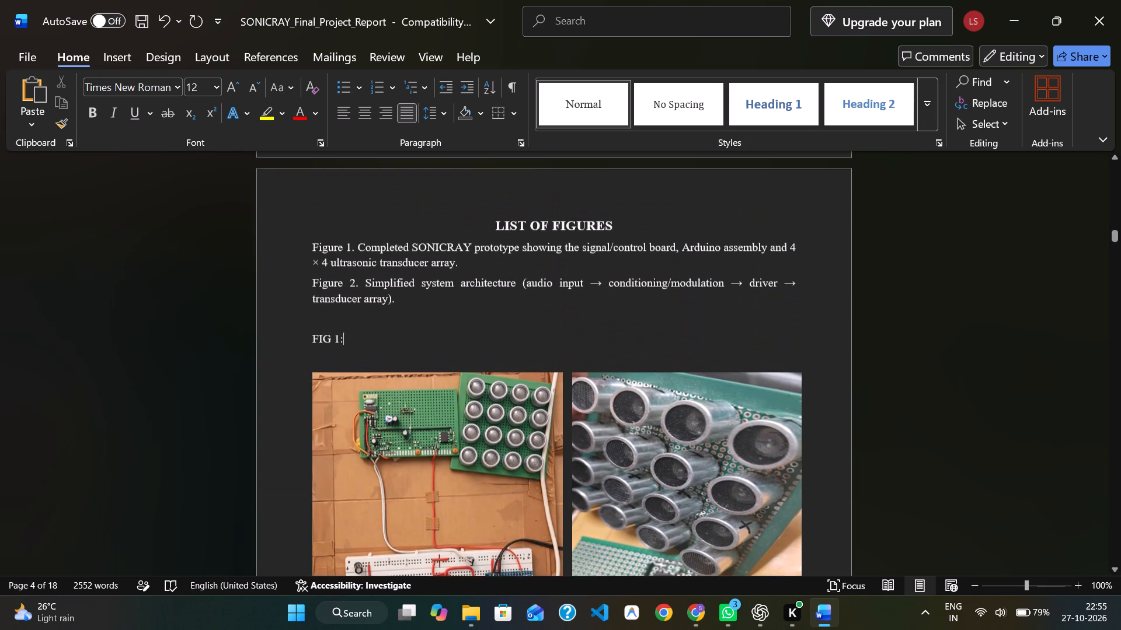
pyautogui.scroll(-3, 564, 341)
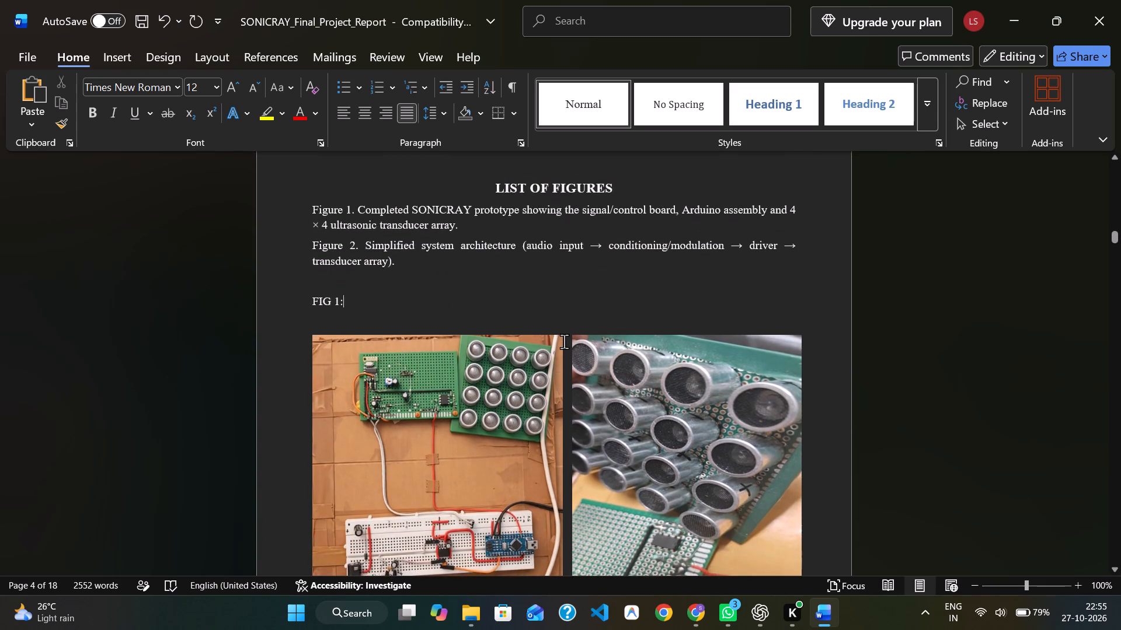
pyautogui.scroll(-8, 564, 341)
pyautogui.scroll(3, 564, 341)
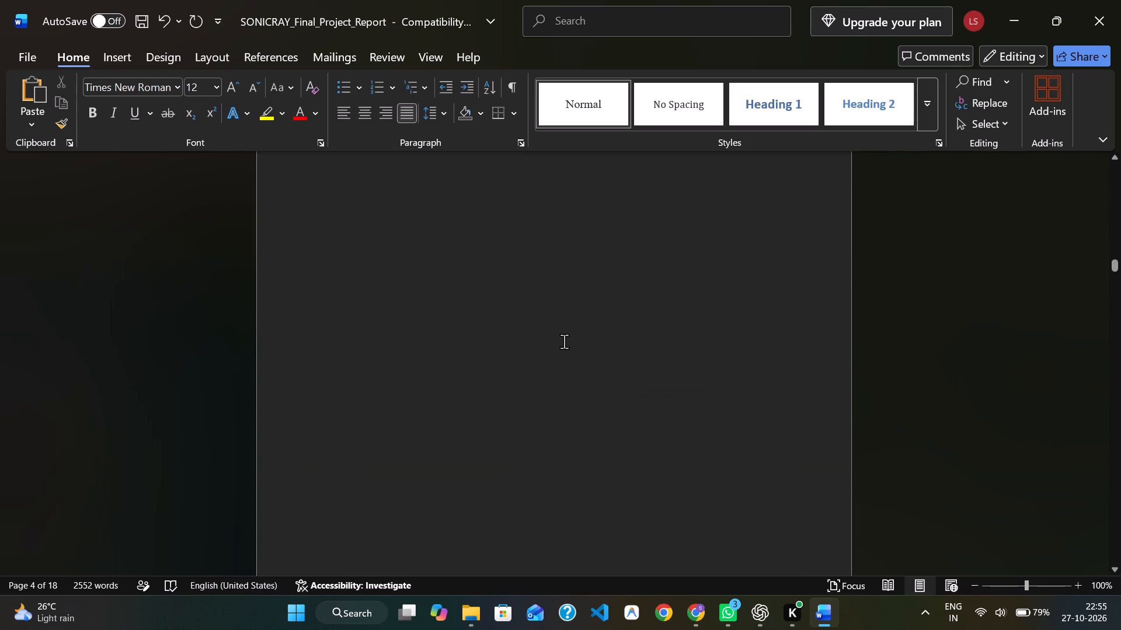
pyautogui.scroll(4, 564, 341)
pyautogui.scroll(-1, 564, 341)
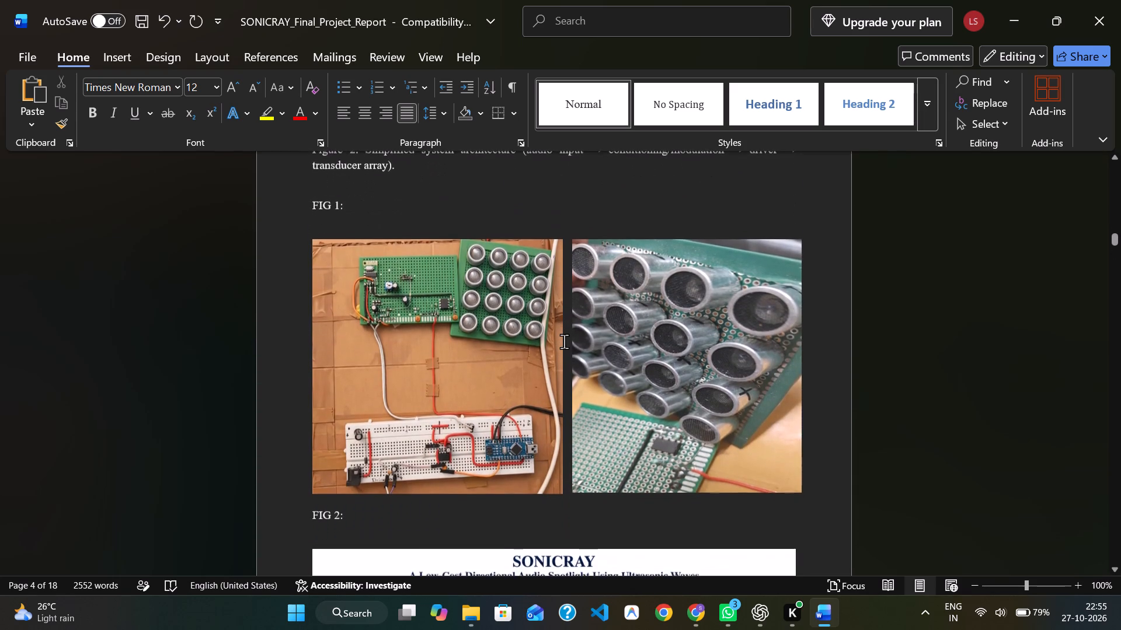
pyautogui.scroll(-5, 564, 341)
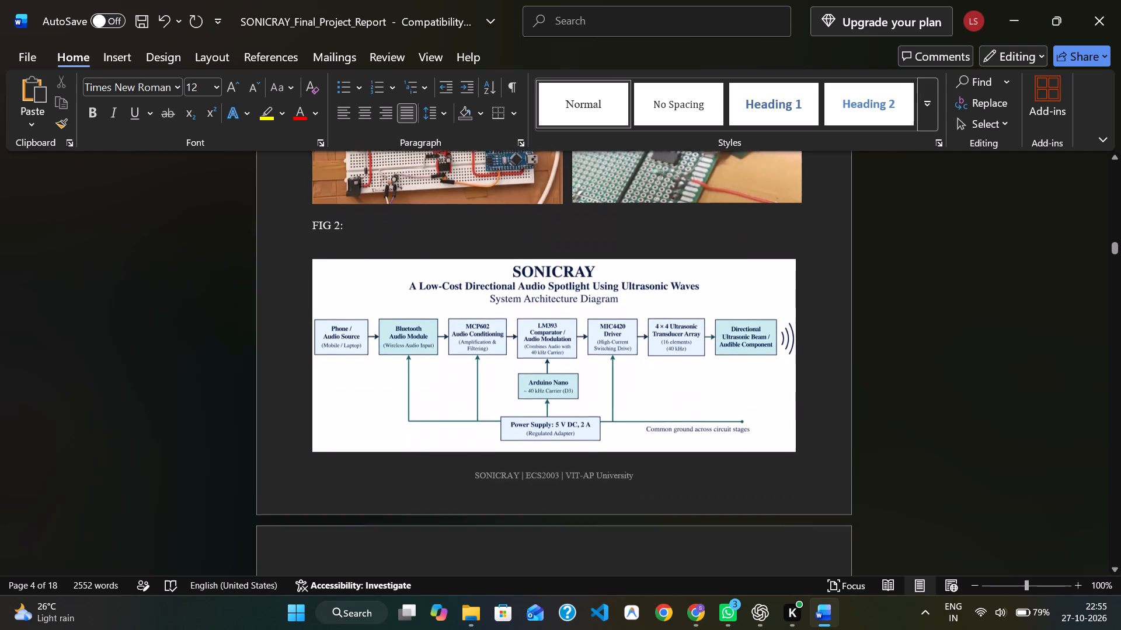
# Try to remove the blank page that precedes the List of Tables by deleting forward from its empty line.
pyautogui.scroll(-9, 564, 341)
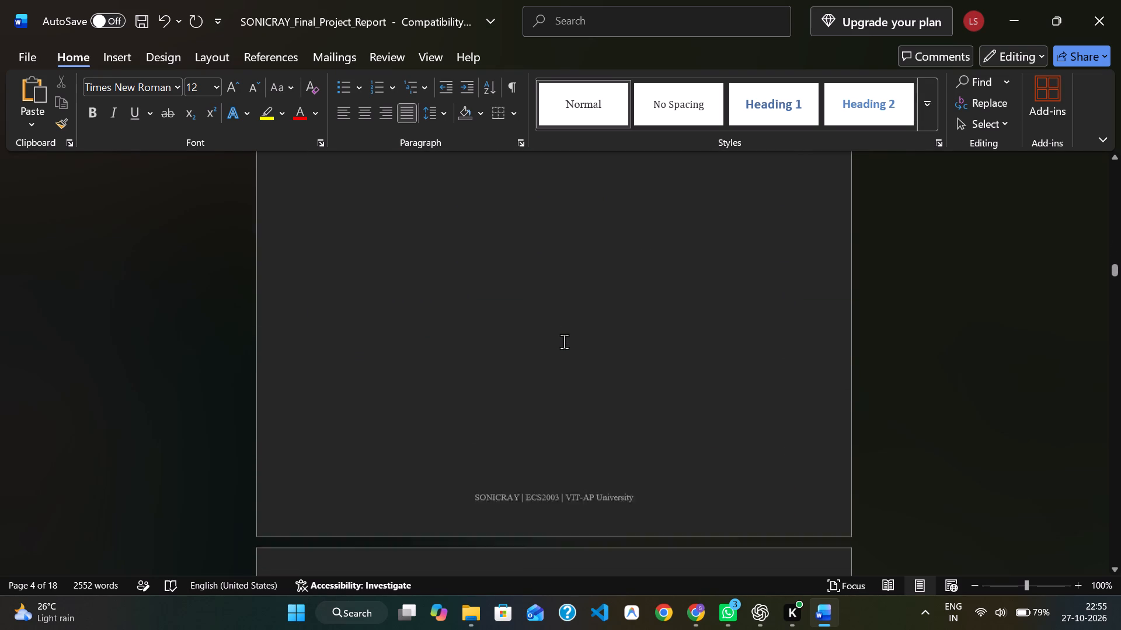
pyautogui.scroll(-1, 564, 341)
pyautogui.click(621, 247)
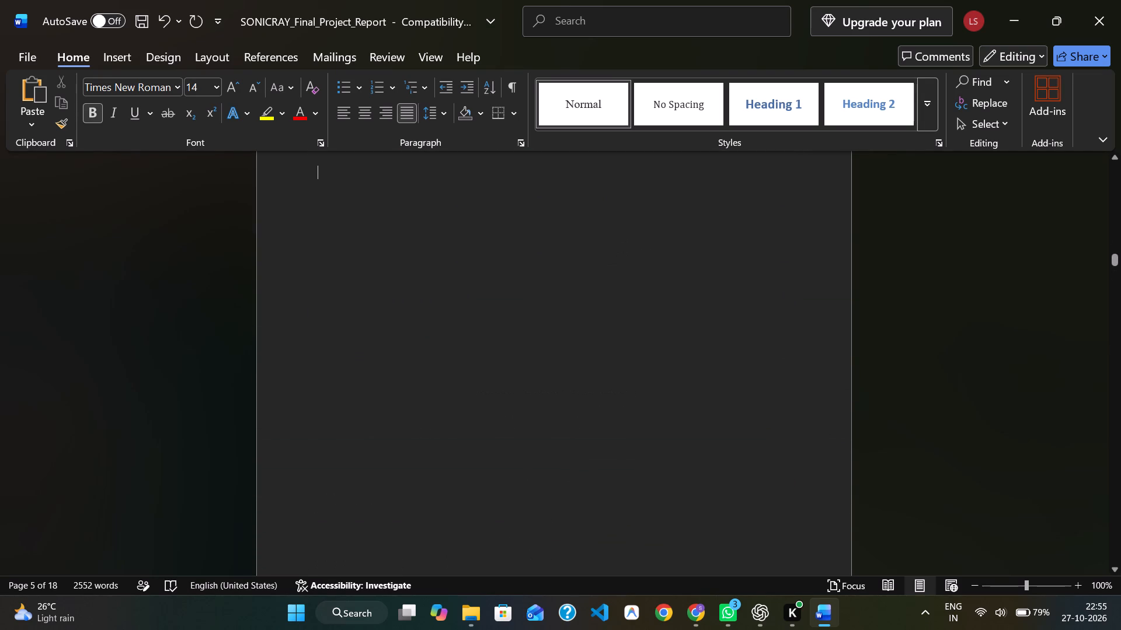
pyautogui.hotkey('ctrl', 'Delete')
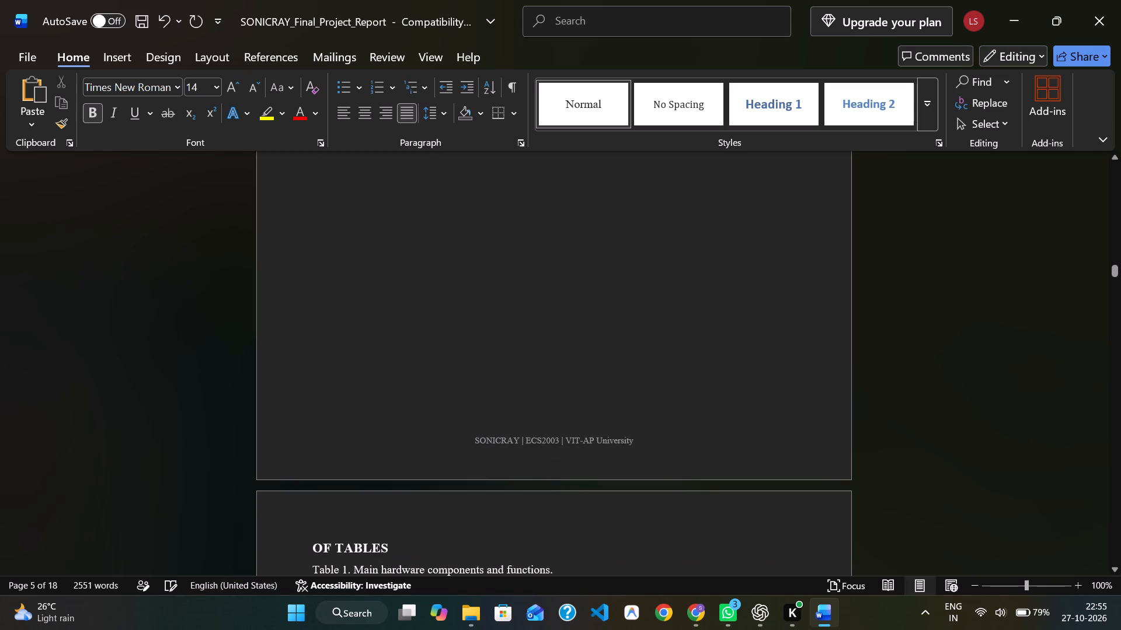
# Examine the blank page alongside the architecture diagram and List of Tables pages at 90% zoom.
pyautogui.keyDown('ctrl'); pyautogui.scroll(2, 621, 247); pyautogui.keyUp('ctrl')
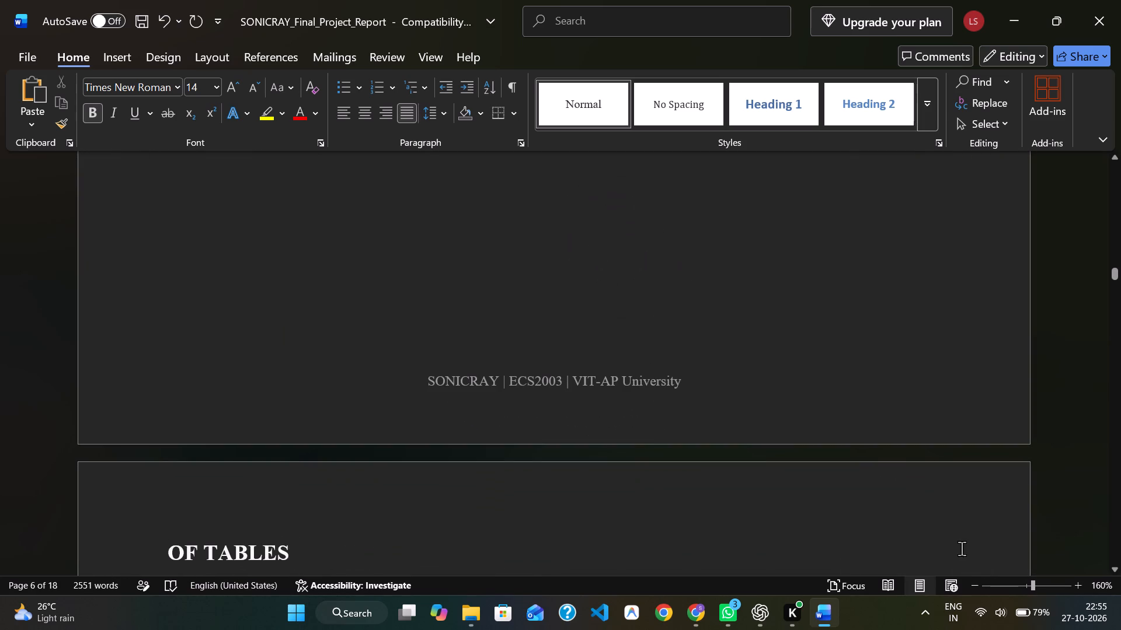
pyautogui.doubleClick(971, 589)
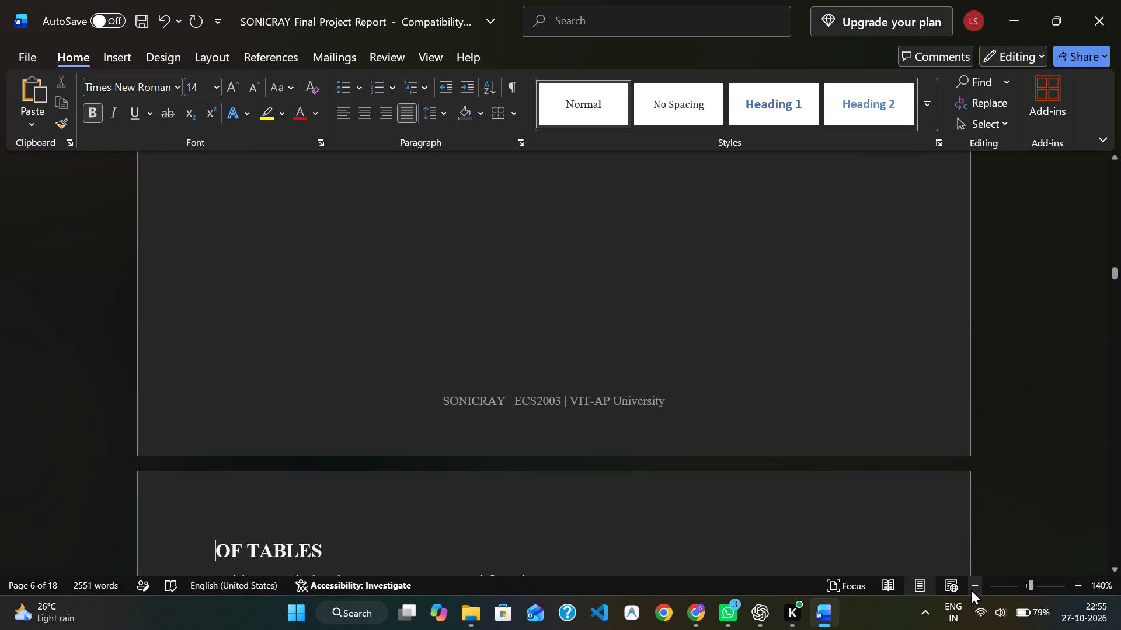
pyautogui.tripleClick(971, 589)
pyautogui.click(971, 589)
pyautogui.click(971, 589)
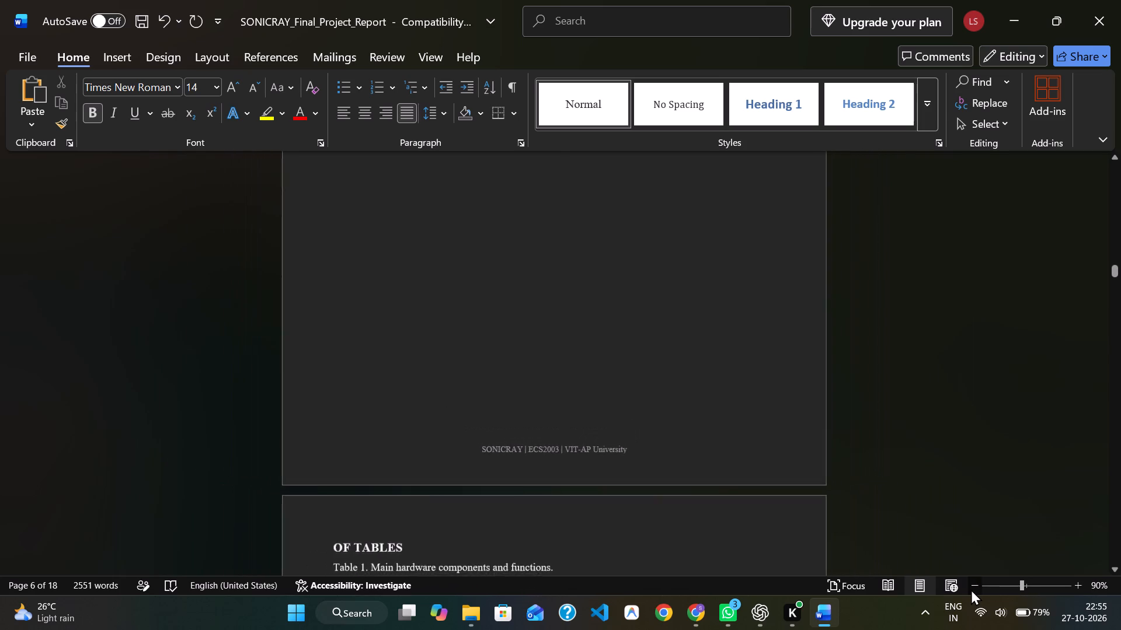
pyautogui.scroll(-6, 775, 464)
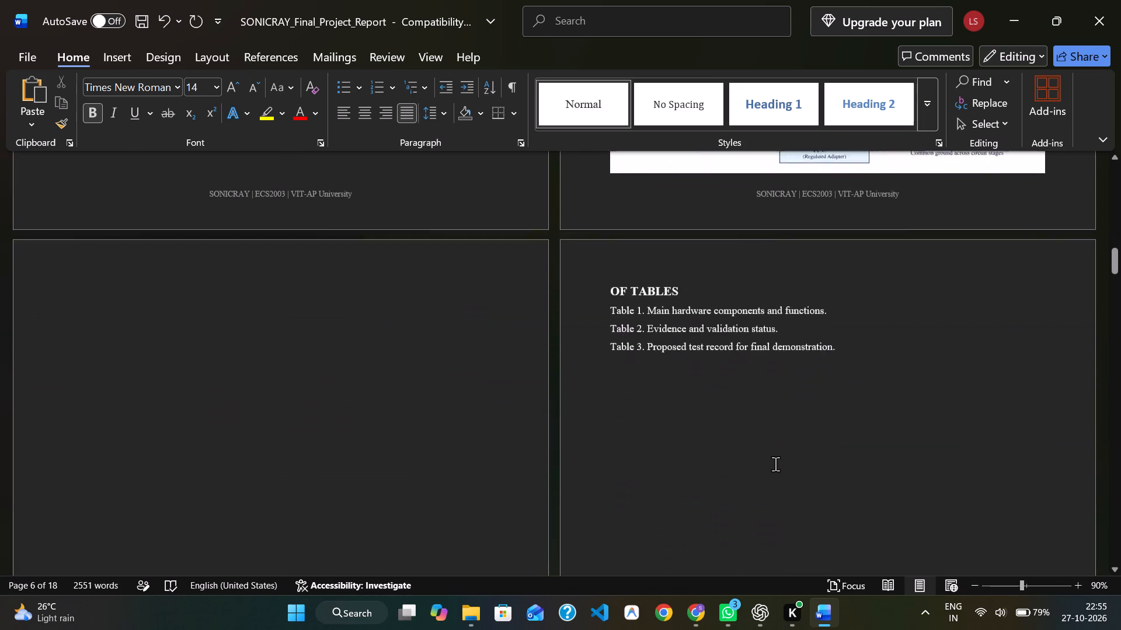
pyautogui.scroll(2, 775, 464)
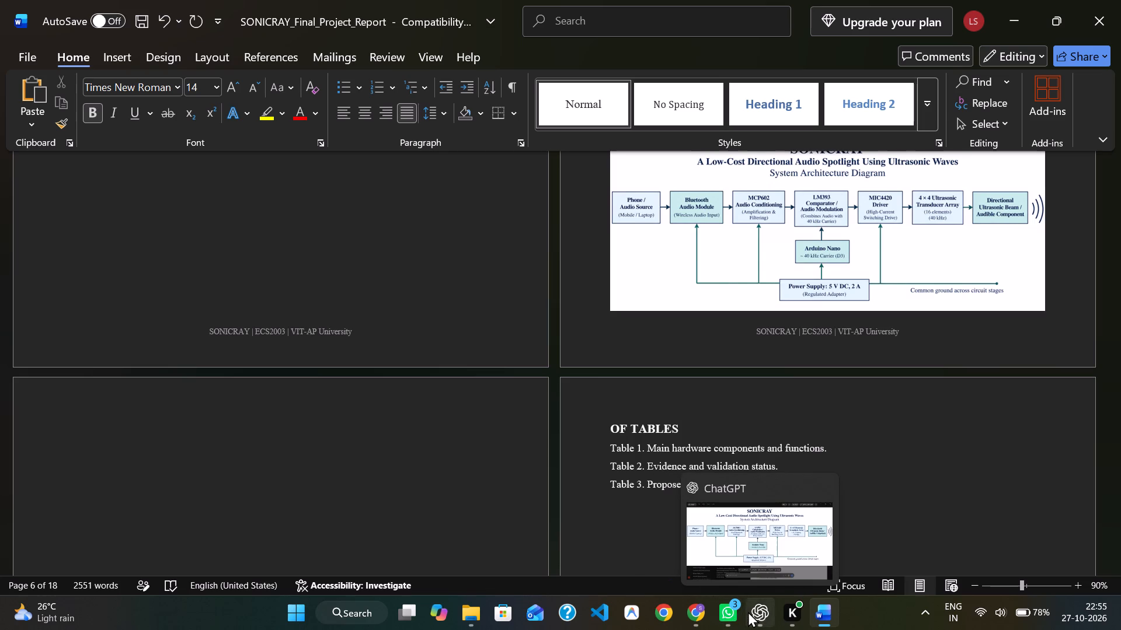
# Switch to Chrome to check the required page order in the Engineering Clinics format email, and return to the Word report.
pyautogui.click(701, 613)
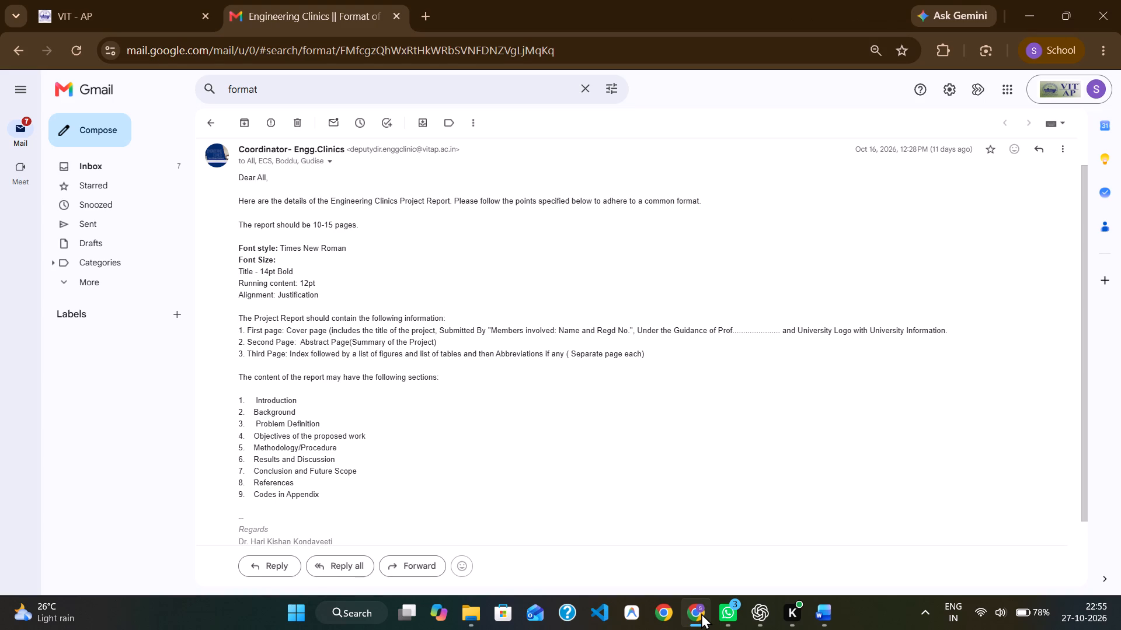
pyautogui.click(701, 613)
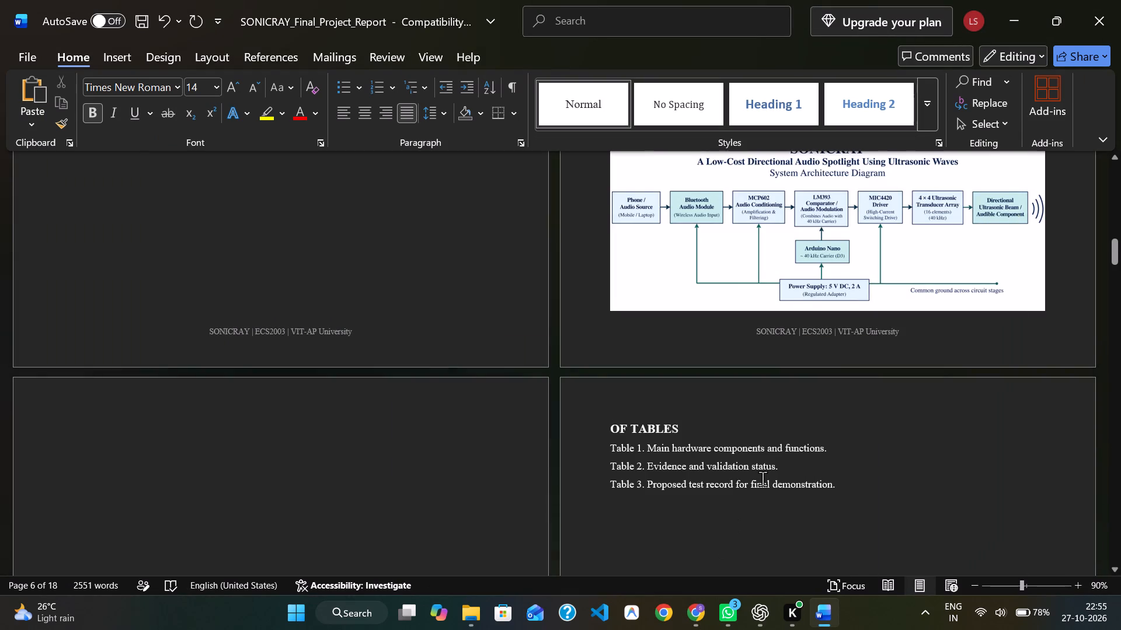
# Examine the page sequence from the index and List of Figures through the blank page to the List of Tables.
pyautogui.scroll(-8, 763, 478)
pyautogui.hscroll(-4, 763, 478)
pyautogui.click(390, 383)
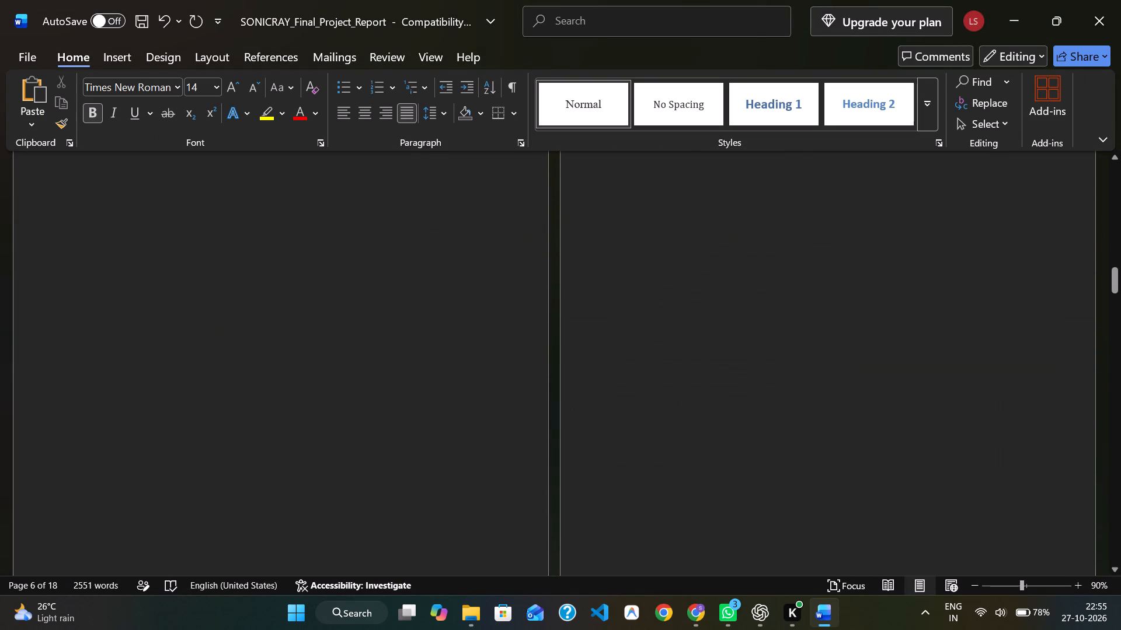
pyautogui.scroll(9, 390, 383)
pyautogui.scroll(-1, 390, 383)
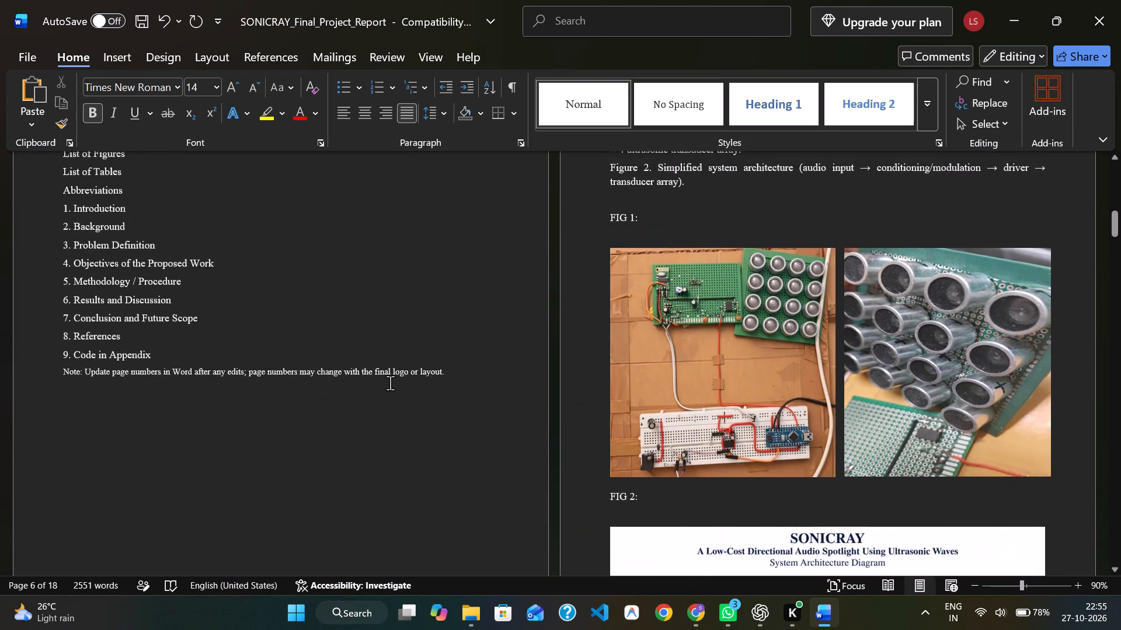
pyautogui.scroll(-3, 390, 383)
pyautogui.scroll(2, 390, 383)
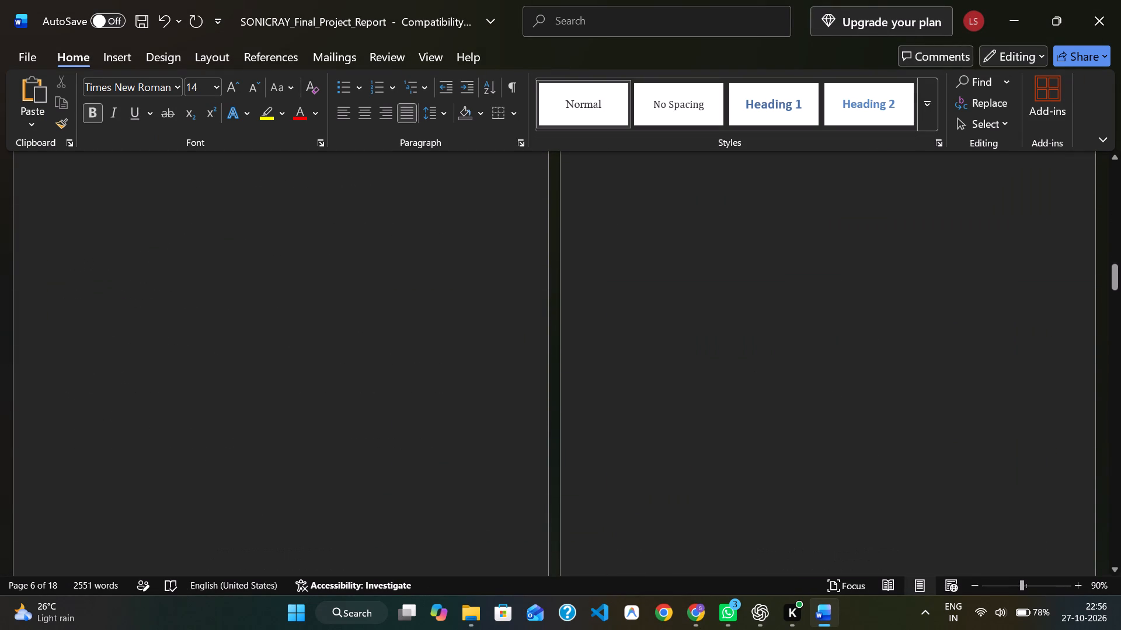
pyautogui.scroll(3, 390, 383)
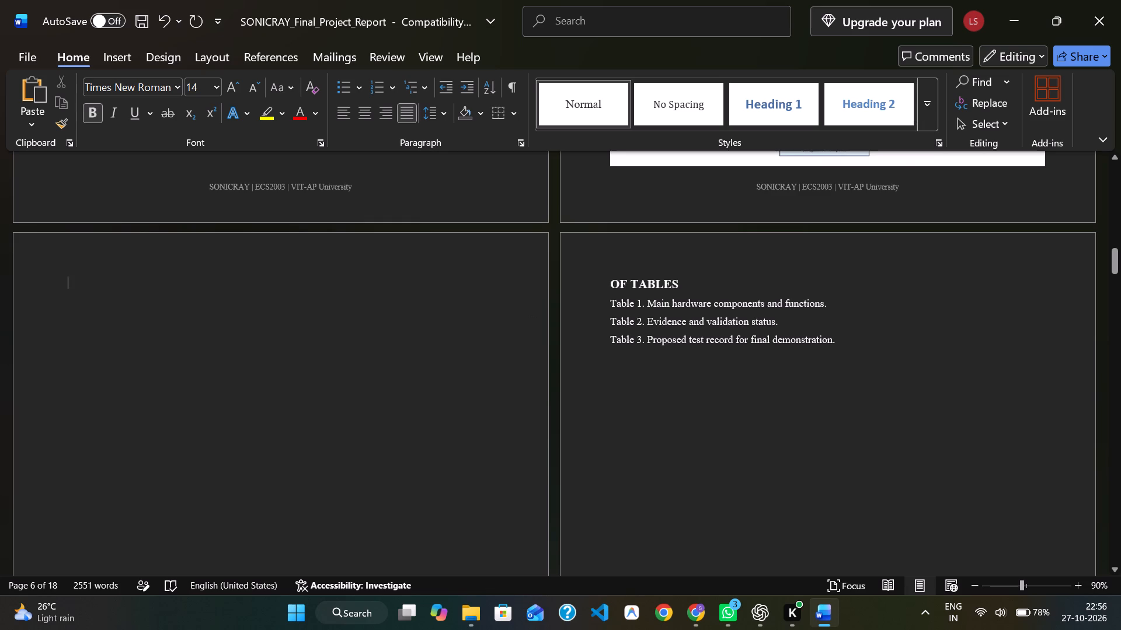
# Undo the deletion of "LIST" from the List of Tables heading, along with the edit made before it.
pyautogui.click(616, 284)
pyautogui.hotkey('ctrl', 'z')
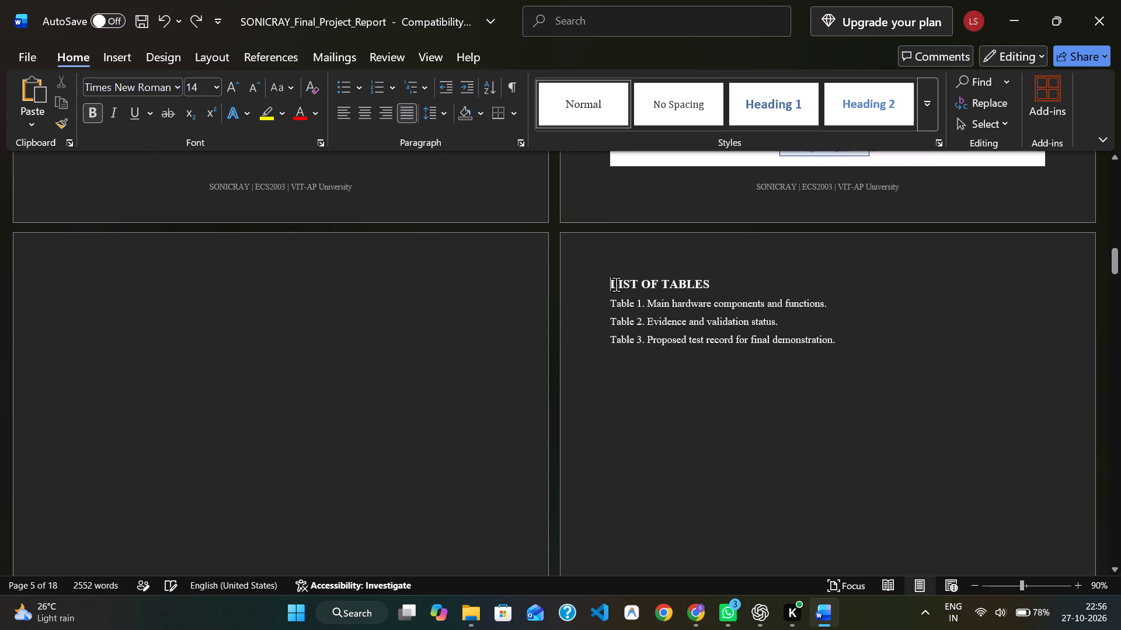
pyautogui.hotkey('ctrl', 'z')
# Delete the blank page between the architecture diagram and the List of Tables.
pyautogui.scroll(-8, 616, 284)
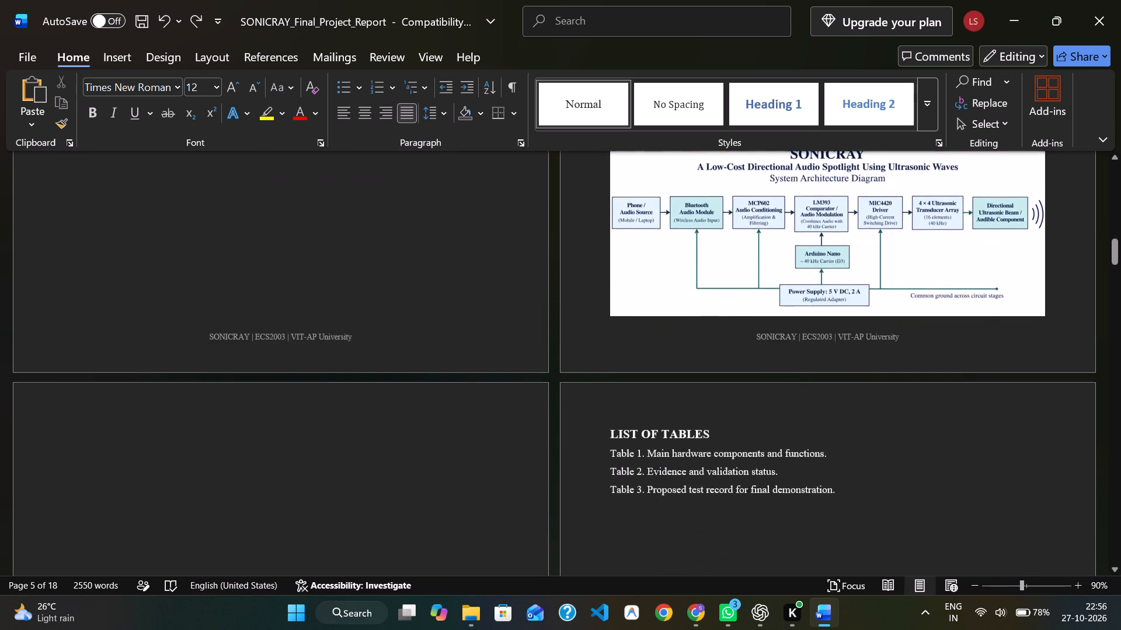
pyautogui.scroll(-1, 616, 284)
pyautogui.click(457, 374)
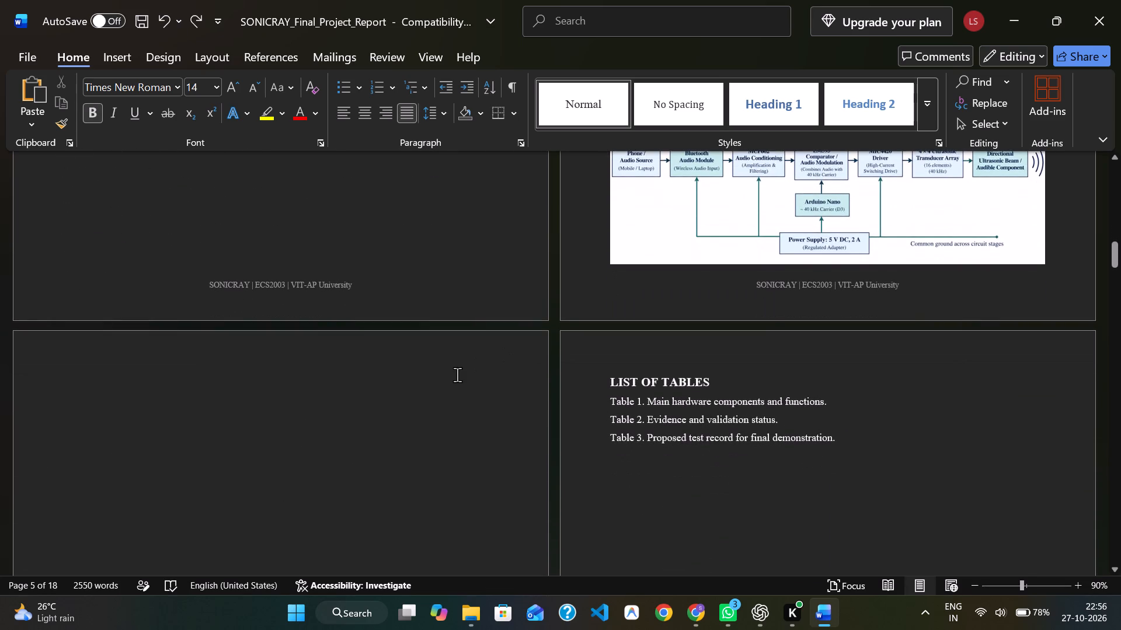
pyautogui.press('BackSpace')
# Add the label "FIG 1:" at the left margin on the empty line above the prototype photo.
pyautogui.scroll(3, 457, 374)
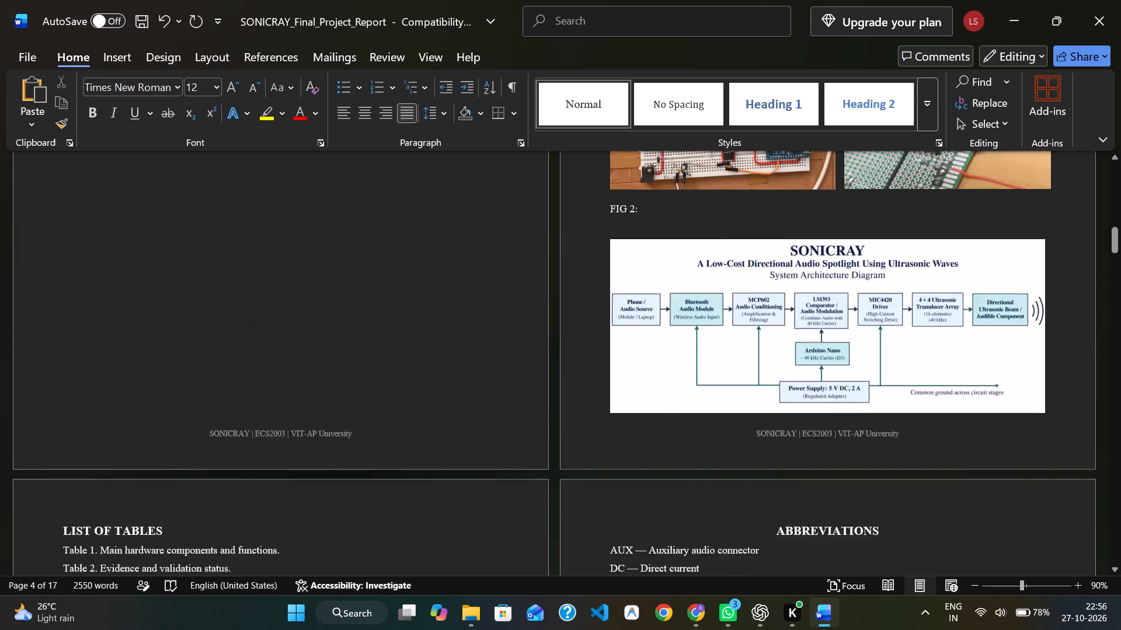
pyautogui.scroll(7, 457, 374)
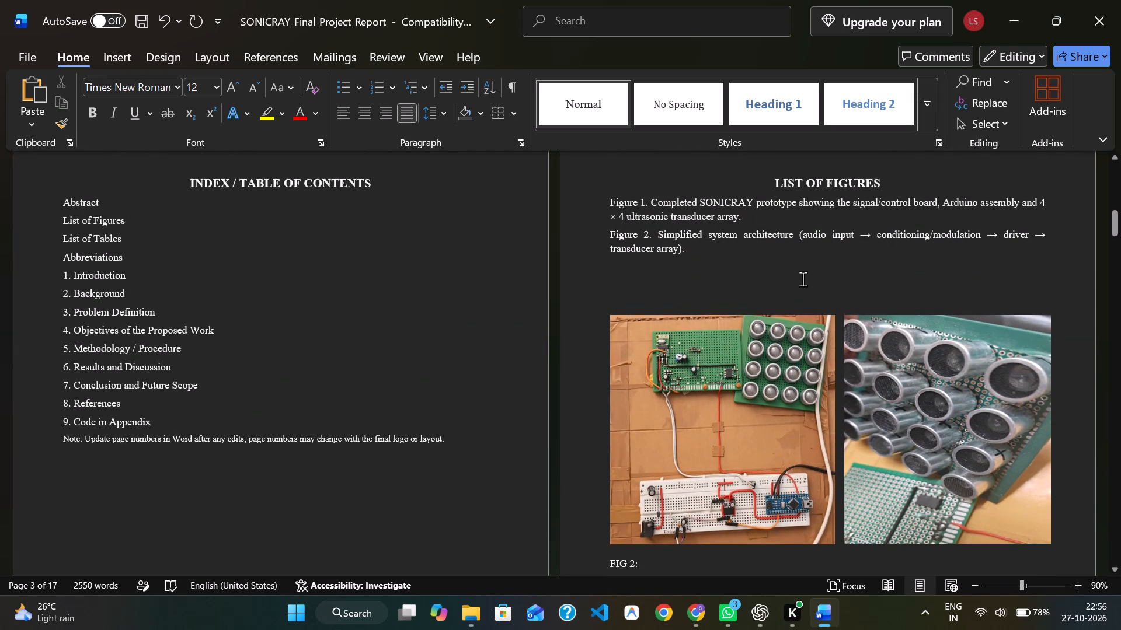
pyautogui.click(682, 279)
pyautogui.write('FI')
pyautogui.write('G 1')
pyautogui.hotkey('shift', ':')
# Review the rest of the report from the List of Tables through the chapters and tables to the start of the references.
pyautogui.scroll(-11, 682, 279)
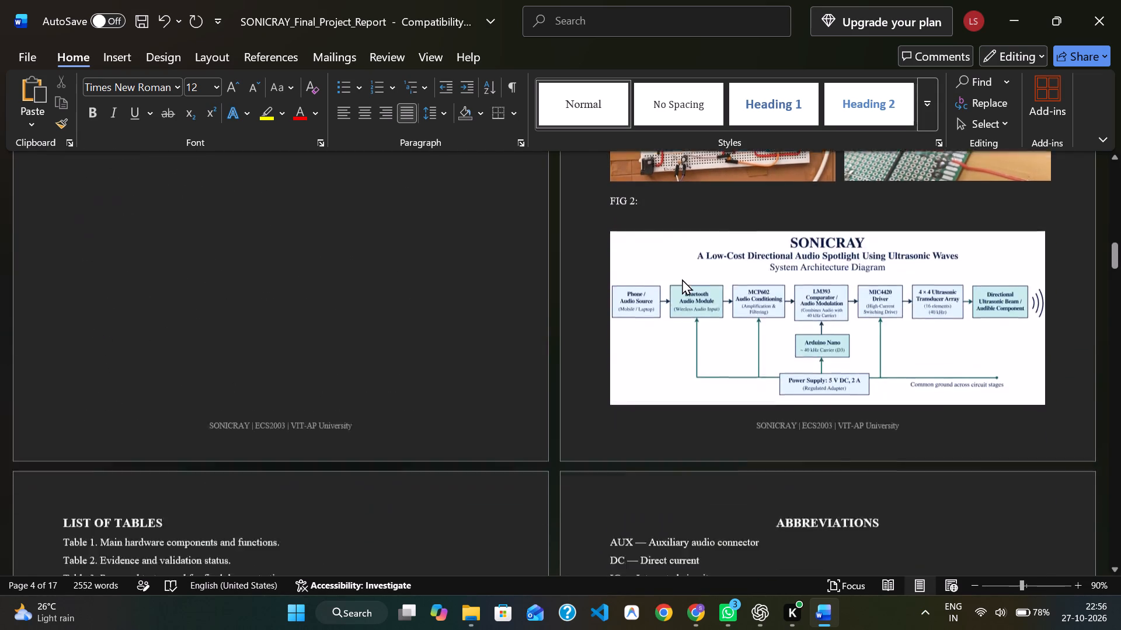
pyautogui.scroll(-10, 682, 279)
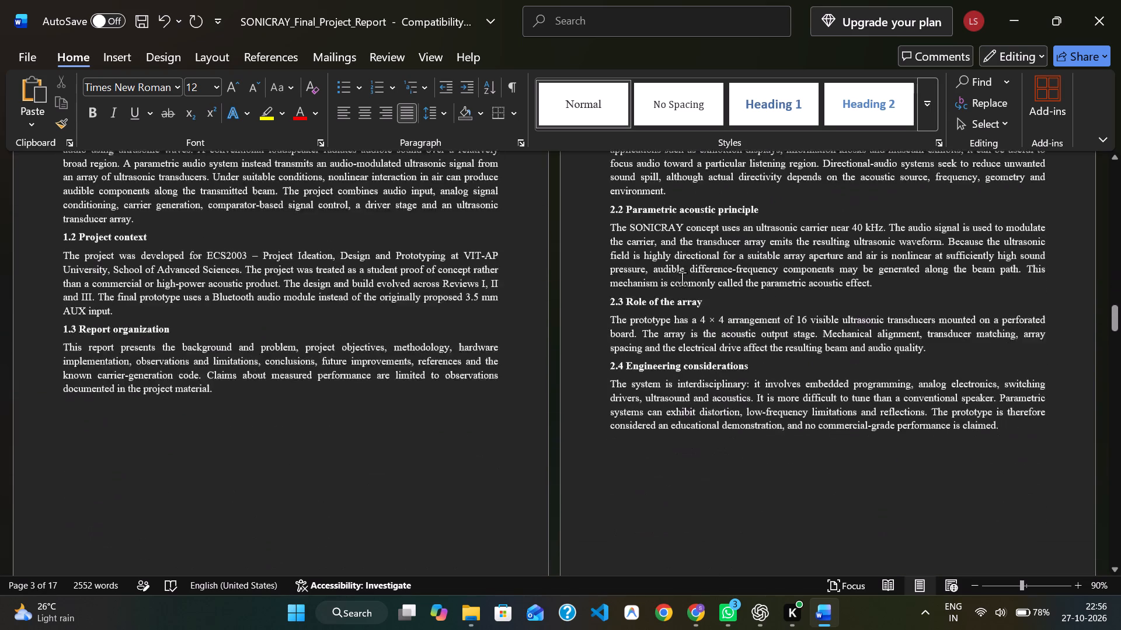
pyautogui.scroll(2, 682, 279)
pyautogui.scroll(-3, 682, 279)
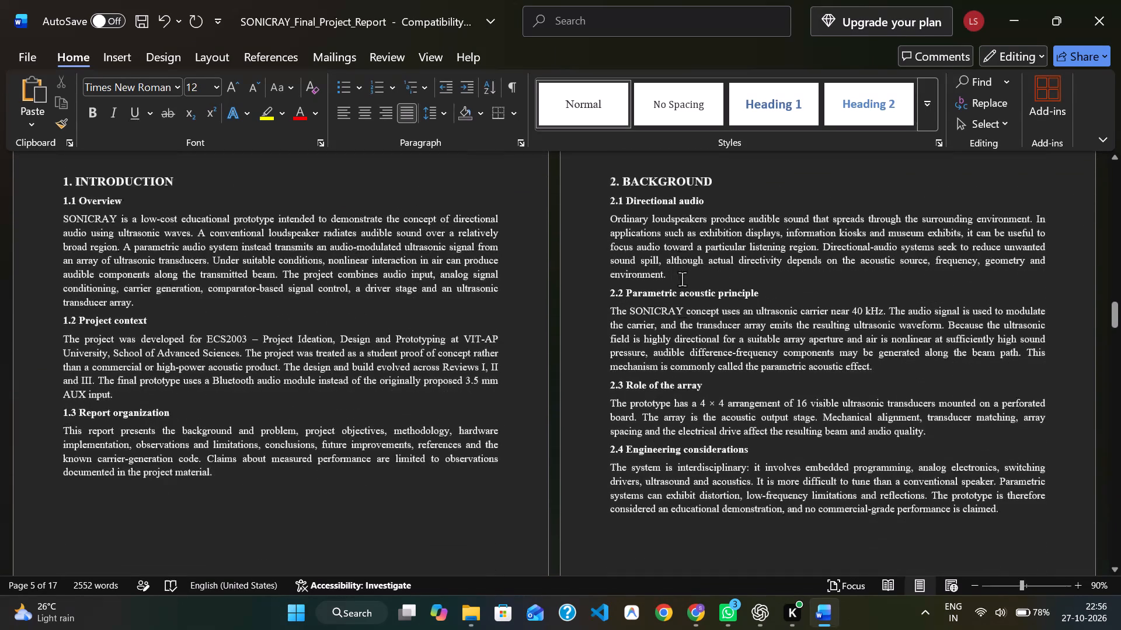
pyautogui.scroll(-19, 682, 279)
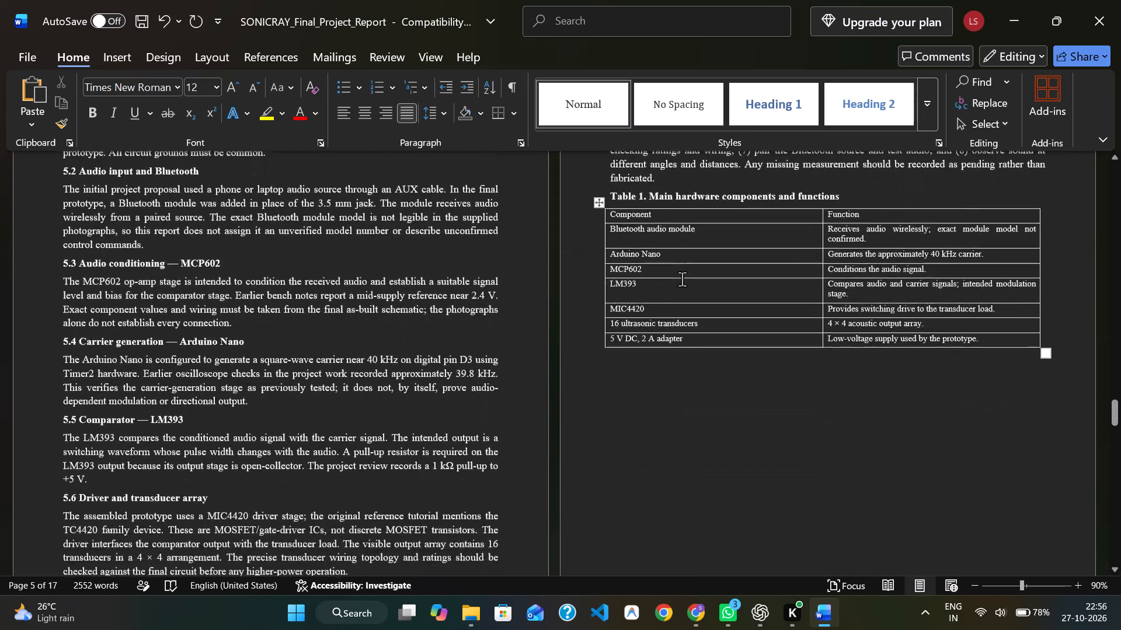
pyautogui.scroll(-8, 682, 279)
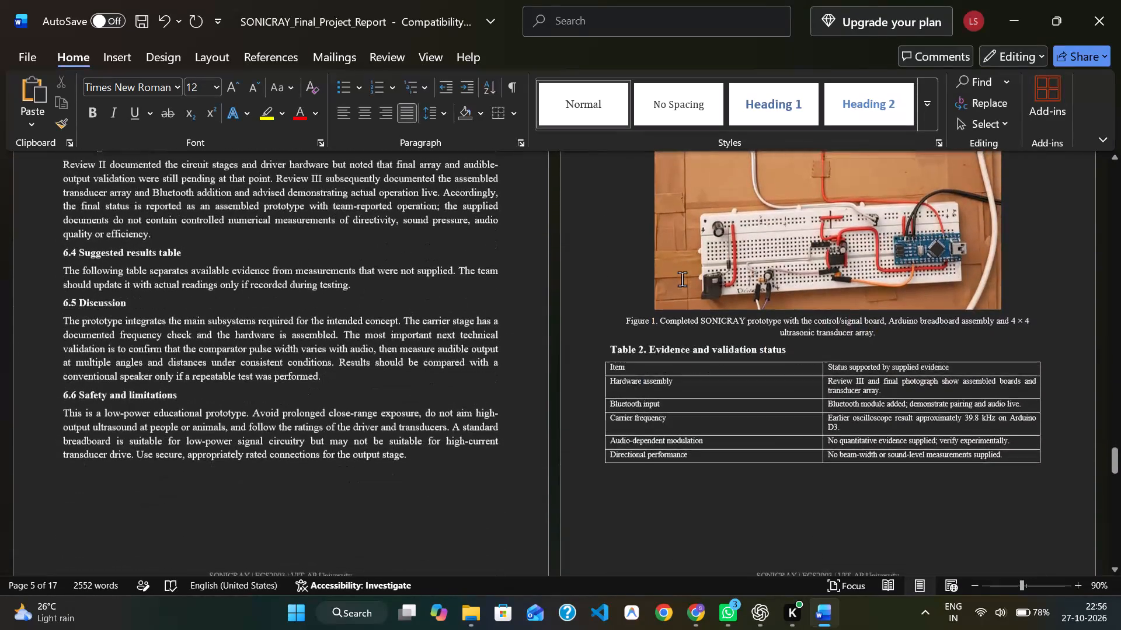
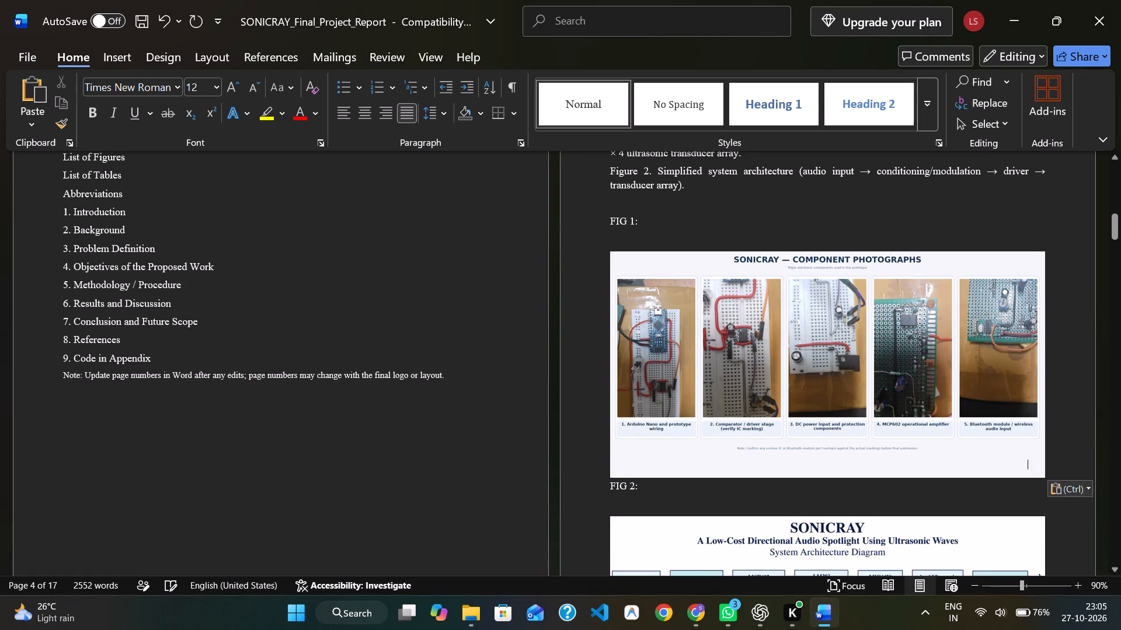
# Check the collage's placement under FIG 1 and look back through the opening pages to the cover page.
pyautogui.scroll(-7, 733, 348)
pyautogui.scroll(4, 734, 348)
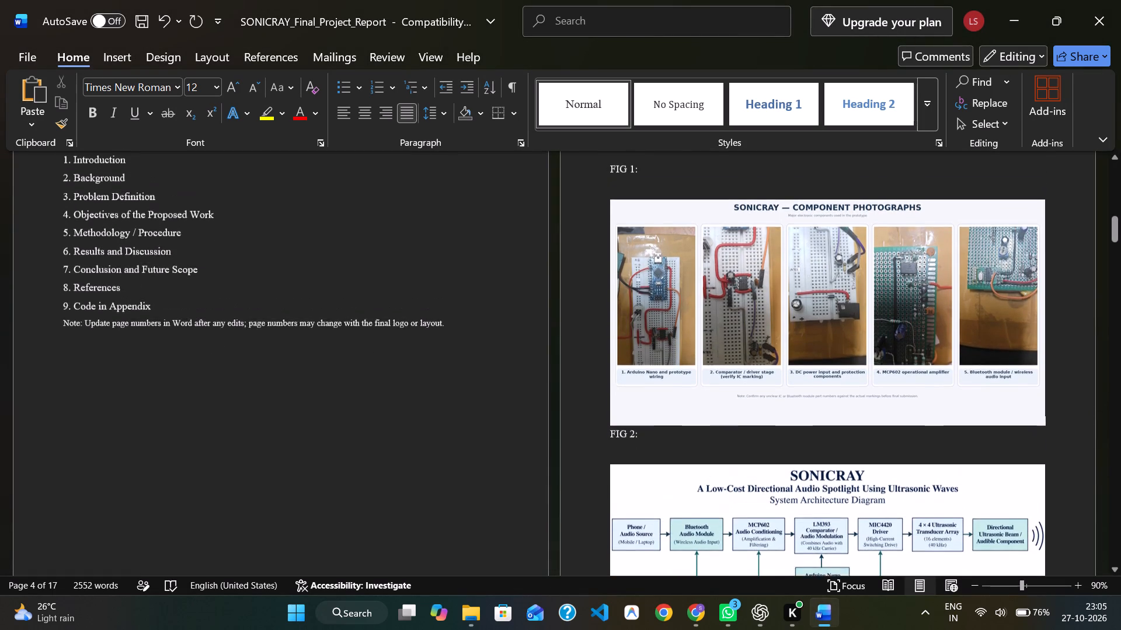
pyautogui.scroll(10, 734, 348)
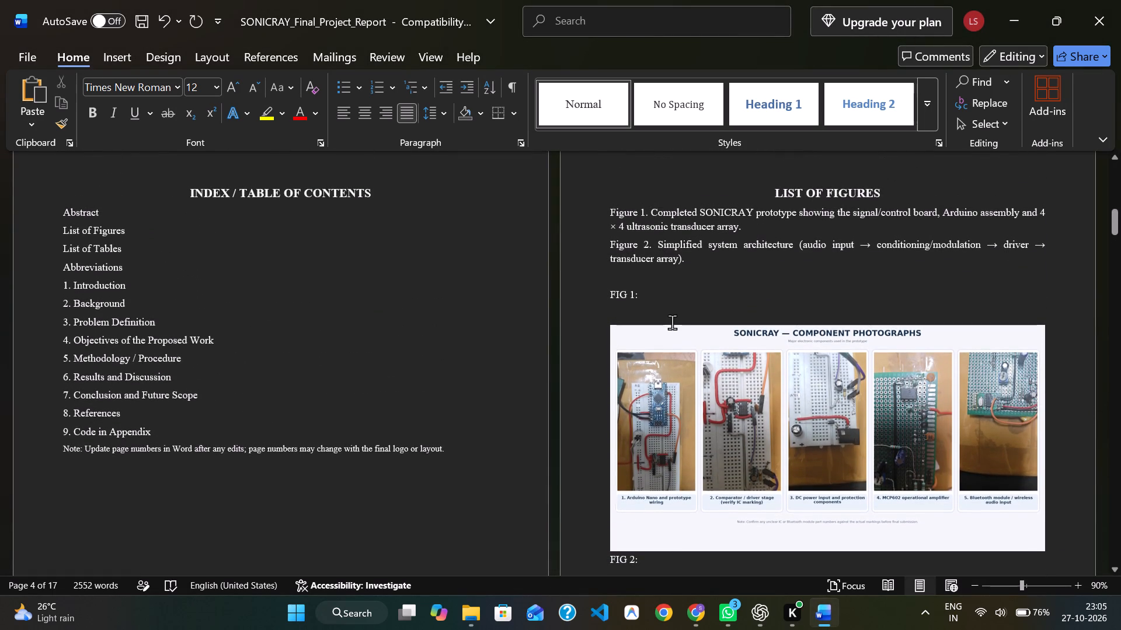
pyautogui.scroll(18, 673, 330)
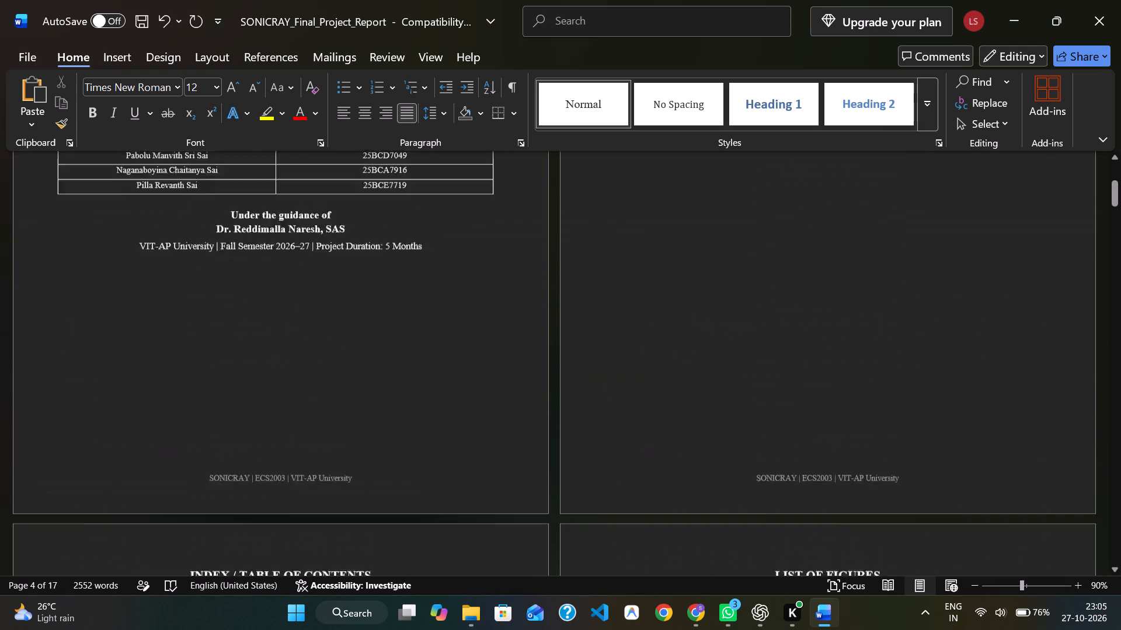
pyautogui.scroll(4, 675, 337)
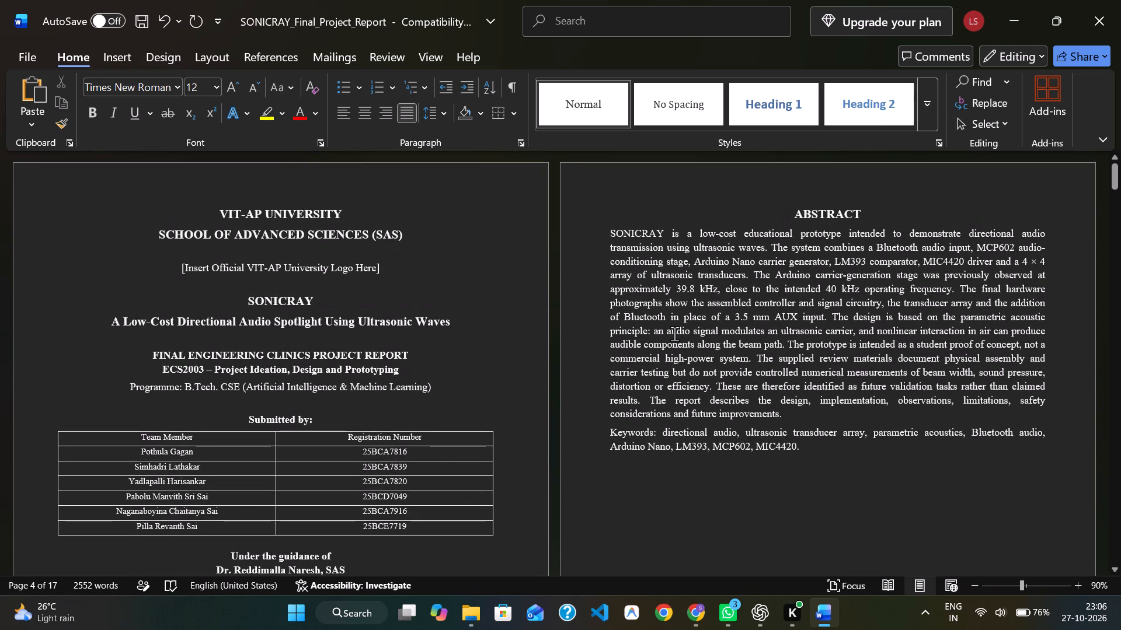
# Save the SONICRAY final project report.
pyautogui.hotkey('ctrl', 's')
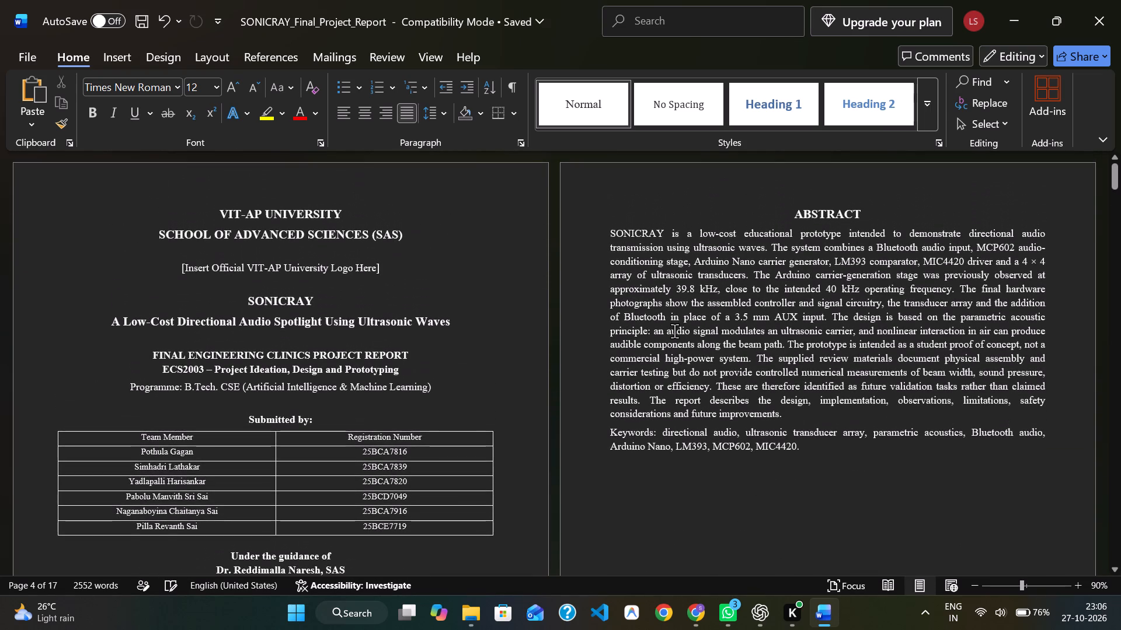
pyautogui.hotkey('ctrl', 's')
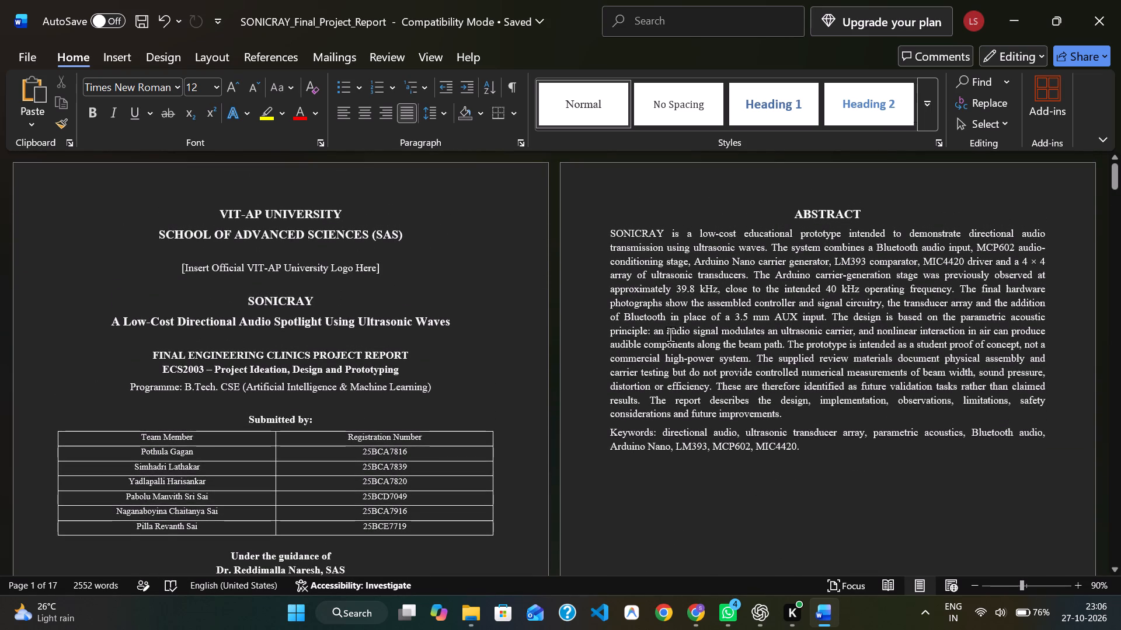
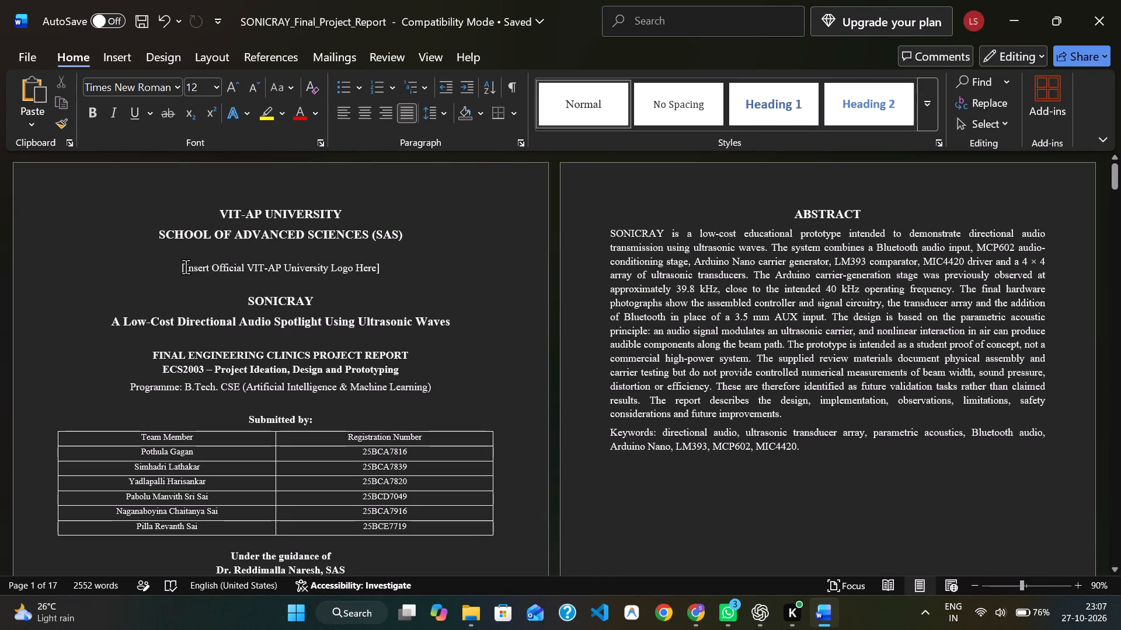
# Add the page reference "(page : 4)" after the List of Figures entry in the table of contents.
pyautogui.scroll(-1, 197, 272)
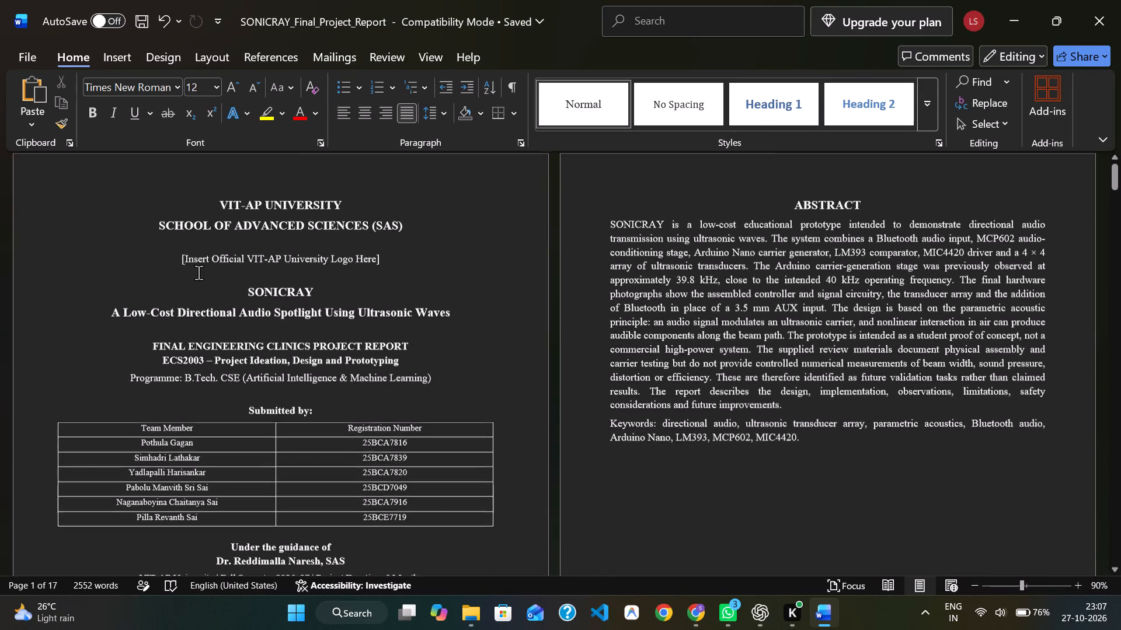
pyautogui.scroll(-20, 199, 272)
pyautogui.scroll(-1, 204, 271)
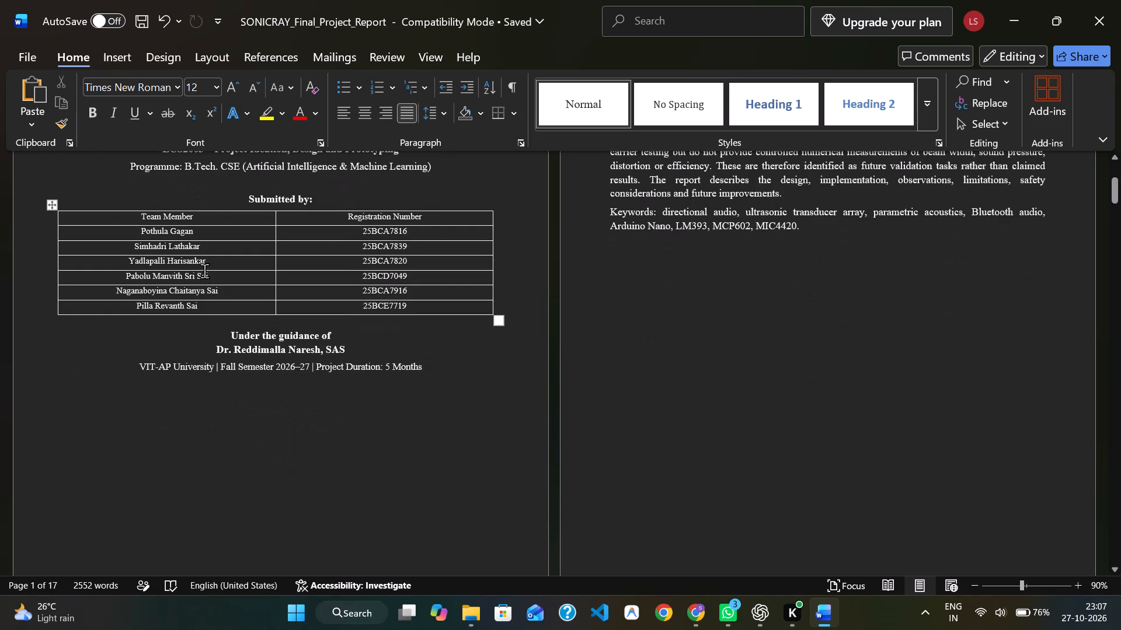
pyautogui.scroll(-5, 204, 271)
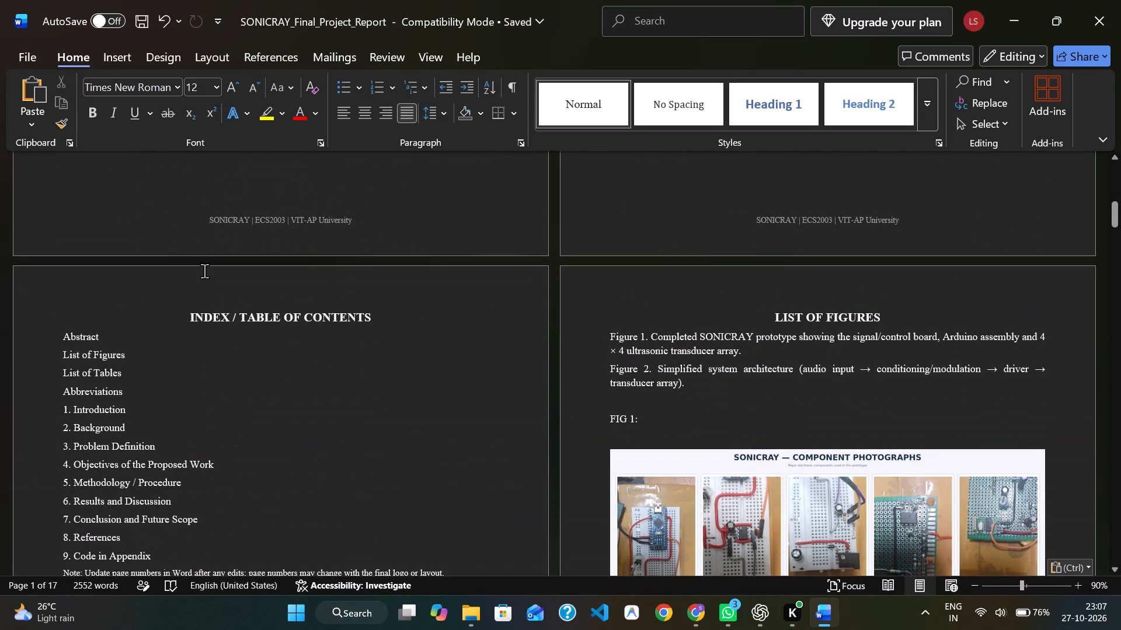
pyautogui.scroll(-2, 204, 271)
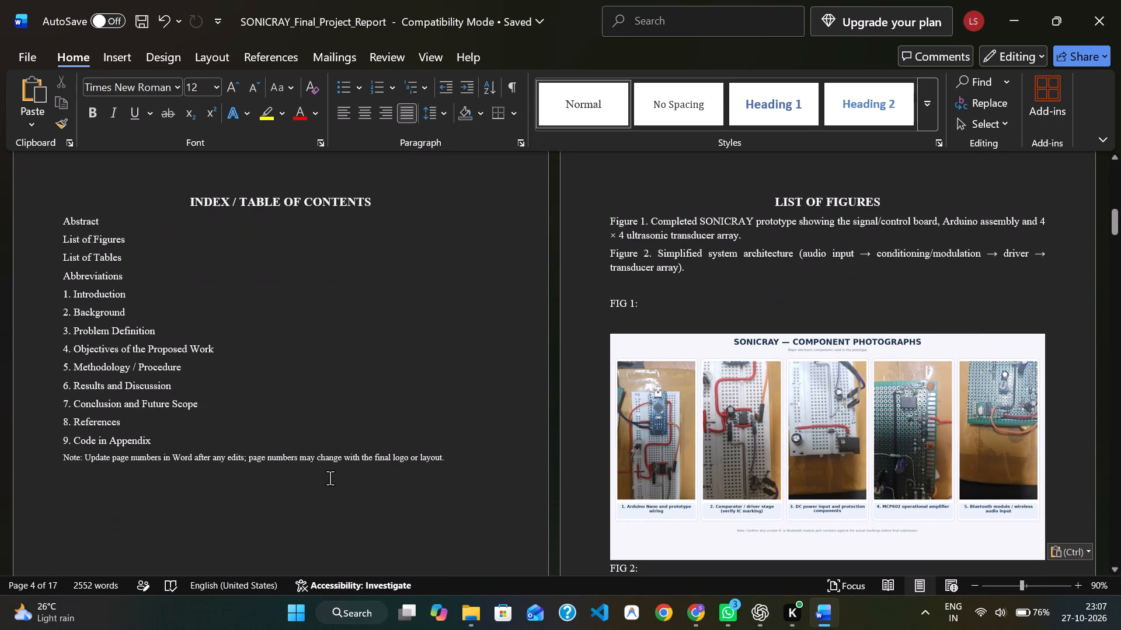
pyautogui.click(135, 250)
pyautogui.press('space')
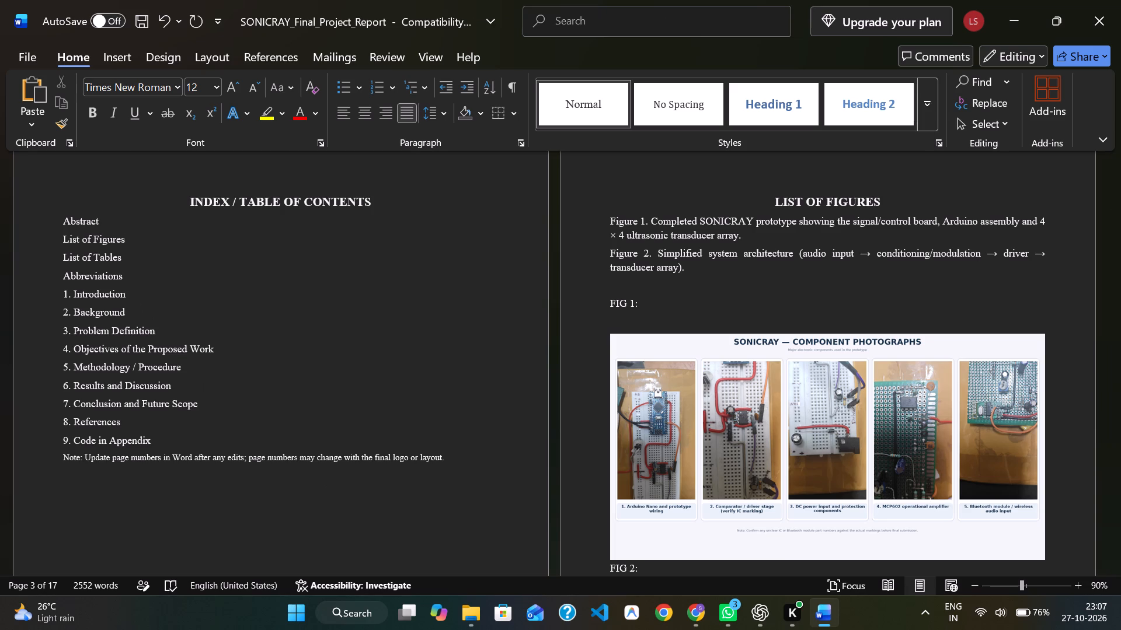
pyautogui.hotkey('shift', '(')
pyautogui.scroll(-2, 353, 294)
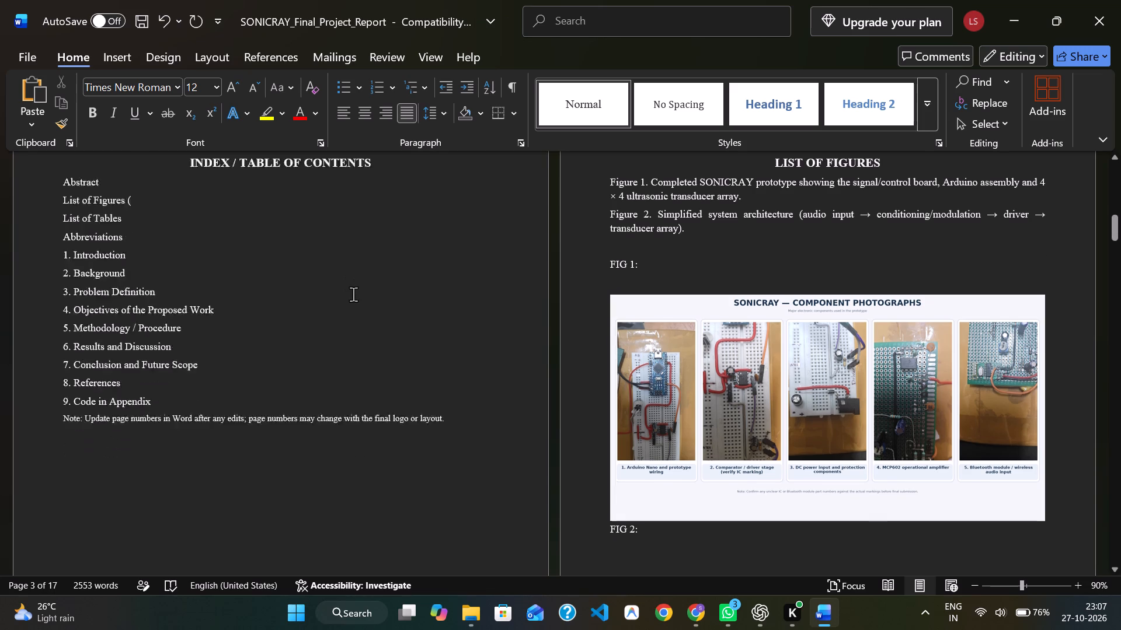
pyautogui.scroll(-2, 353, 294)
pyautogui.scroll(4, 353, 294)
pyautogui.scroll(-3, 353, 294)
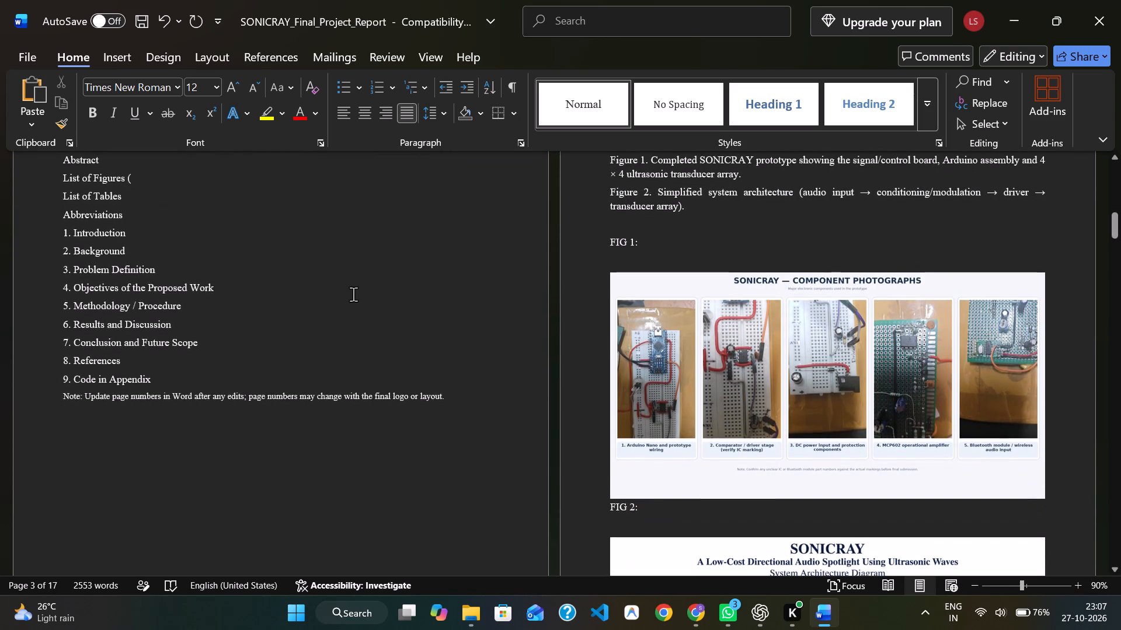
pyautogui.write('page')
pyautogui.press('space')
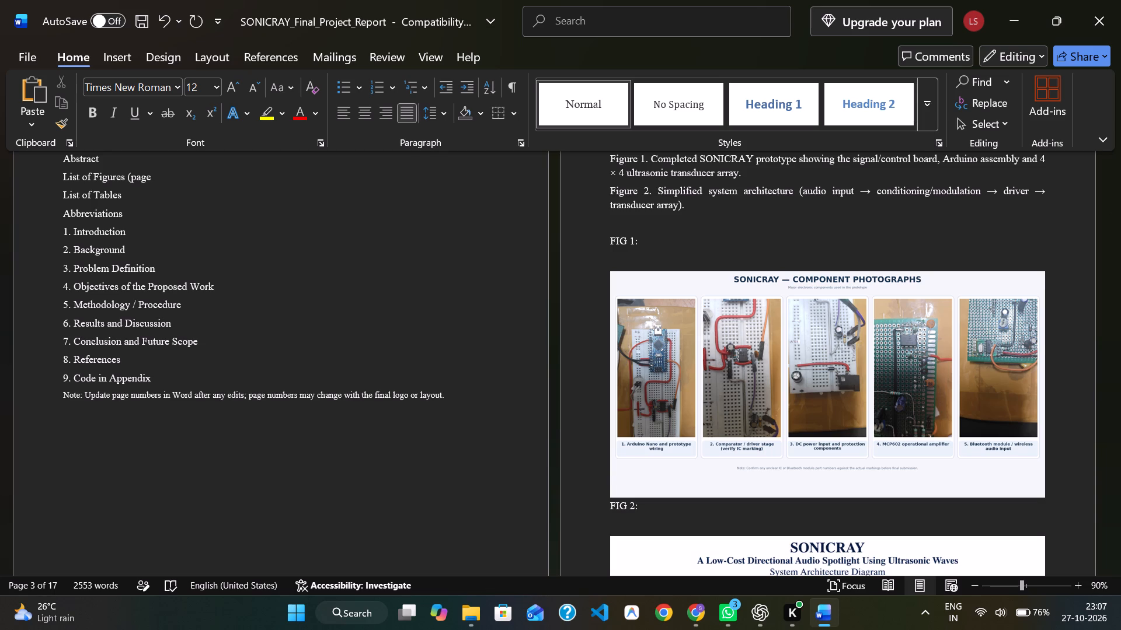
pyautogui.write(': 4')
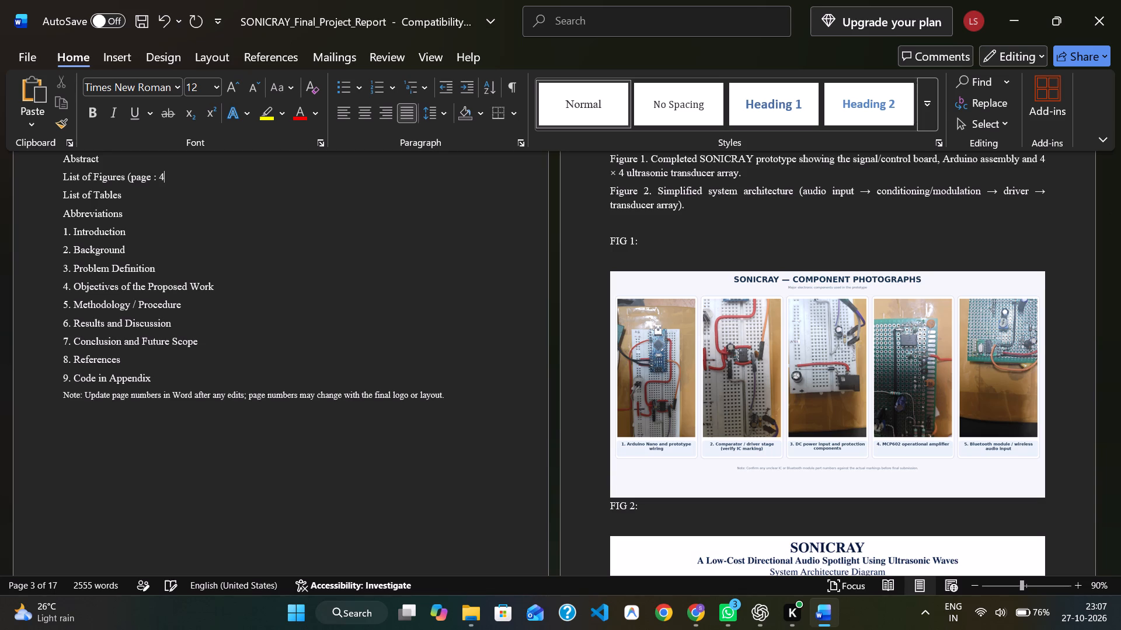
pyautogui.hotkey('shift', ')')
# Start a page reference "(pages : " after the List of Tables entry in the contents and look up the page holding that list.
pyautogui.press('Down')
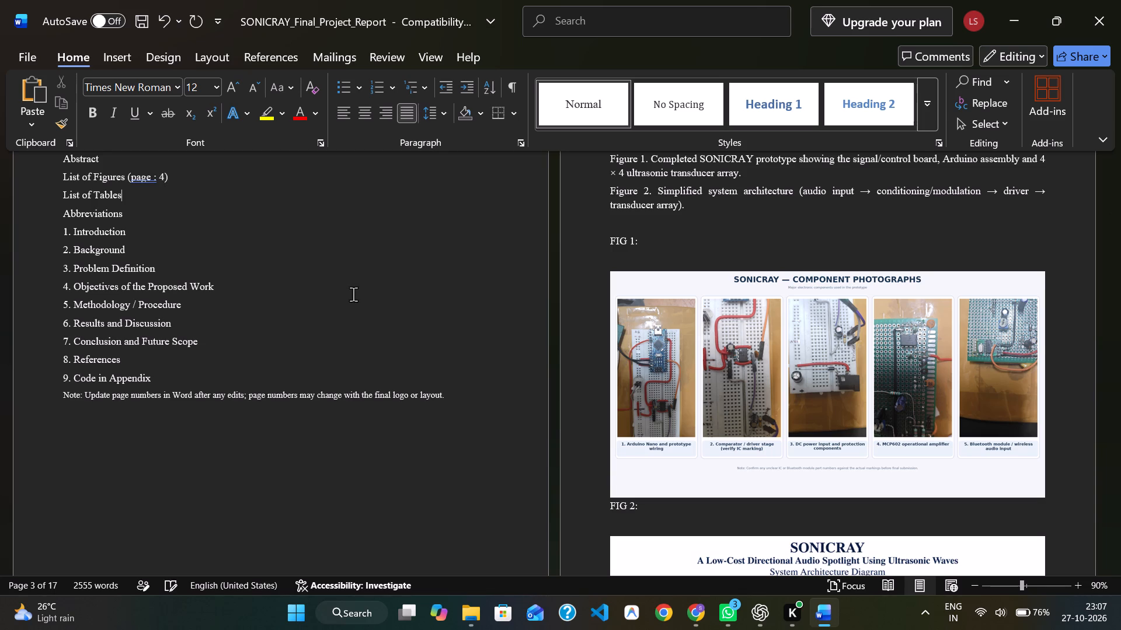
pyautogui.press('space')
pyautogui.press('space')
pyautogui.hotkey('shift', '(')
pyautogui.write('pages')
pyautogui.press('space')
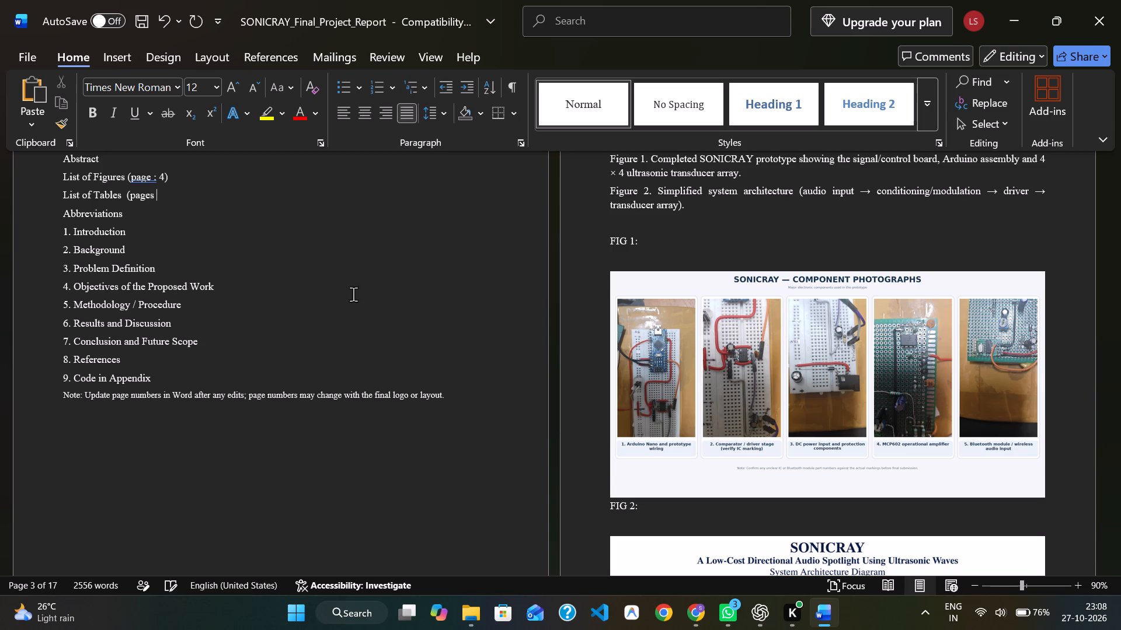
pyautogui.write(':')
pyautogui.press('space')
pyautogui.scroll(-6, 598, 332)
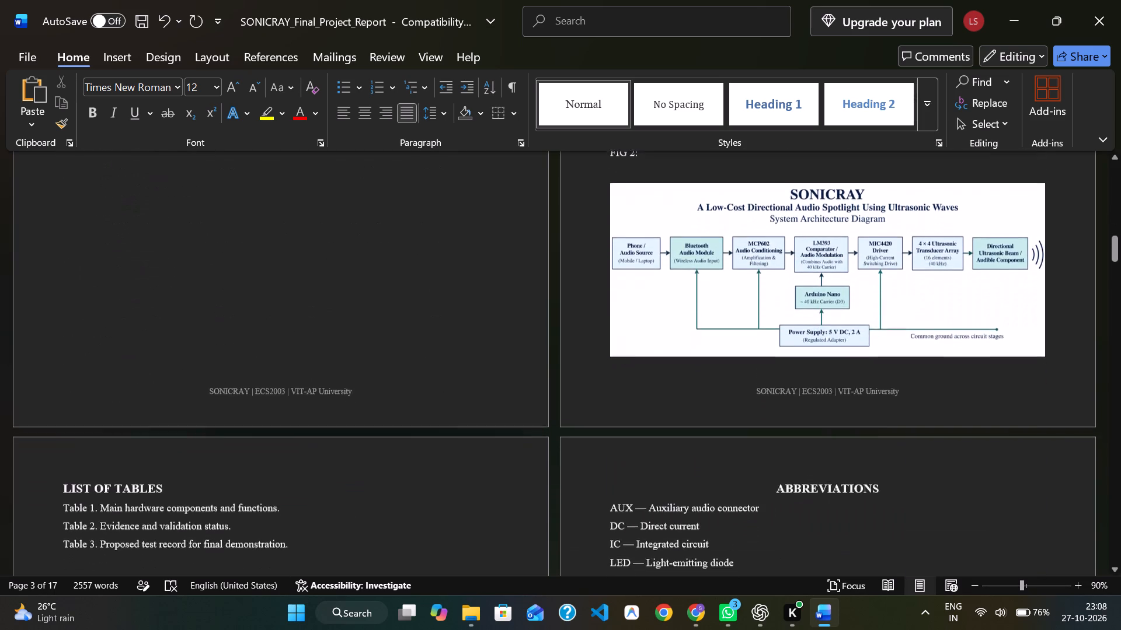
pyautogui.scroll(-3, 598, 332)
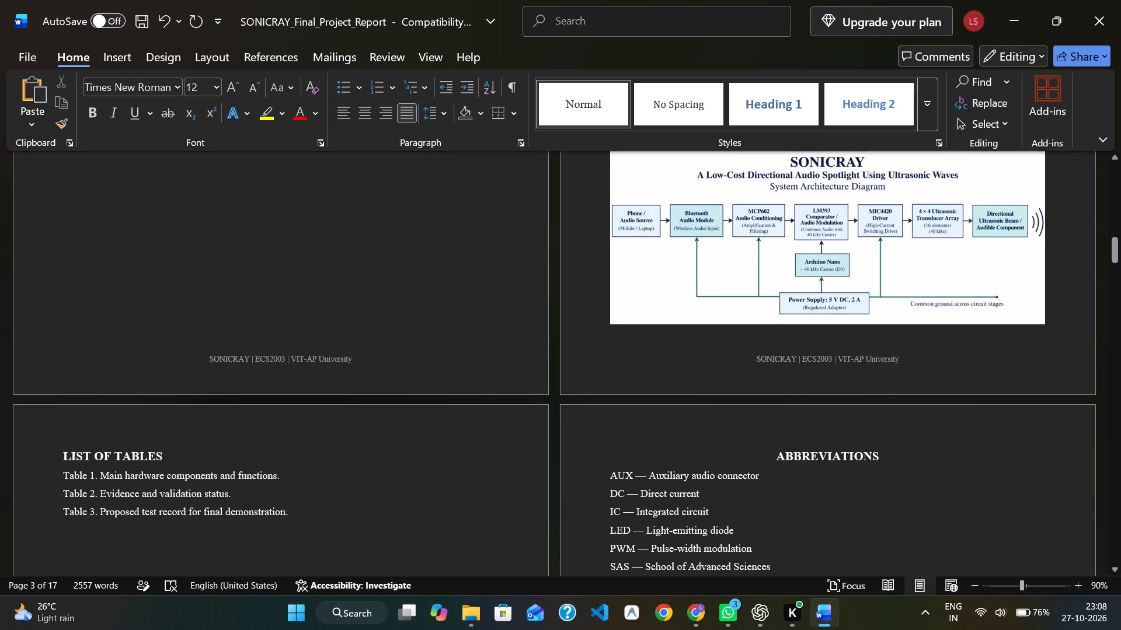
pyautogui.scroll(-3, 598, 332)
pyautogui.scroll(5, 598, 332)
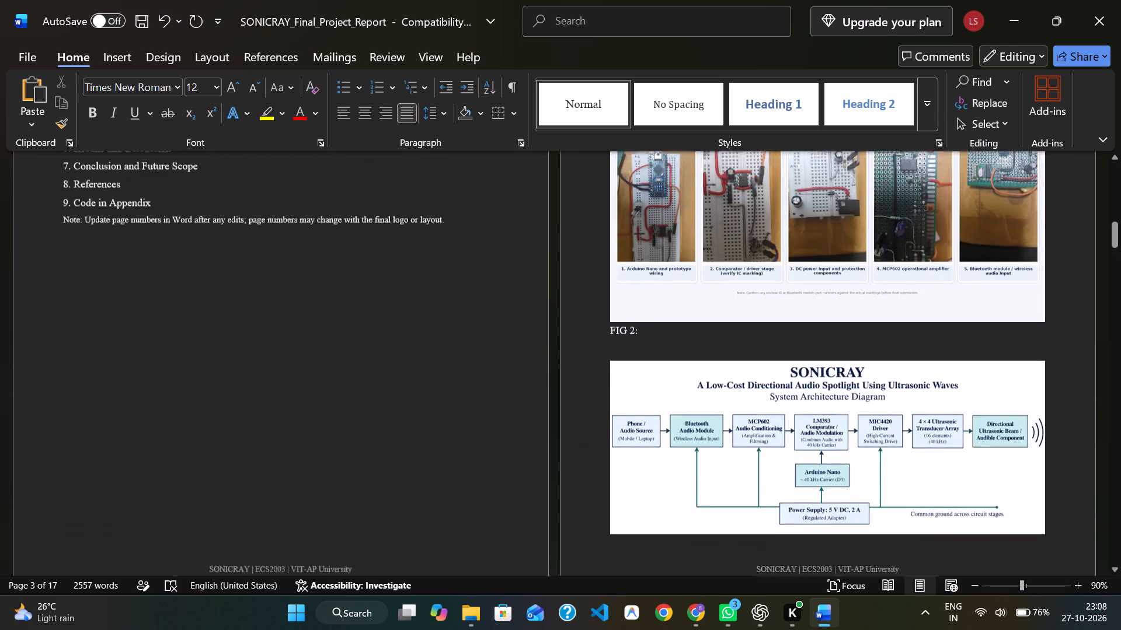
pyautogui.scroll(2, 598, 332)
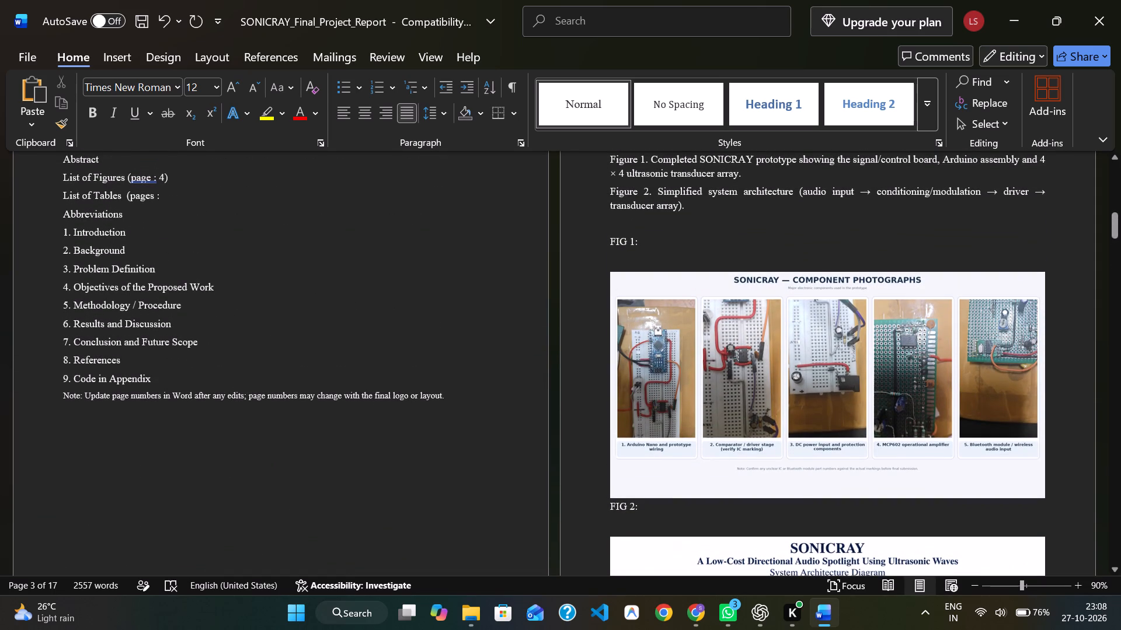
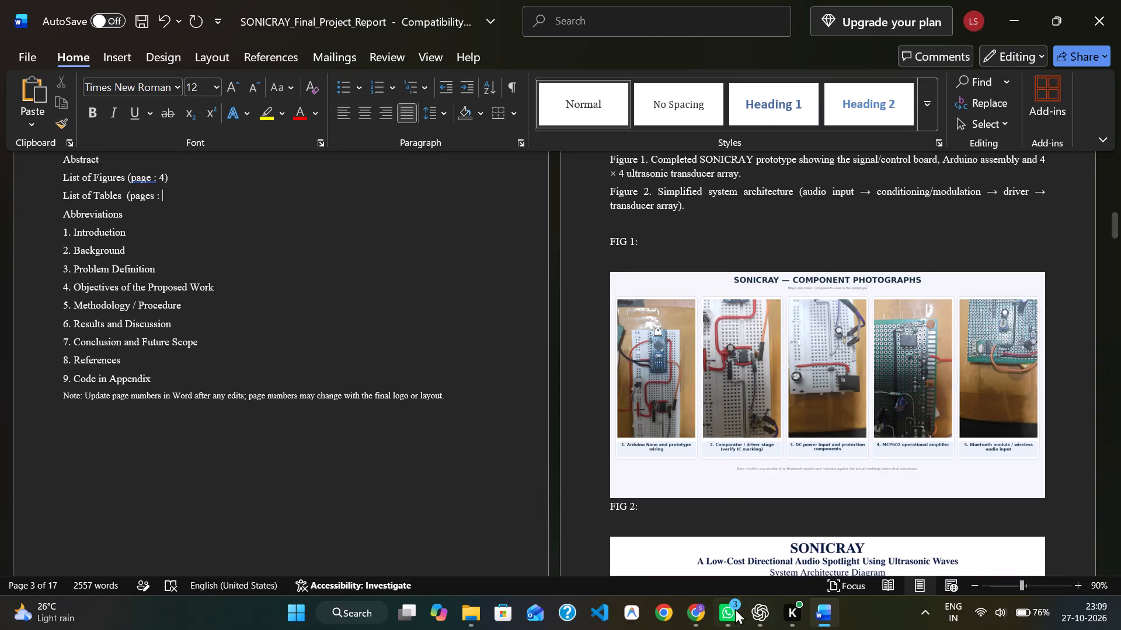
# Recheck the Engineering Clinics format email in Gmail and delete the unfinished page reference "(pages :" after the List of Tables contents entry.
pyautogui.click(702, 617)
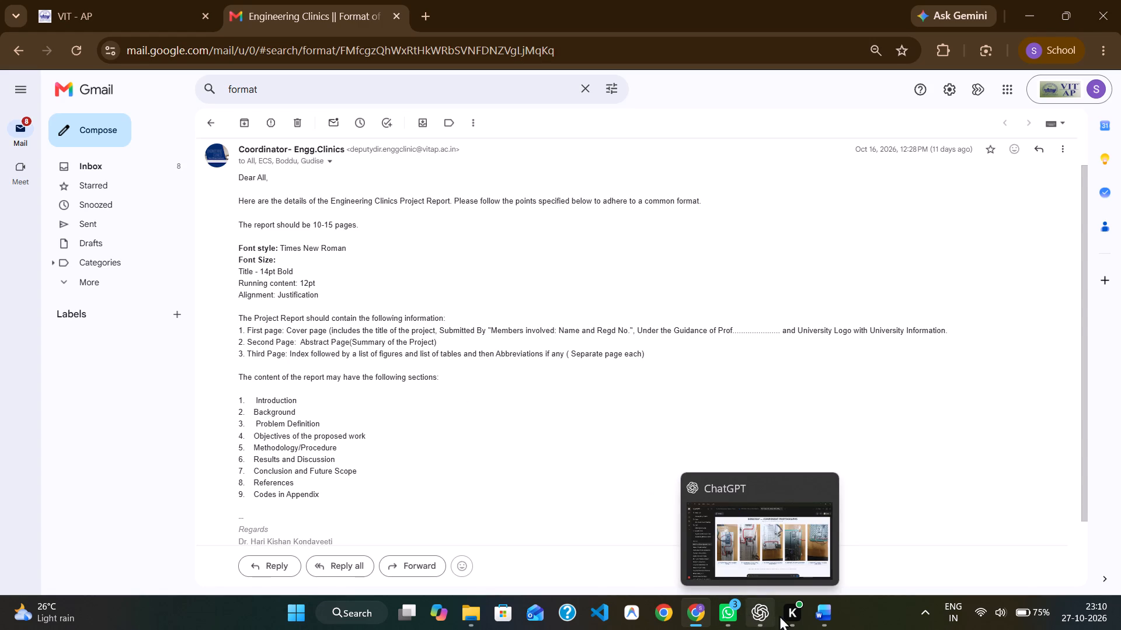
pyautogui.click(826, 618)
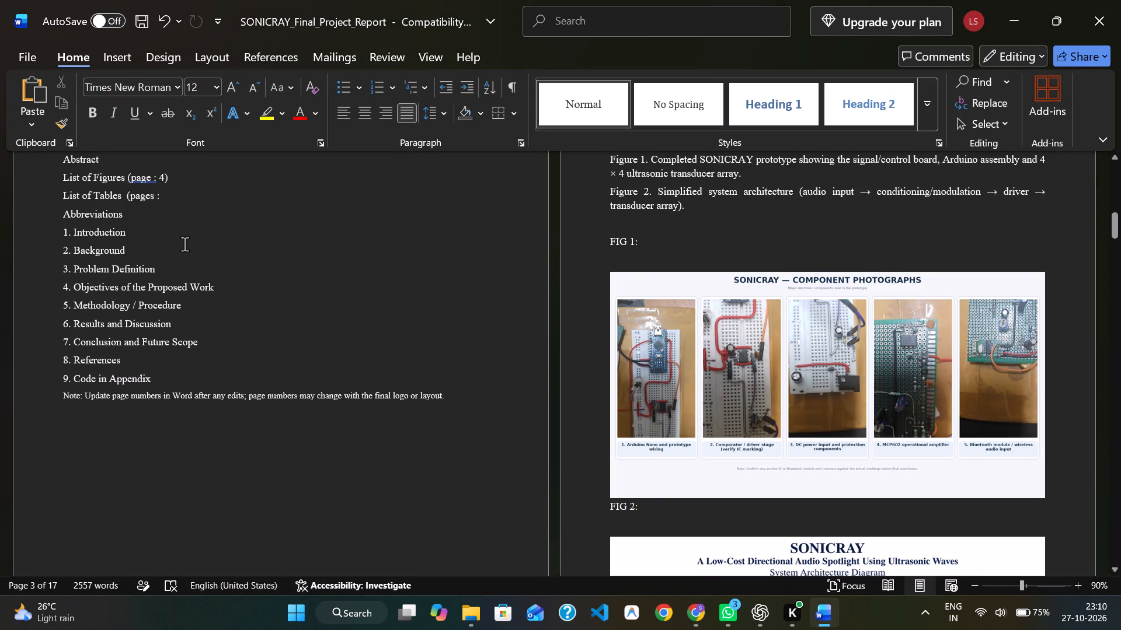
pyautogui.press('BackSpace')
pyautogui.press('BackSpace')
pyautogui.press('BackSpace')
pyautogui.press('BackSpace')
pyautogui.press('BackSpace')
pyautogui.press('BackSpace')
pyautogui.press('BackSpace')
pyautogui.press('BackSpace')
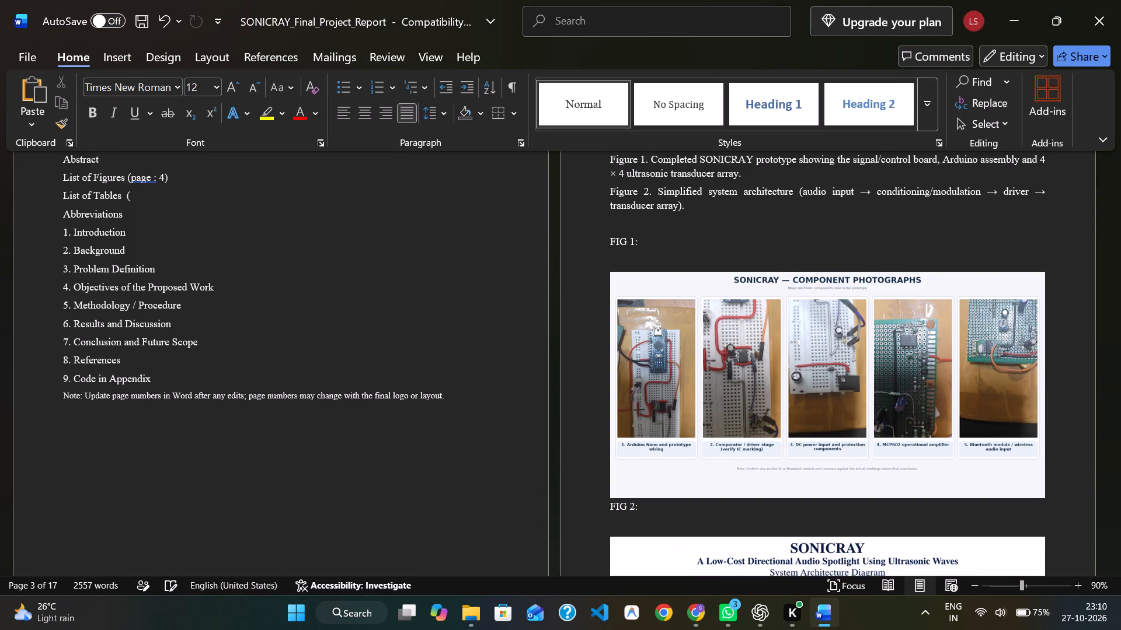
pyautogui.press('BackSpace')
pyautogui.press('BackSpace')
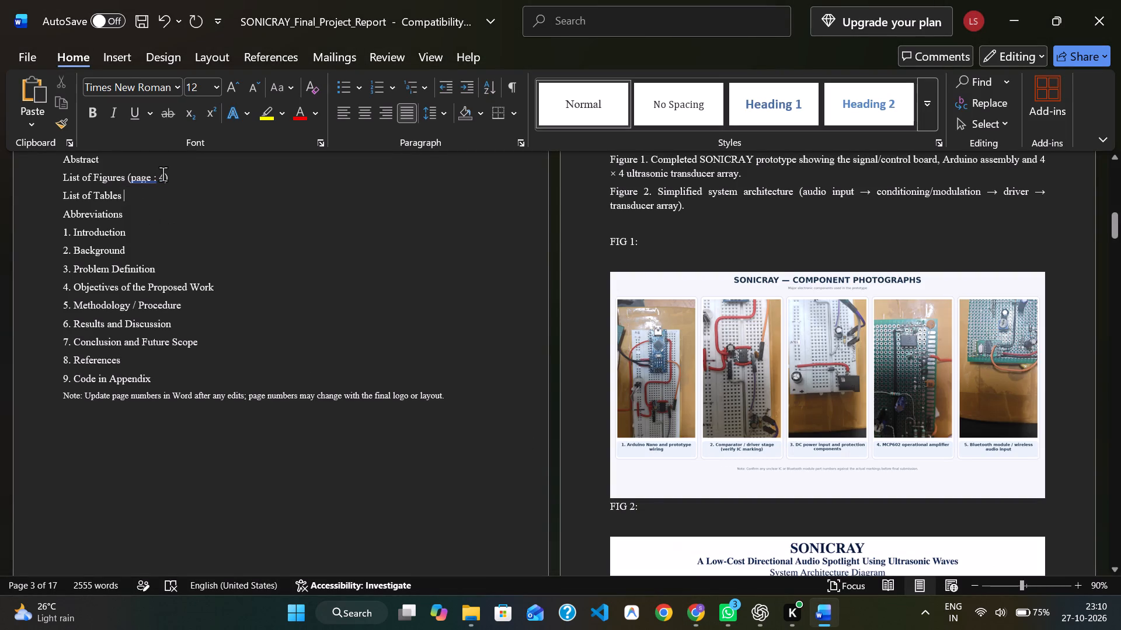
# Delete the page reference "(page : 4)" after the List of Figures entry in the table of contents.
pyautogui.click(174, 177)
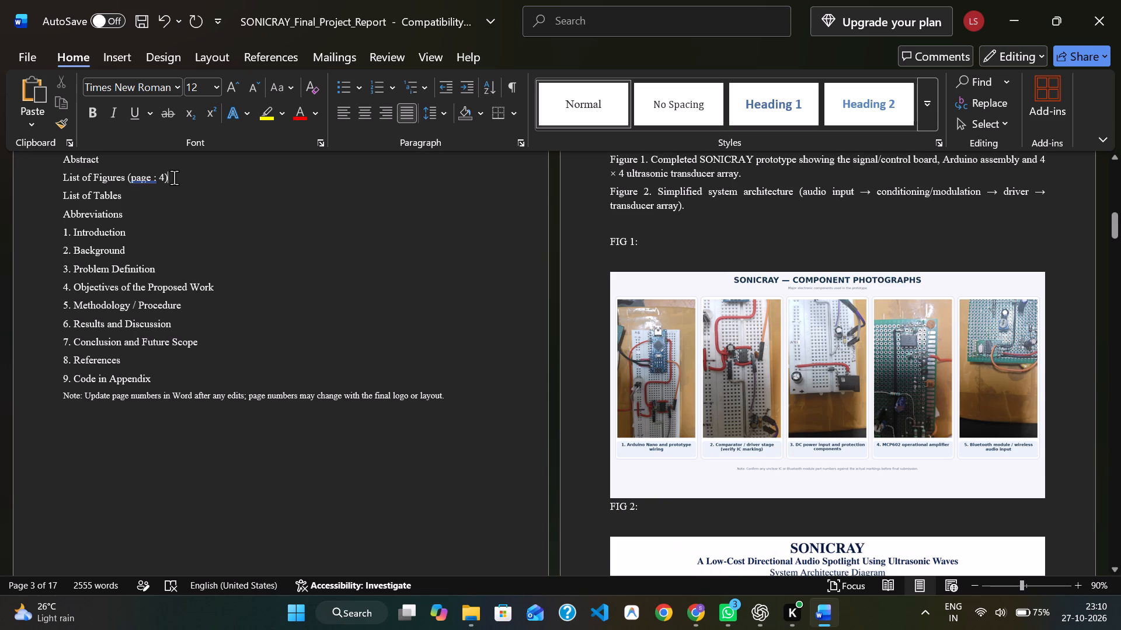
pyautogui.click(174, 177)
pyautogui.press('BackSpace')
pyautogui.press('BackSpace')
pyautogui.press('BackSpace')
pyautogui.press('BackSpace')
pyautogui.press('BackSpace')
pyautogui.press('BackSpace')
pyautogui.press('BackSpace')
pyautogui.press('BackSpace')
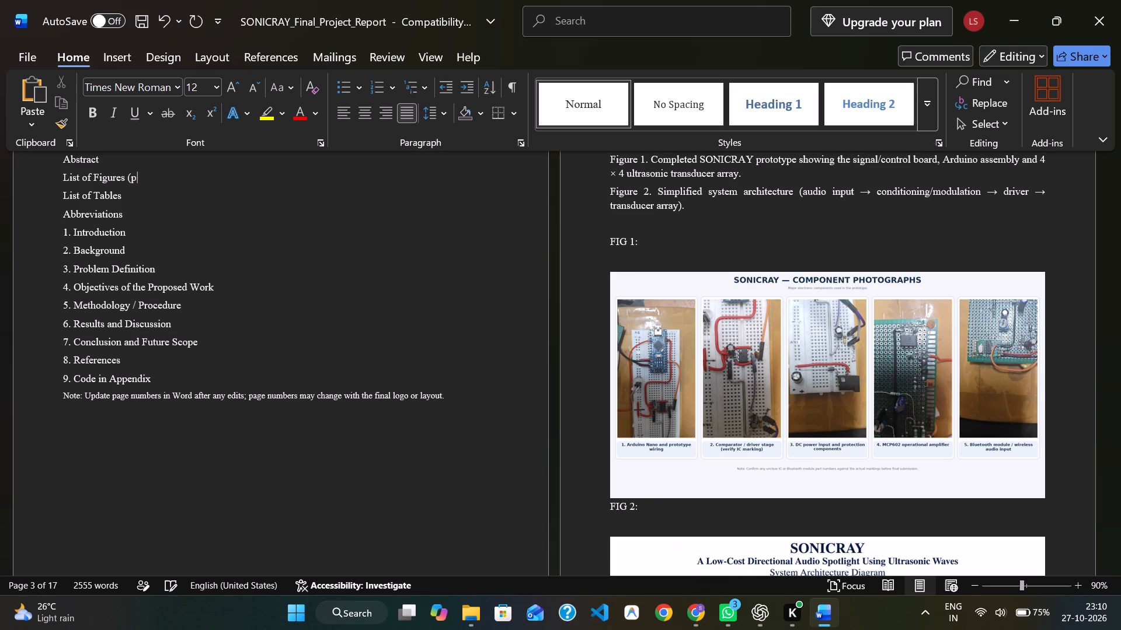
# Remove the leftover "(p" after the List of Figures entry in the table of contents.
pyautogui.press('BackSpace')
pyautogui.press('BackSpace')
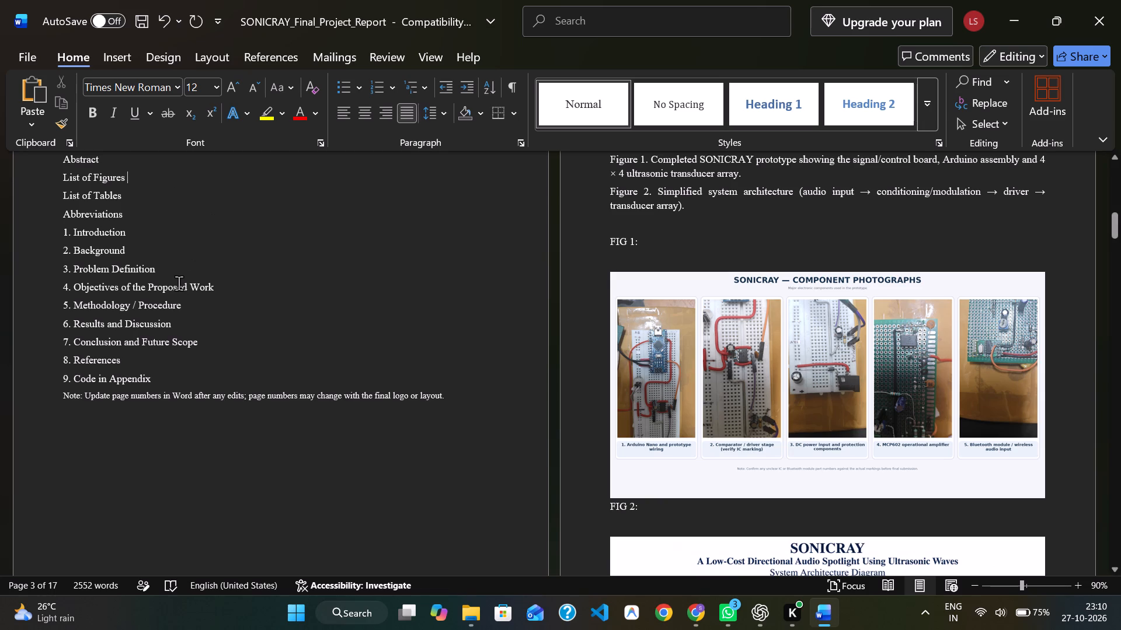
# Add an arrow followed by "pages : " after the List of Figures entry in the table of contents.
pyautogui.scroll(10, 179, 283)
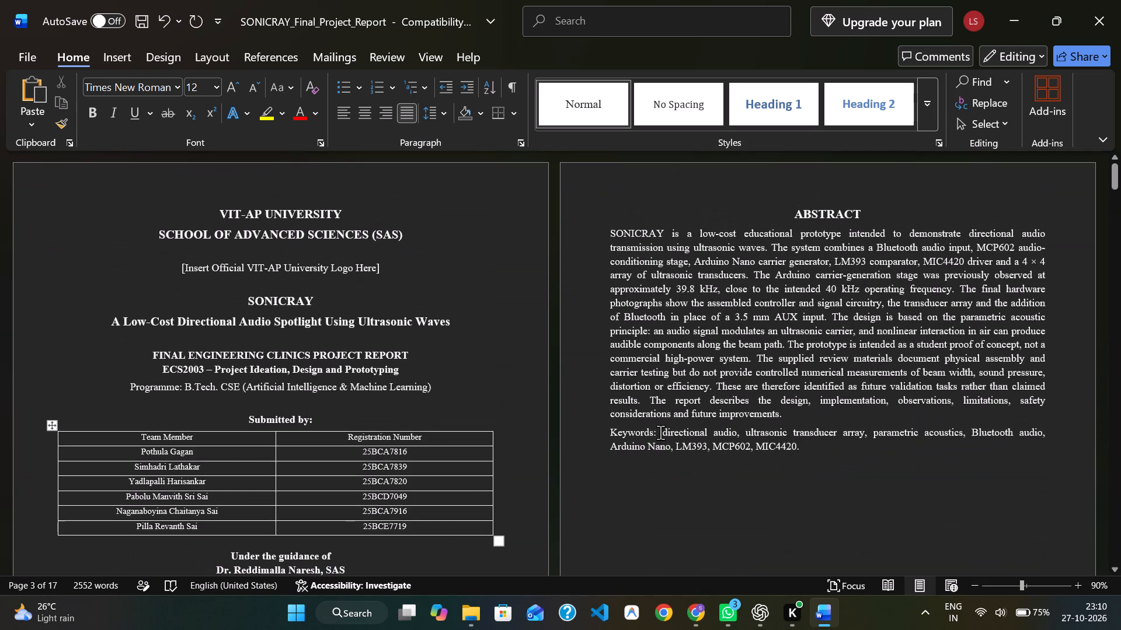
pyautogui.click(1080, 579)
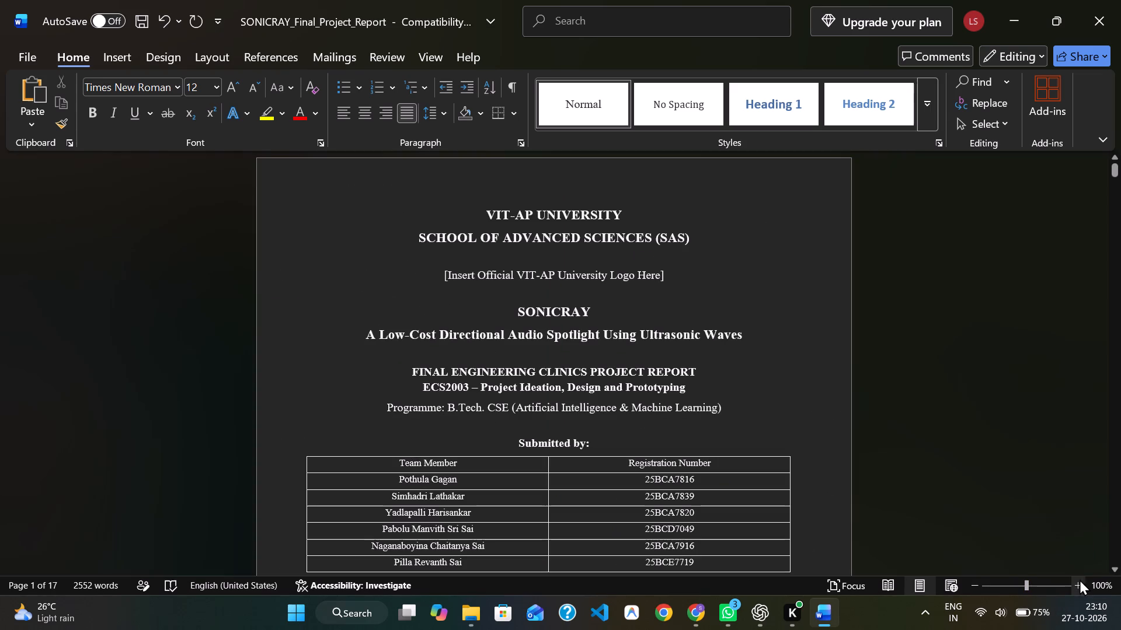
pyautogui.scroll(-4, 767, 366)
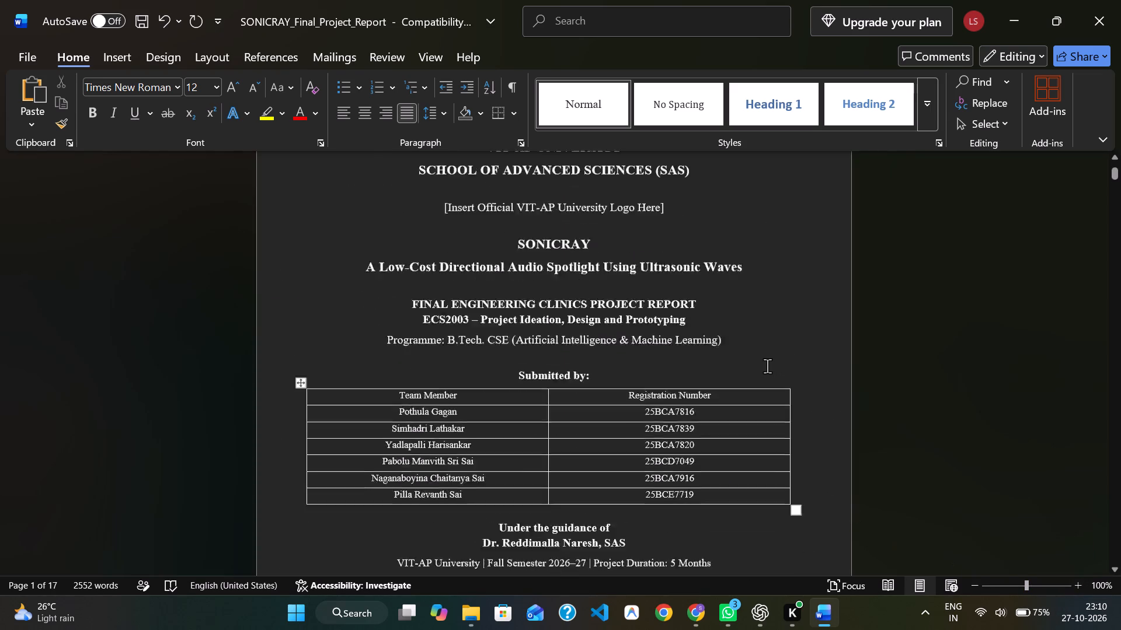
pyautogui.scroll(-13, 767, 366)
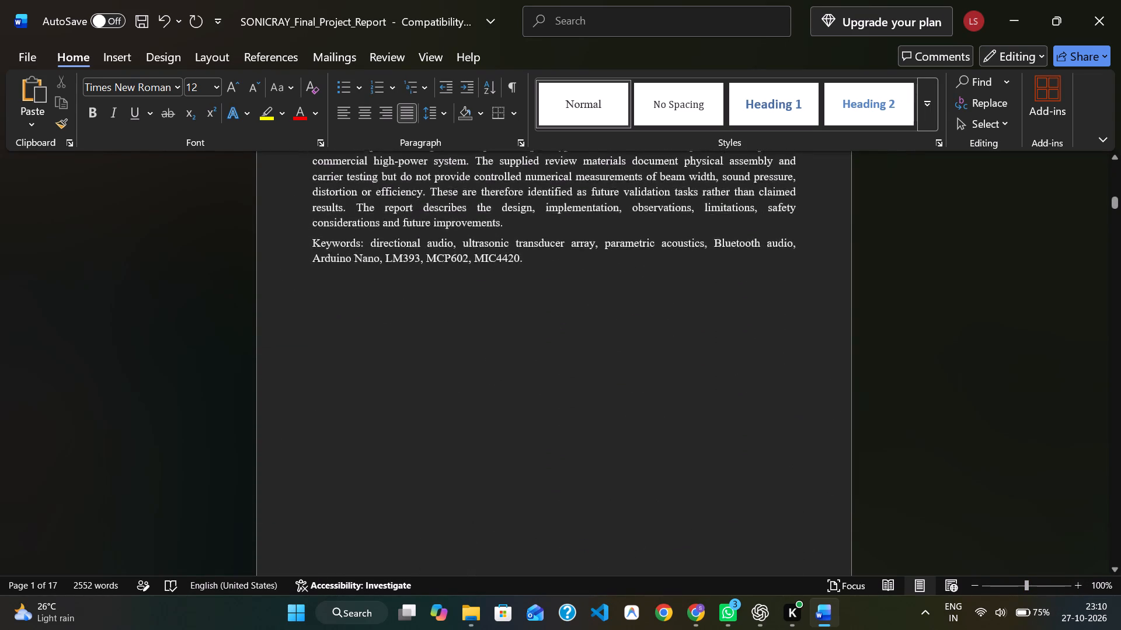
pyautogui.scroll(-6, 767, 366)
pyautogui.scroll(1, 767, 366)
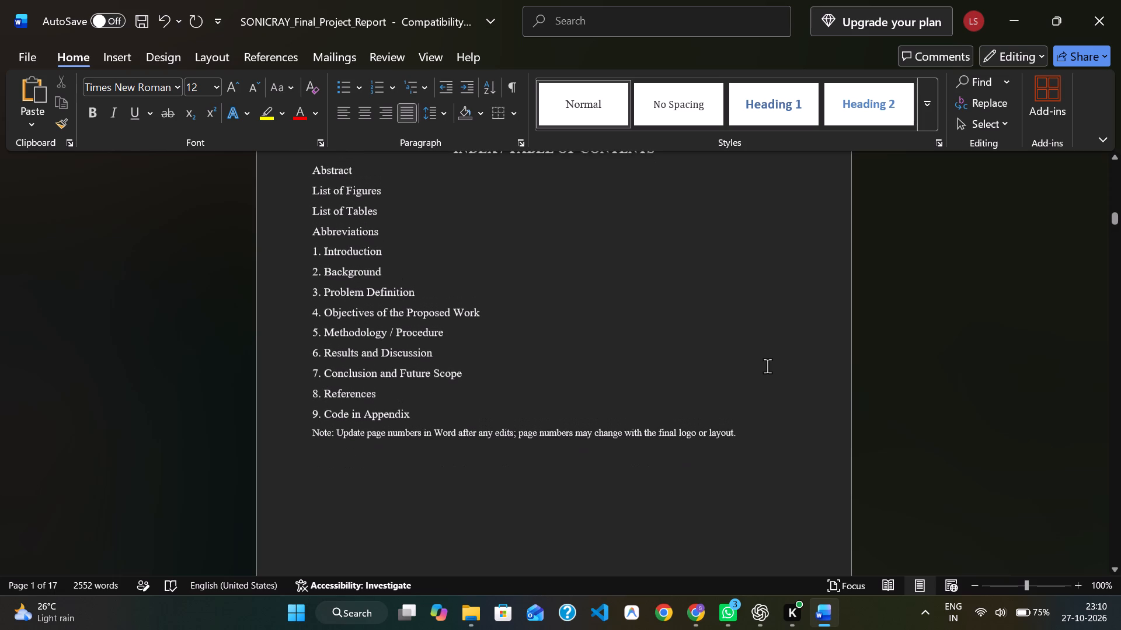
pyautogui.press('space')
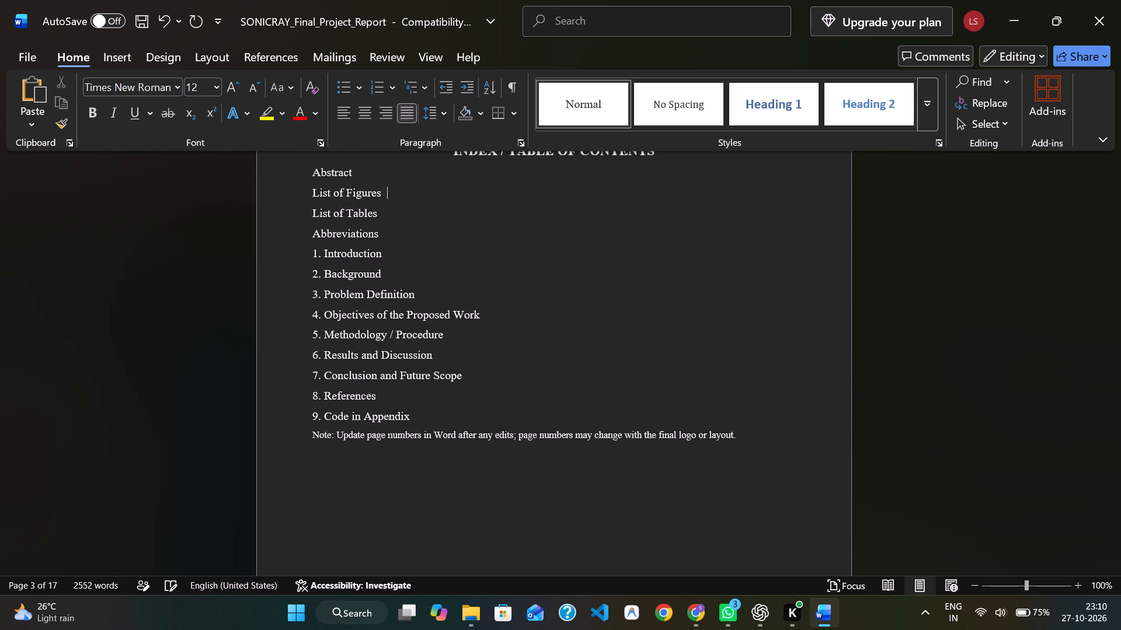
pyautogui.press('BackSpace')
pyautogui.write('--')
pyautogui.write('>')
pyautogui.press('space')
pyautogui.write('page')
pyautogui.press('space')
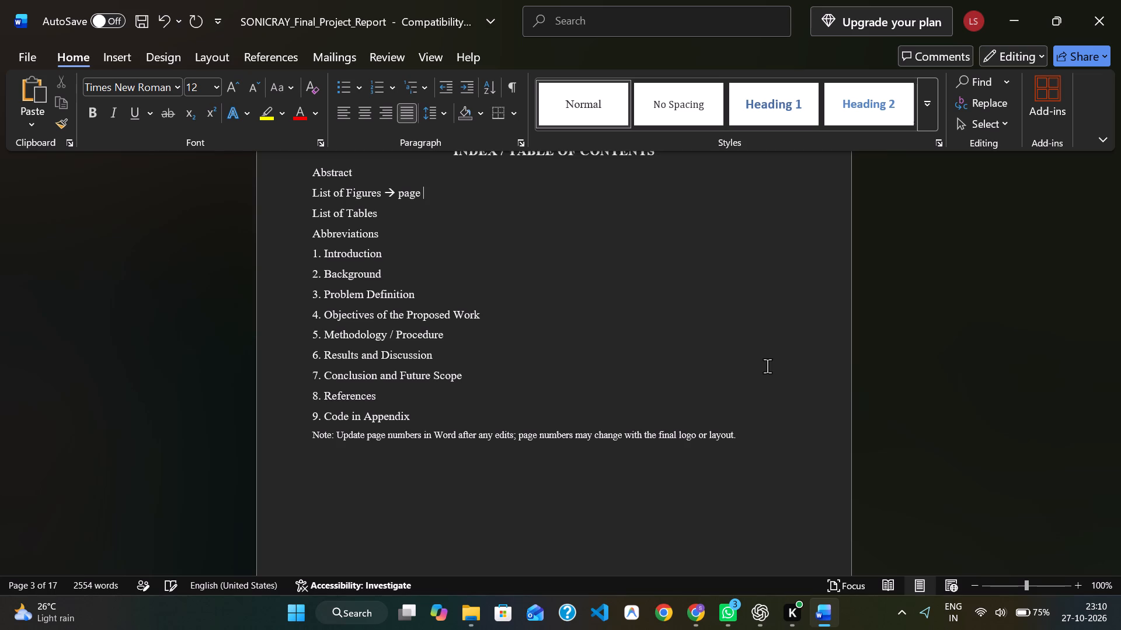
pyautogui.press('BackSpace')
pyautogui.write('s :')
pyautogui.press('space')
# Look through the List of Figures page and the pages before it, back to the cover, to work out its page number.
pyautogui.scroll(-5, 767, 366)
pyautogui.scroll(4, 767, 366)
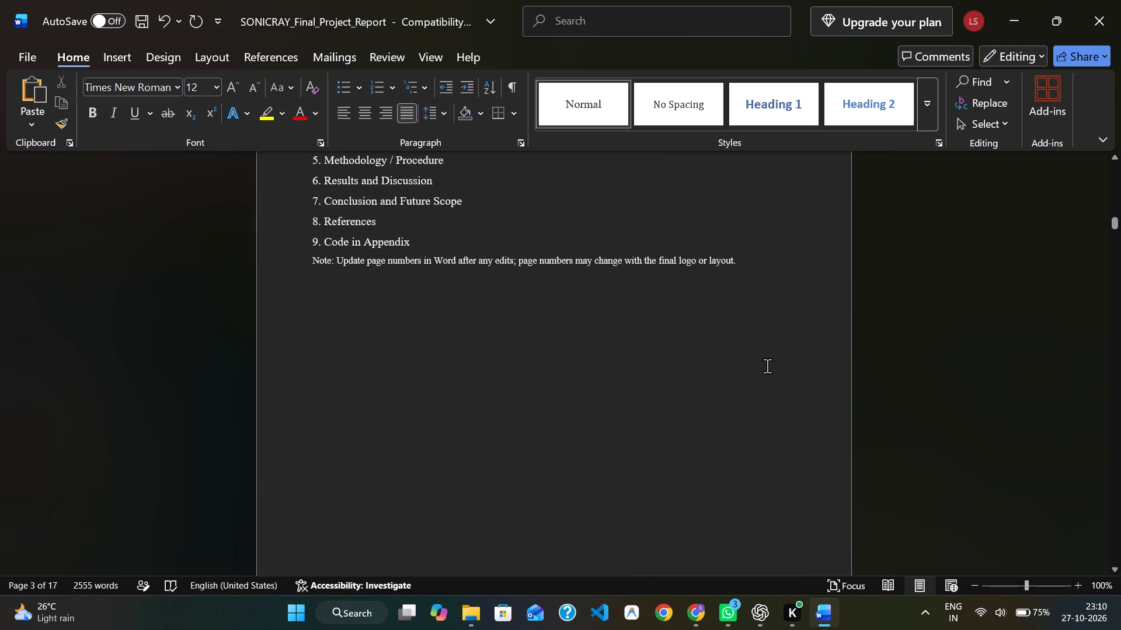
pyautogui.scroll(3, 767, 366)
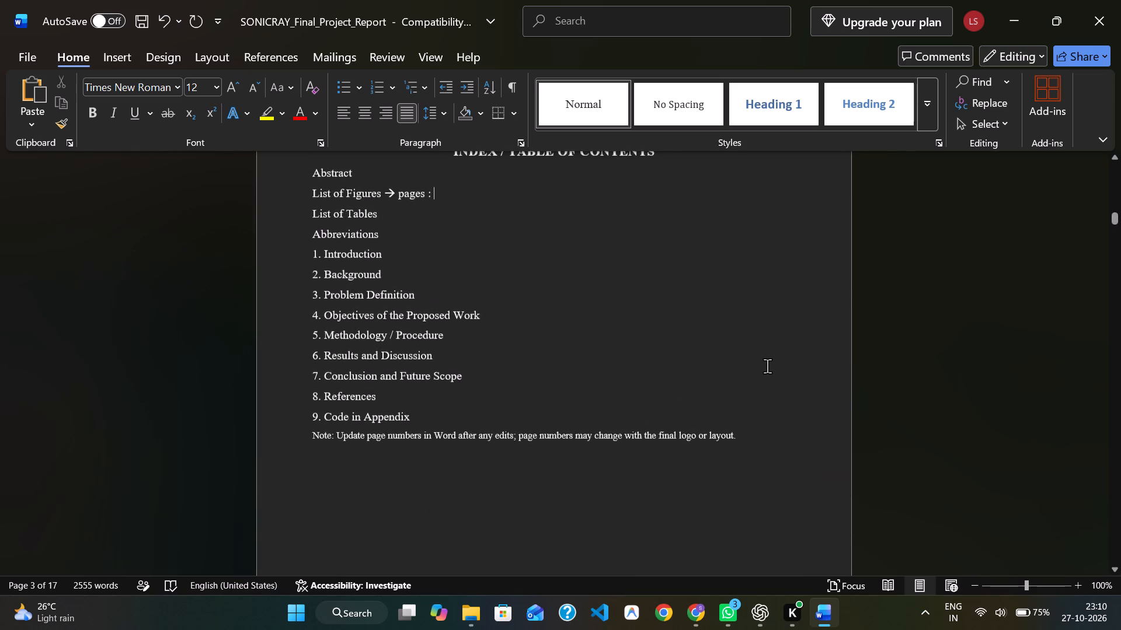
pyautogui.scroll(-13, 767, 366)
pyautogui.scroll(1, 767, 366)
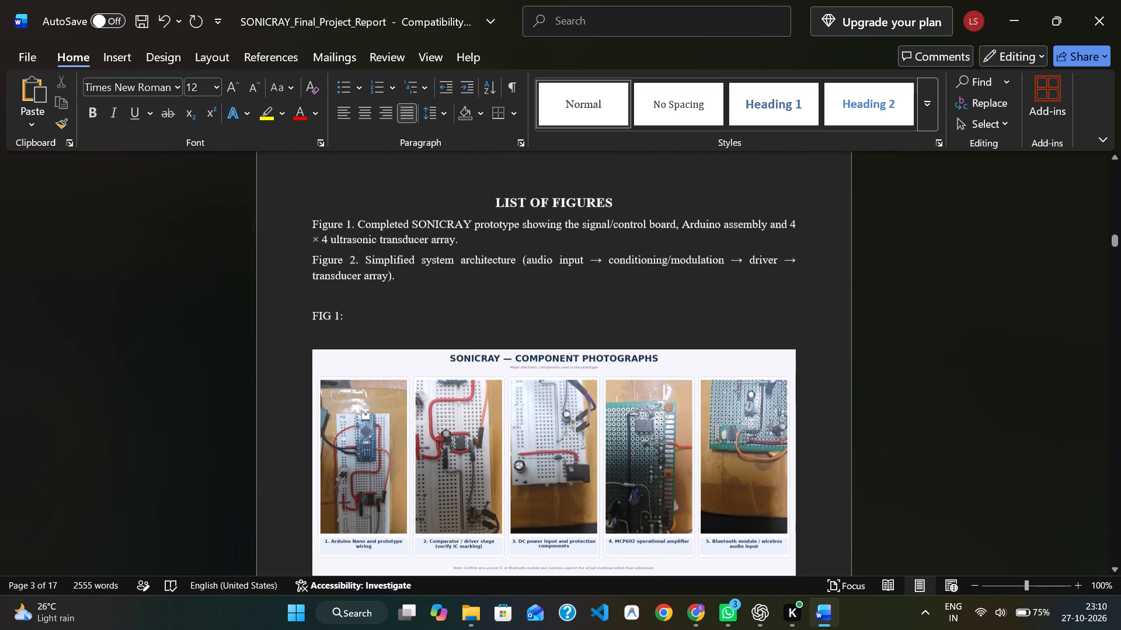
pyautogui.scroll(-4, 767, 366)
pyautogui.scroll(5, 767, 366)
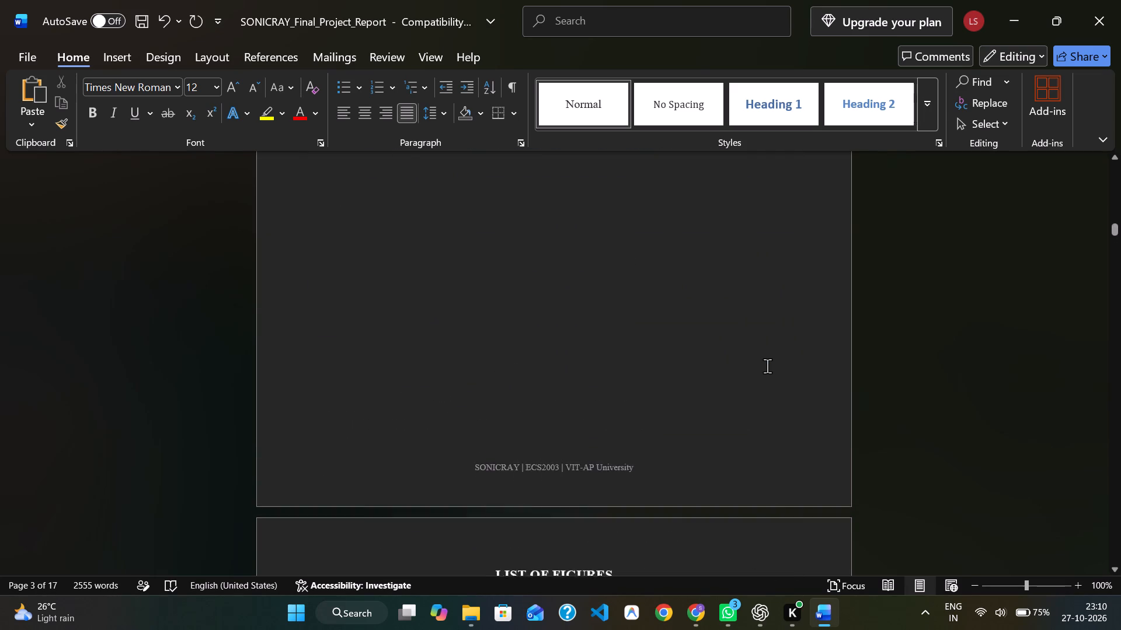
pyautogui.scroll(7, 767, 366)
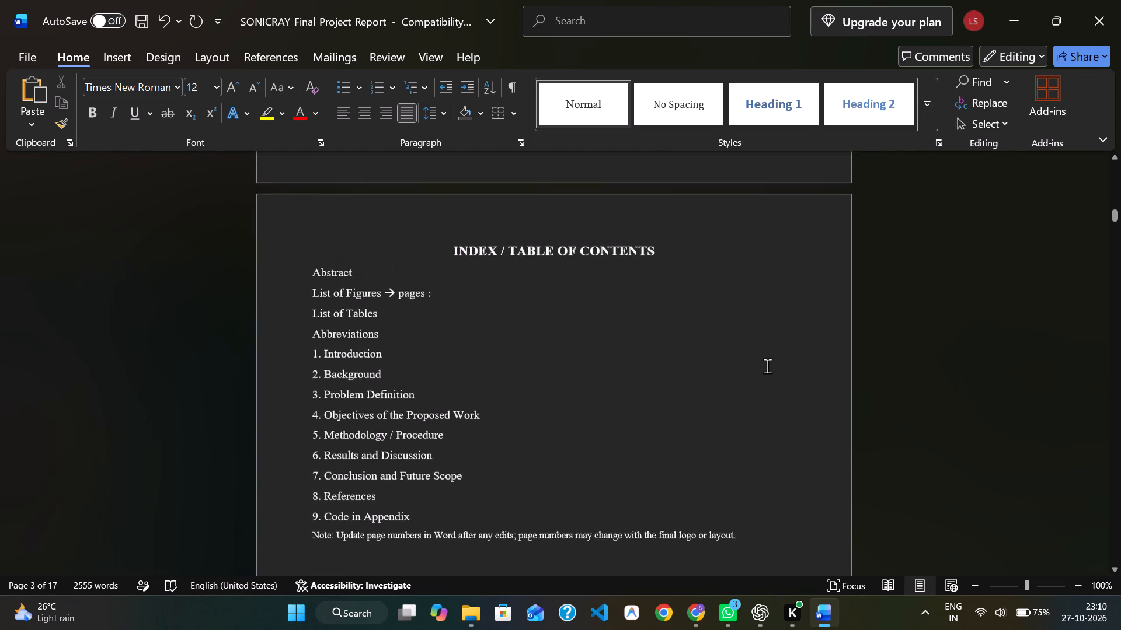
pyautogui.scroll(12, 767, 366)
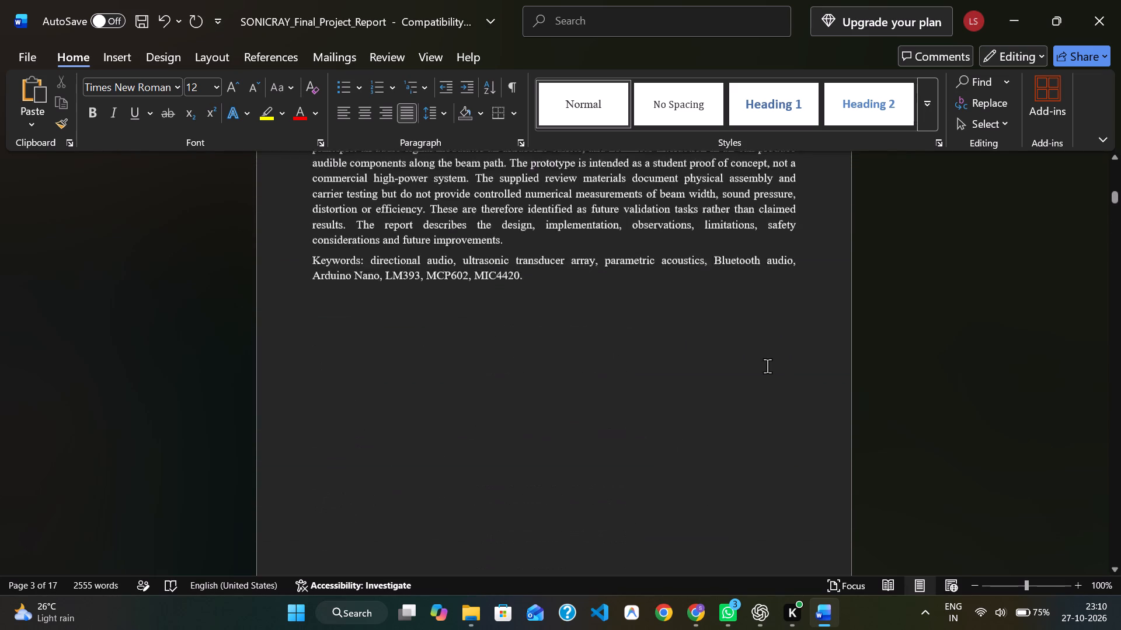
pyautogui.scroll(10, 767, 366)
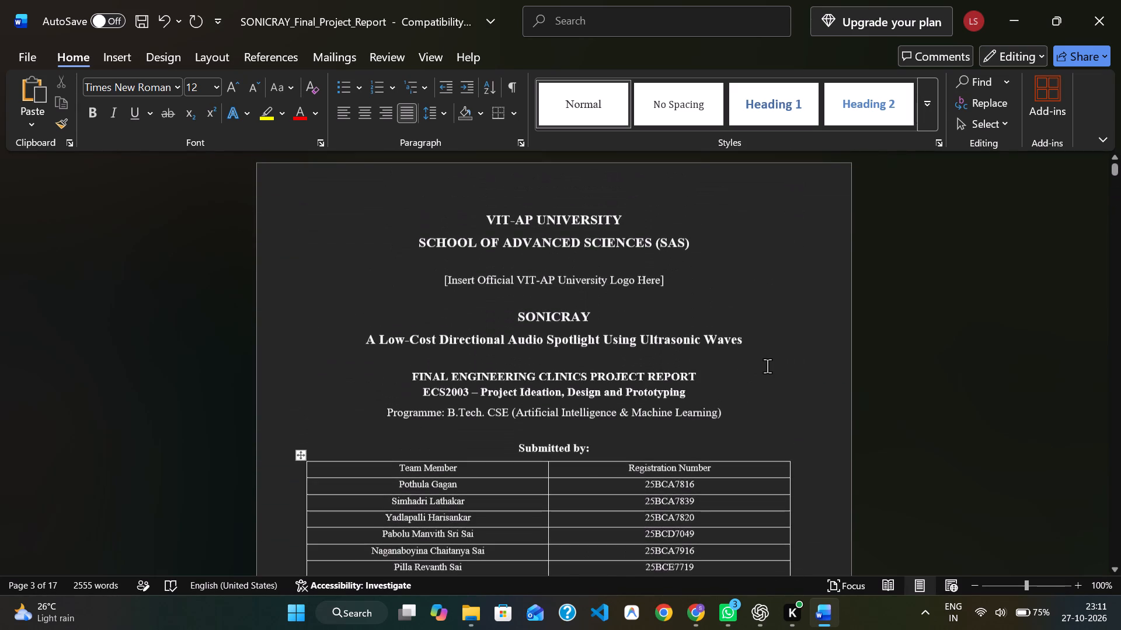
pyautogui.scroll(-11, 767, 366)
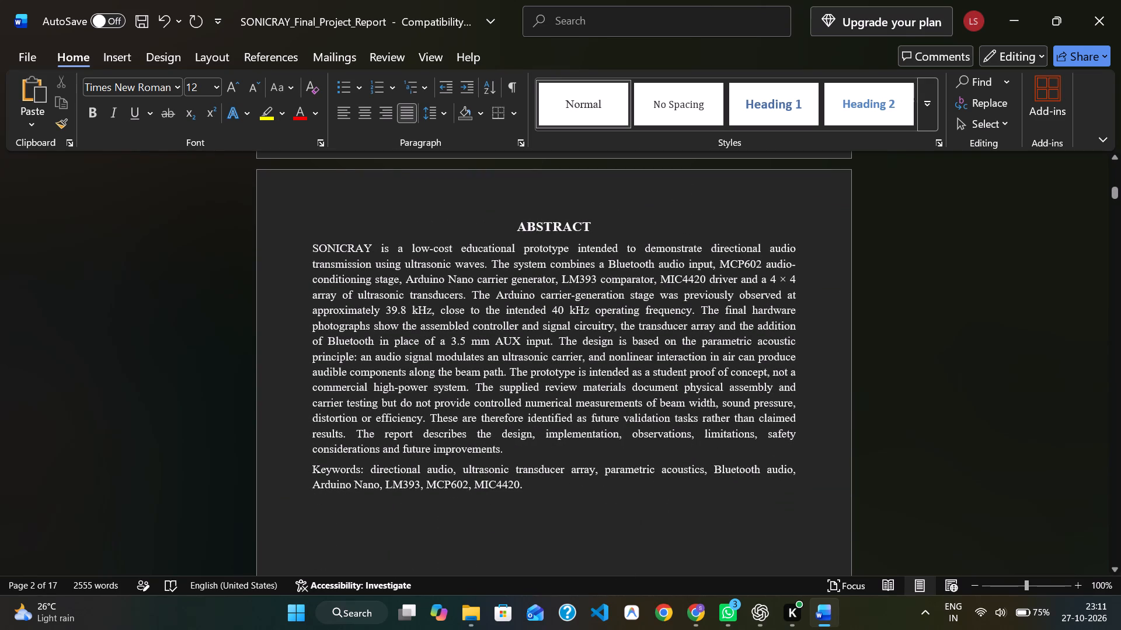
# Look over the report's abstract page and cover page, including the spot reserved for the official university logo.
pyautogui.click(791, 493)
pyautogui.scroll(6, 791, 493)
pyautogui.scroll(-10, 791, 493)
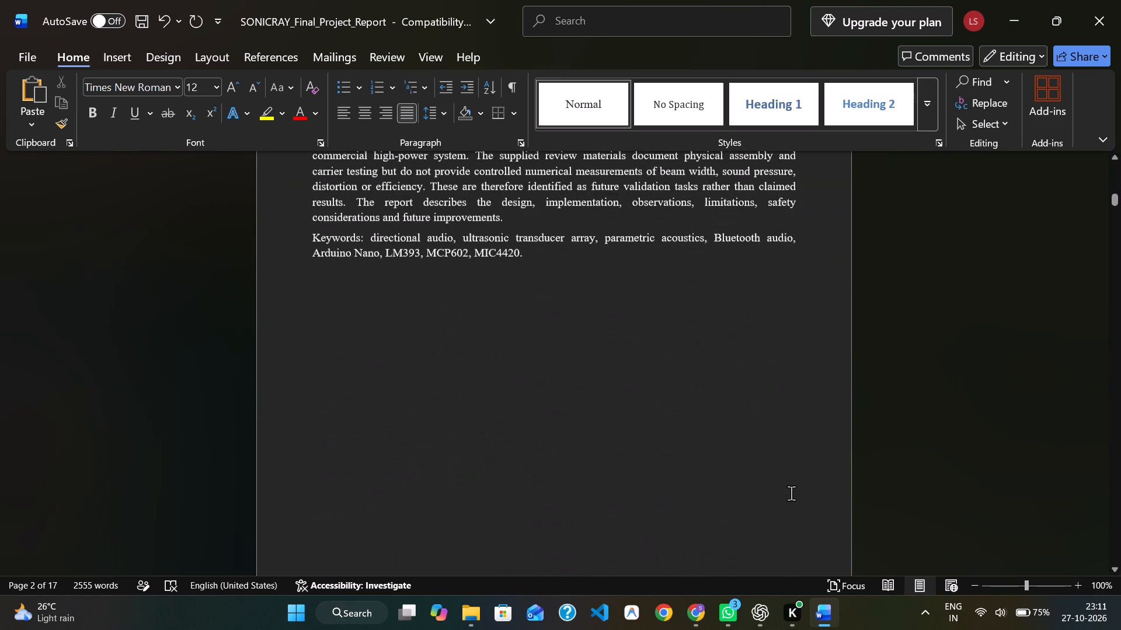
pyautogui.scroll(6, 791, 493)
pyautogui.scroll(-4, 791, 493)
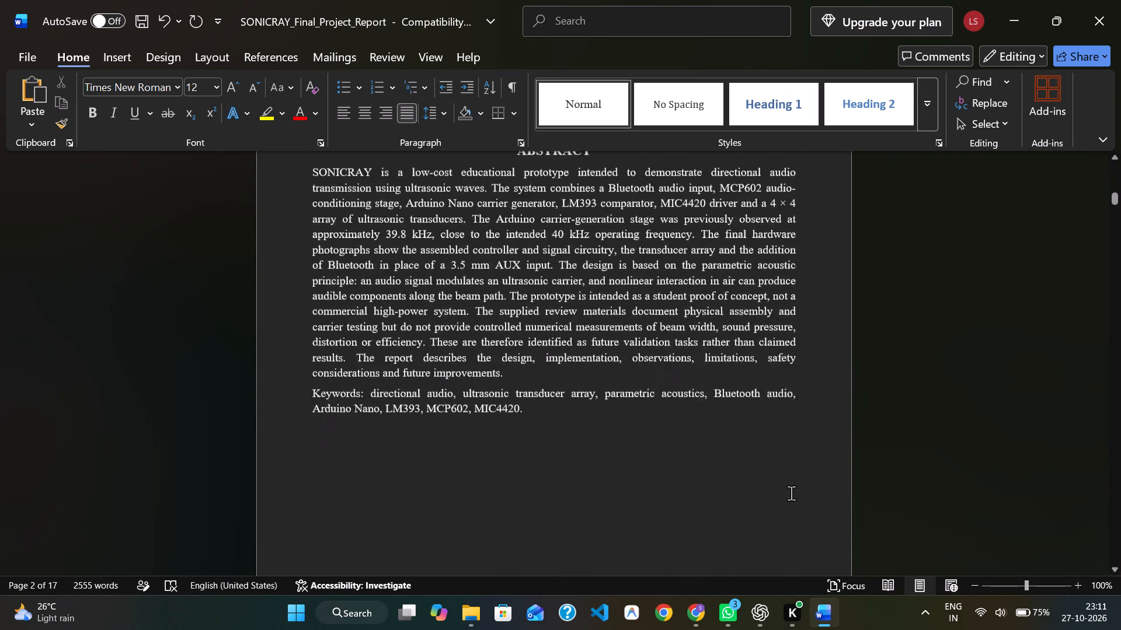
pyautogui.scroll(-2, 791, 493)
pyautogui.scroll(15, 791, 493)
pyautogui.scroll(-10, 791, 493)
pyautogui.scroll(10, 791, 493)
pyautogui.scroll(-1, 791, 493)
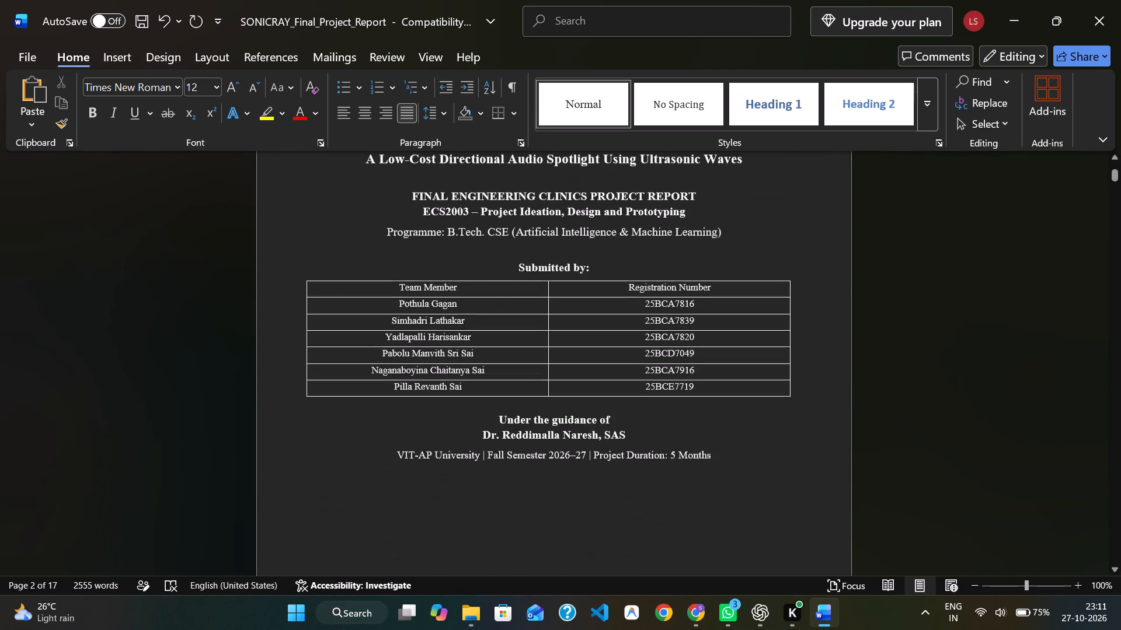
pyautogui.scroll(-1, 791, 493)
pyautogui.scroll(3, 791, 493)
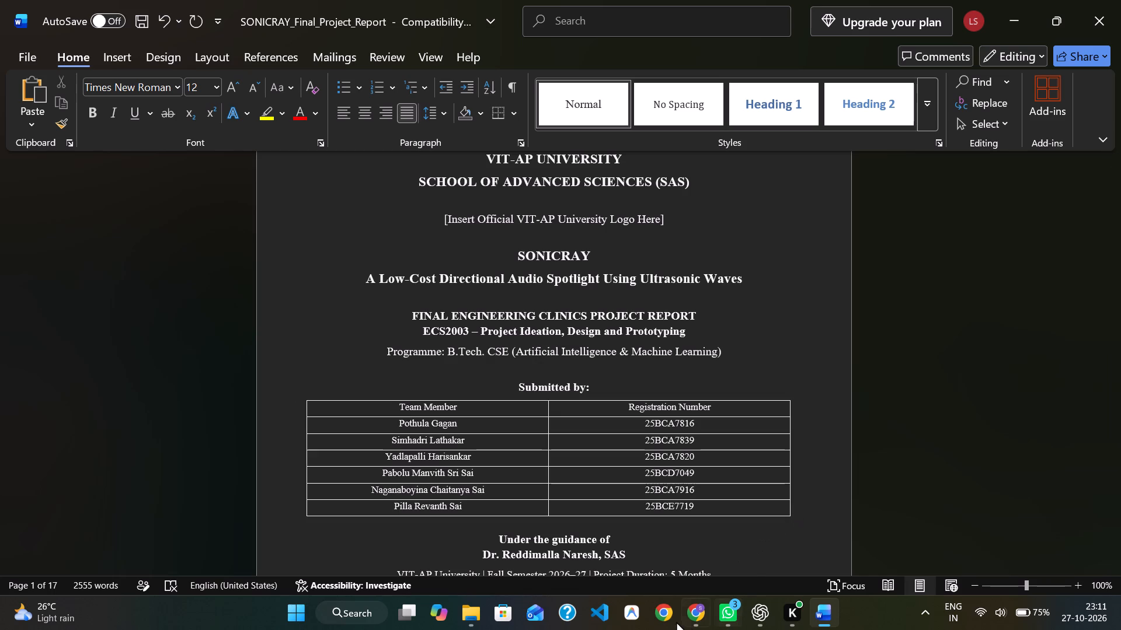
# Switch to Gmail in Chrome, search the mailbox for "logo" and open the "Official VIT-AP University Logo" email.
pyautogui.click(701, 618)
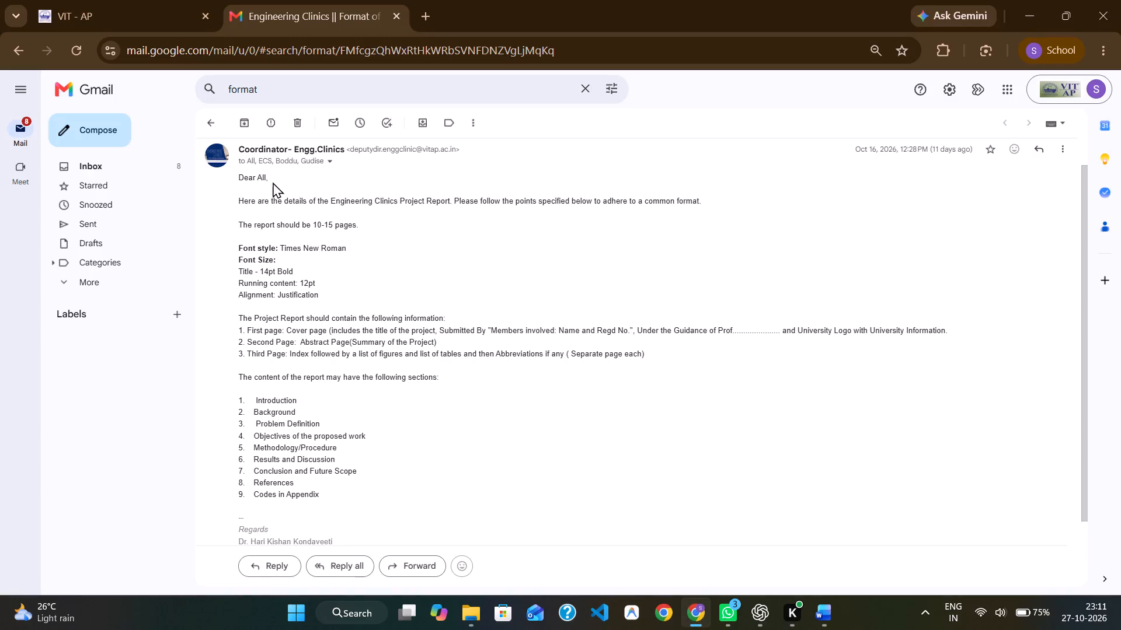
pyautogui.click(580, 92)
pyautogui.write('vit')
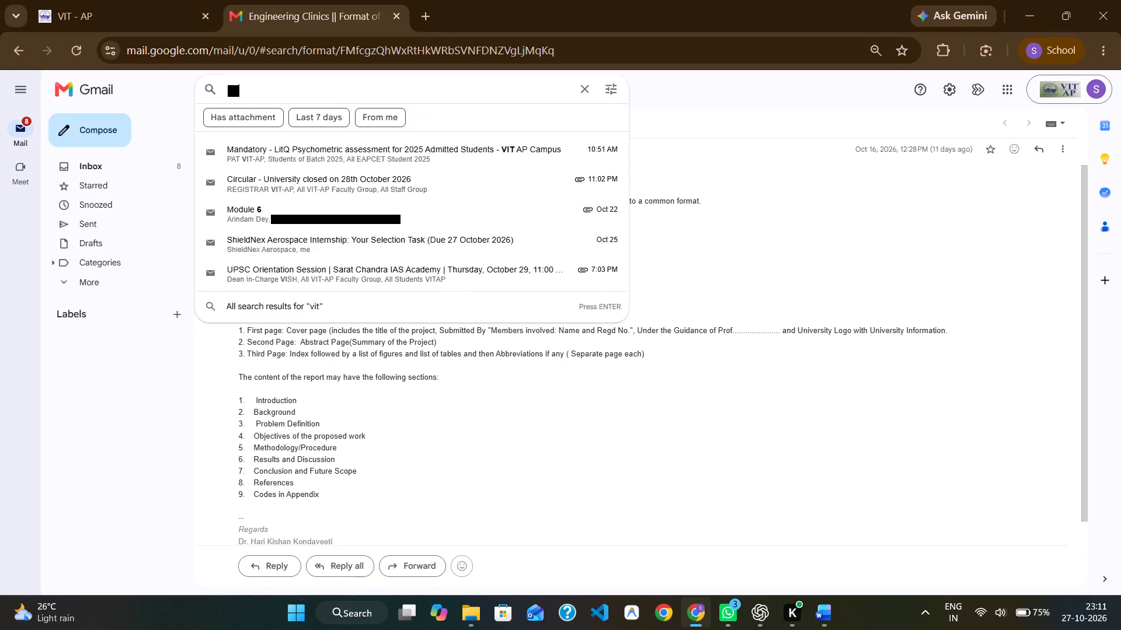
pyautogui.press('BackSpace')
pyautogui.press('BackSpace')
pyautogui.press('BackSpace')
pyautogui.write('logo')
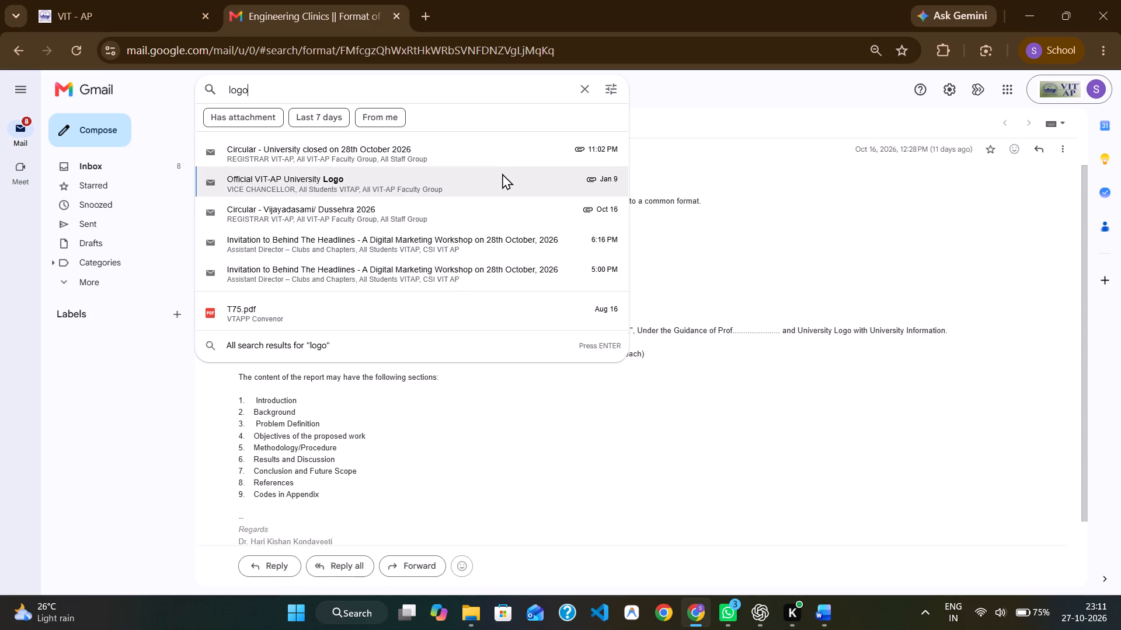
pyautogui.click(502, 174)
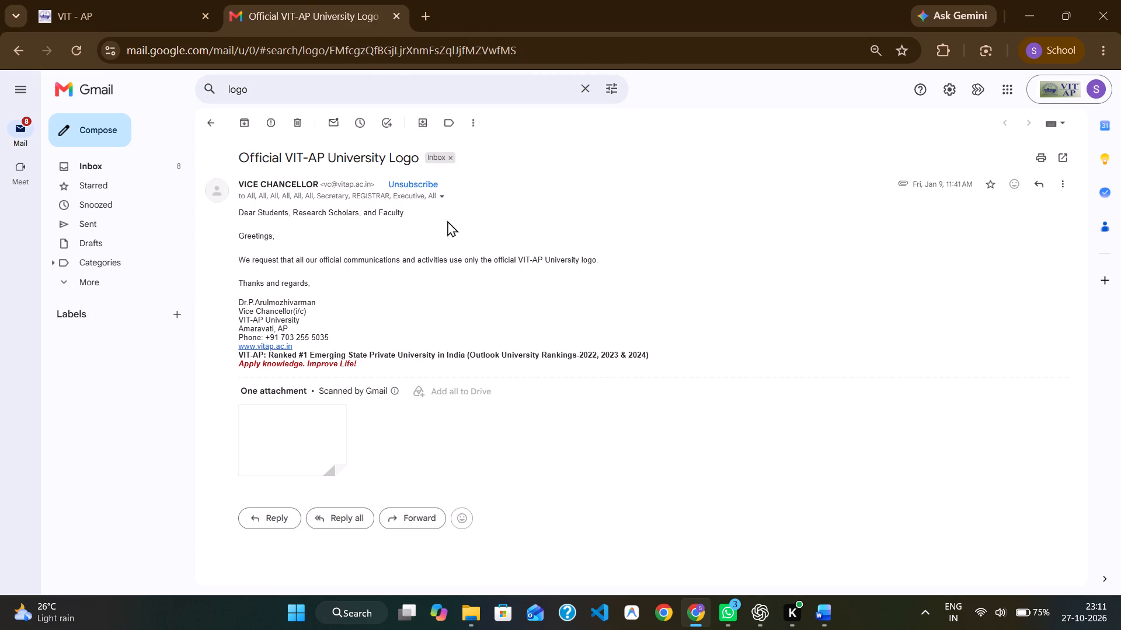
# Download the attached logo image "VIT-AP NEW LOGO PNG FORMAT.png" from the email.
pyautogui.scroll(-2, 405, 259)
pyautogui.click(314, 436)
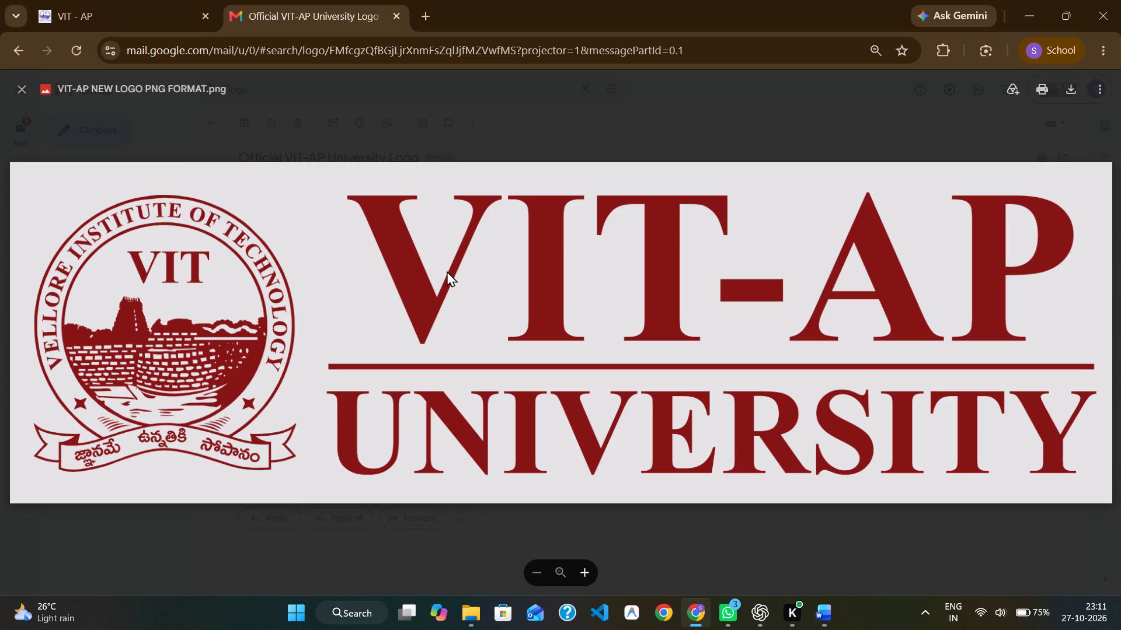
pyautogui.rightClick(447, 271)
pyautogui.rightClick(466, 287)
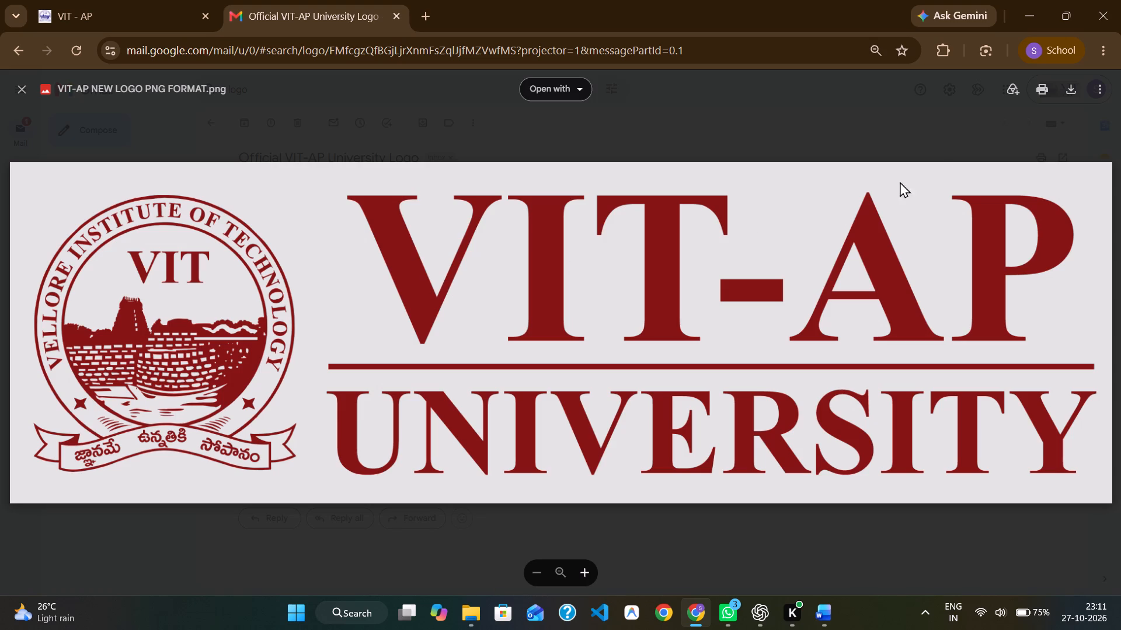
pyautogui.click(1075, 90)
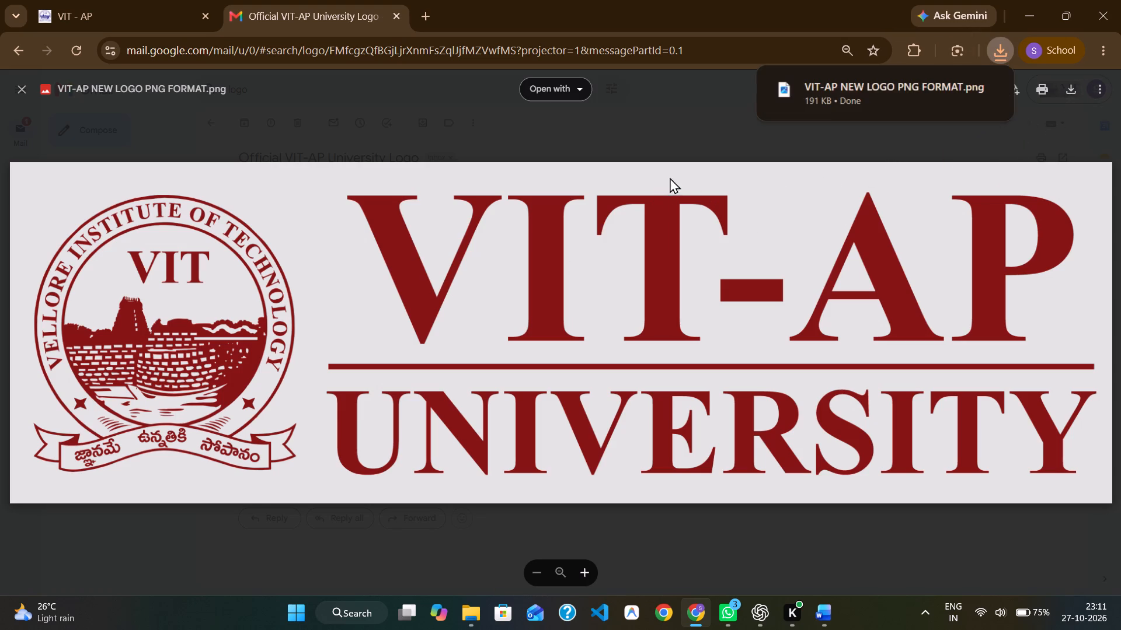
# Open the downloaded VIT-AP logo image in the image viewer.
pyautogui.click(859, 80)
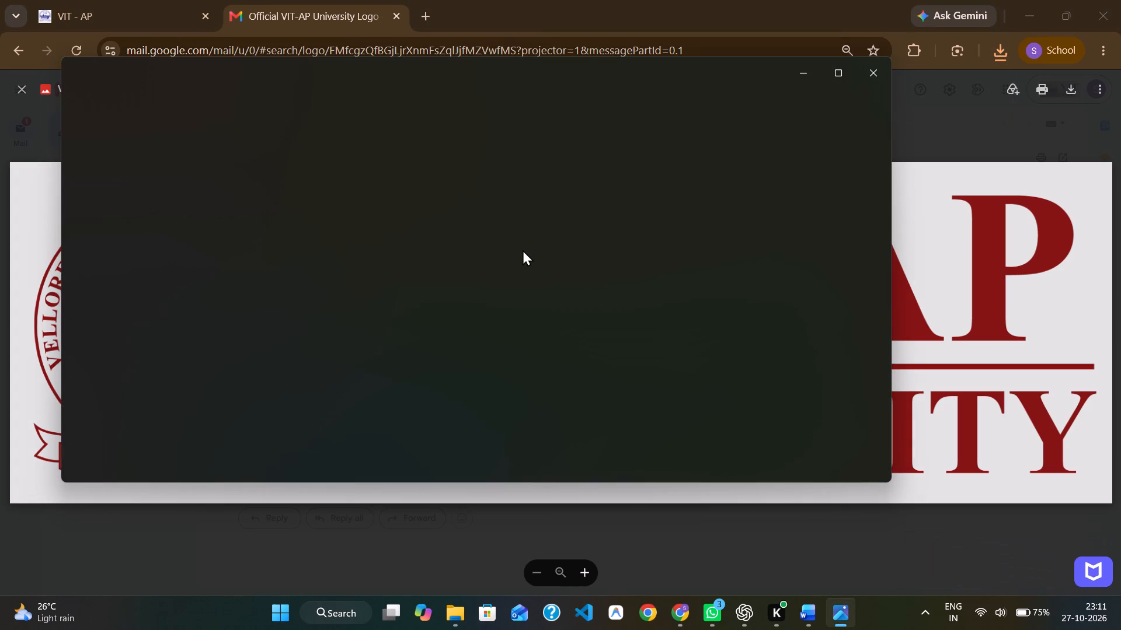
# Copy the VIT-AP University logo from Photos and, in Word, paste it over the cover page's "[Insert Official VIT-AP University Logo Here]" placeholder.
pyautogui.rightClick(515, 250)
pyautogui.click(539, 271)
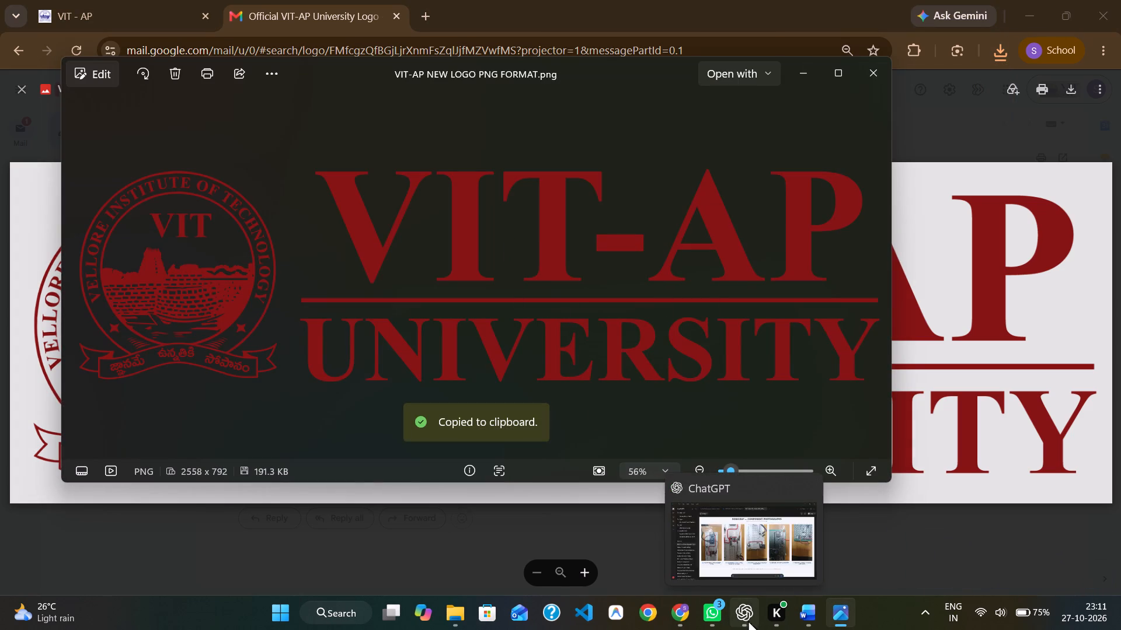
pyautogui.click(806, 620)
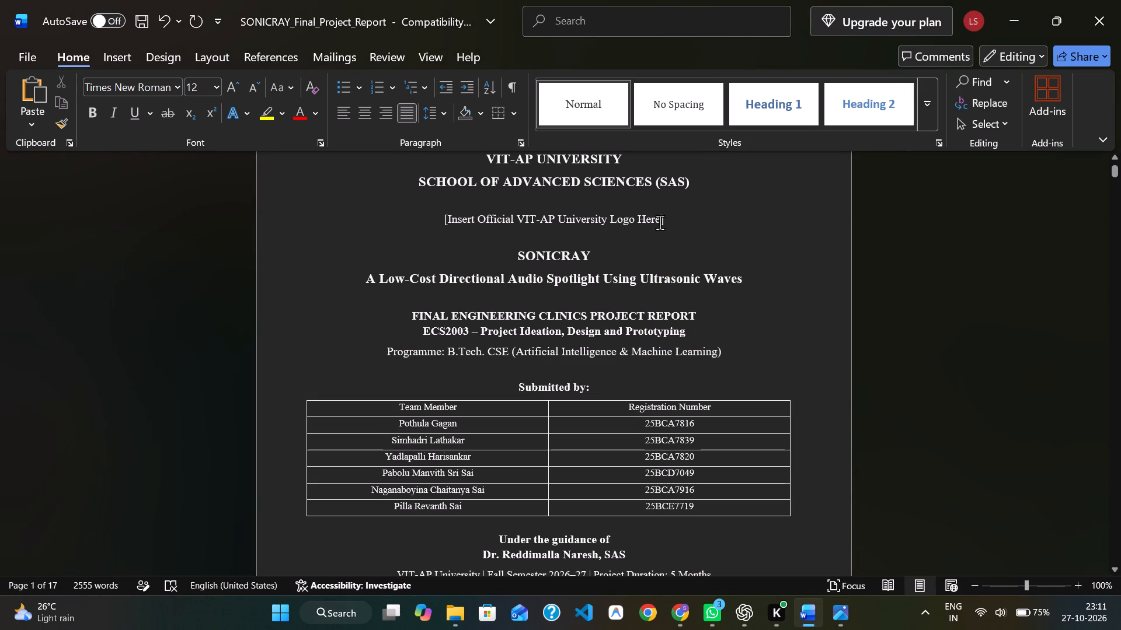
pyautogui.moveTo(666, 216); pyautogui.dragTo(422, 203)
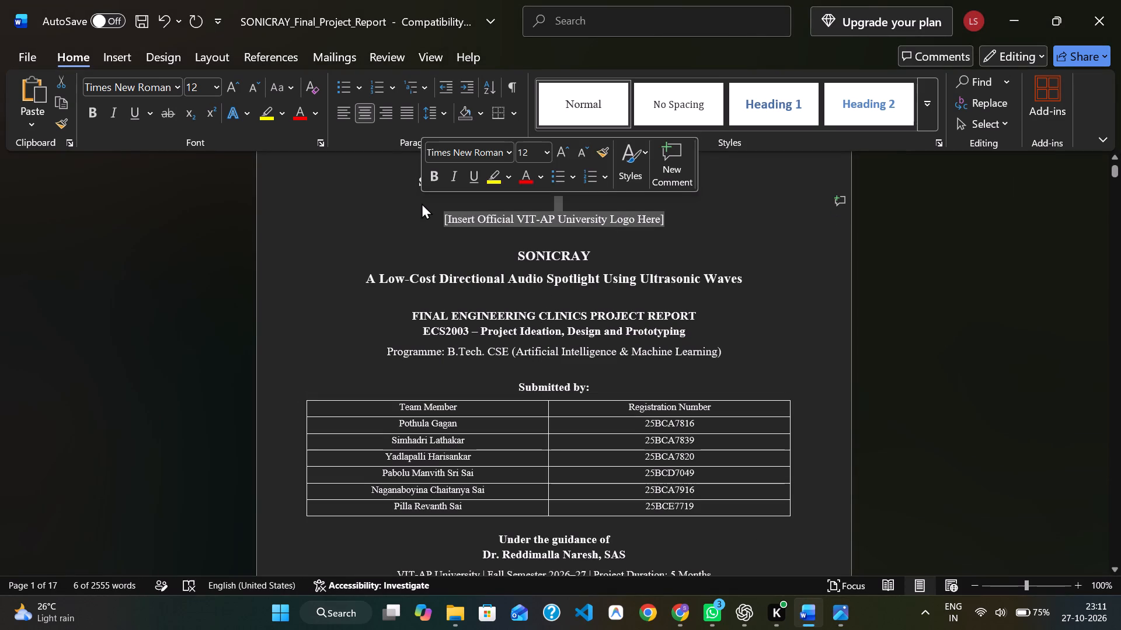
pyautogui.hotkey('ctrl', 'v')
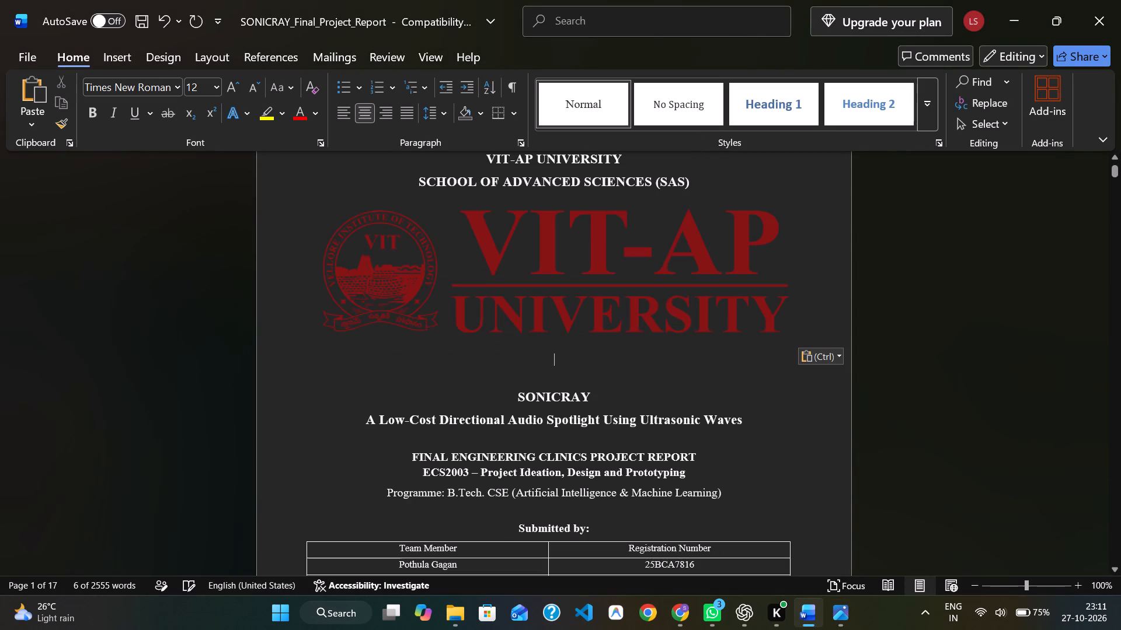
# Check the layout of the cover page around the inserted university logo.
pyautogui.scroll(-19, 501, 276)
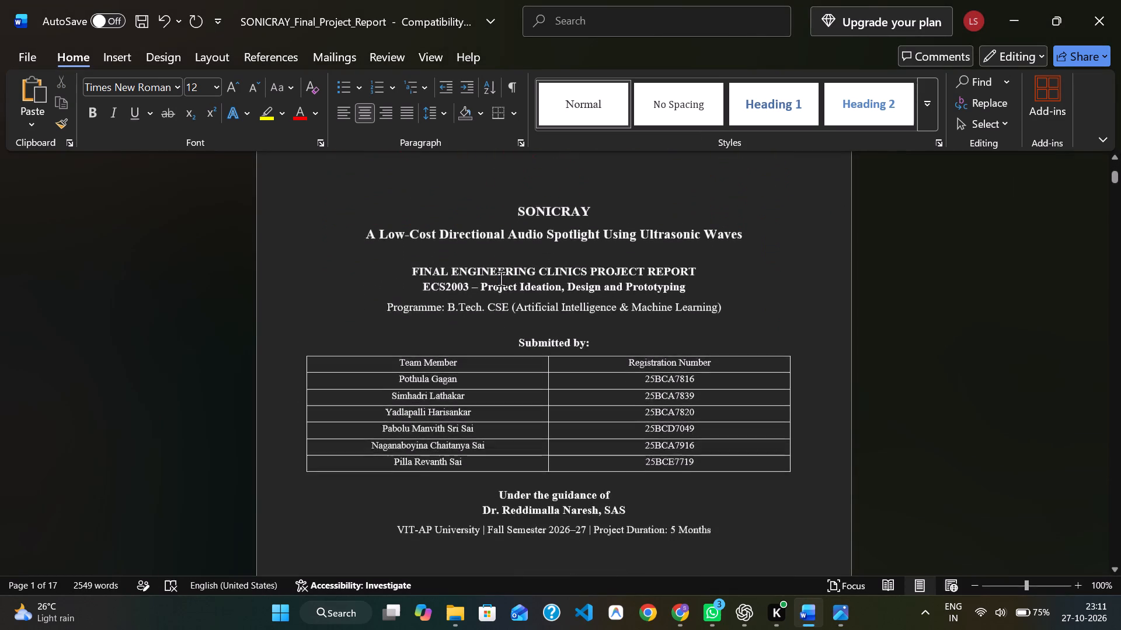
pyautogui.scroll(-3, 501, 278)
pyautogui.scroll(11, 502, 279)
pyautogui.scroll(13, 504, 277)
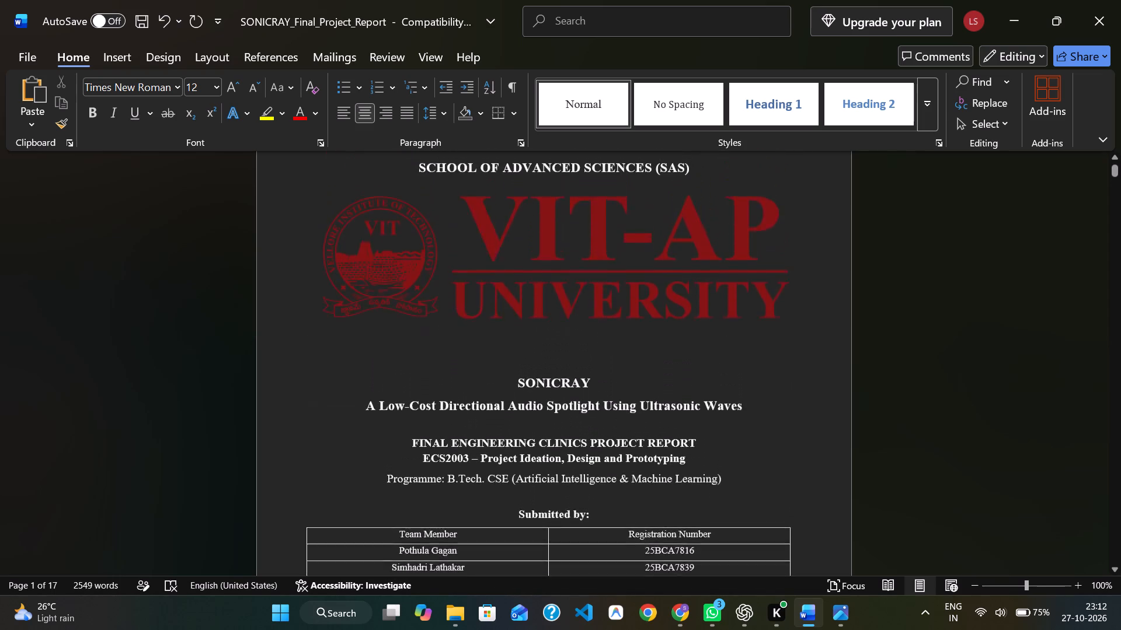
pyautogui.scroll(5, 507, 270)
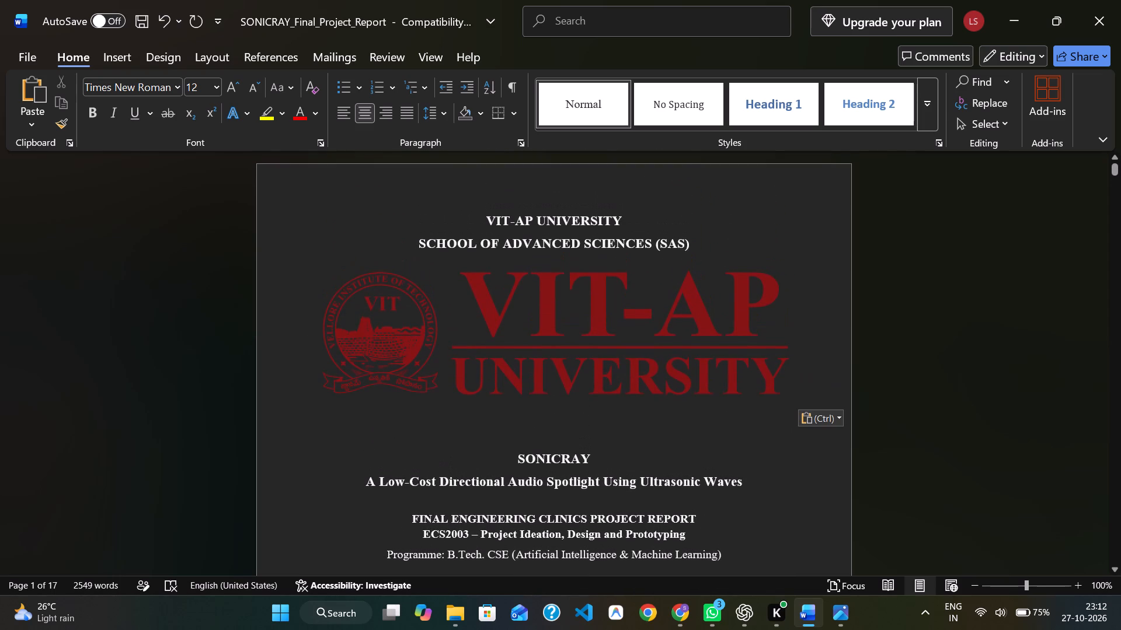
pyautogui.scroll(5, 509, 268)
# Look through the cover, abstract and table of contents pages to work out the page number of the List of Figures.
pyautogui.scroll(-14, 507, 269)
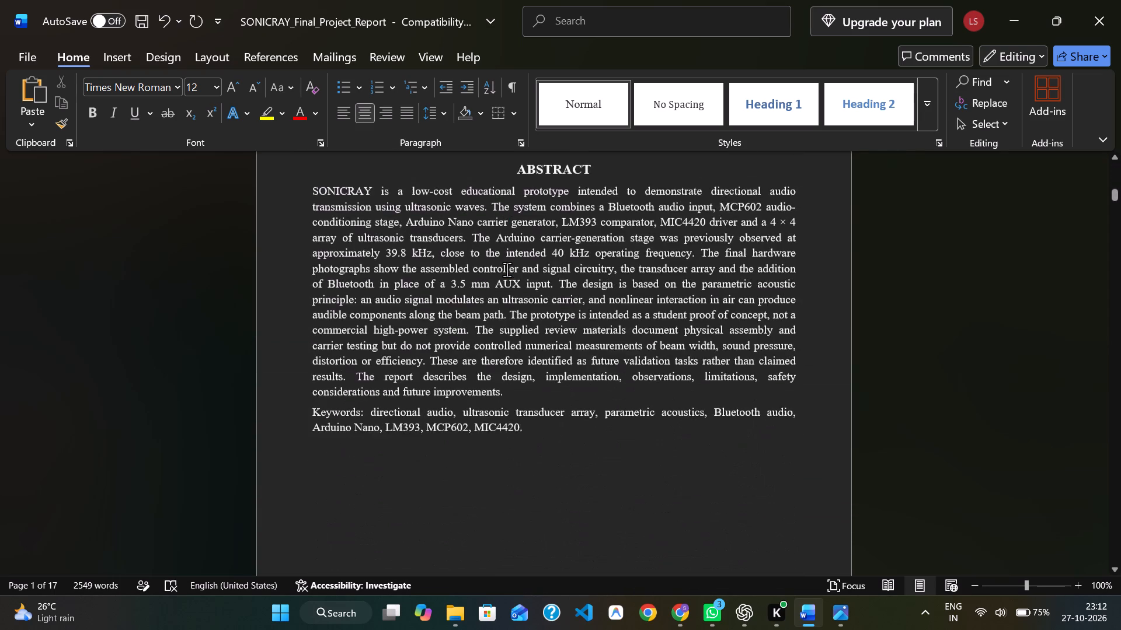
pyautogui.scroll(-6, 507, 269)
pyautogui.scroll(1, 507, 269)
pyautogui.scroll(-1, 507, 269)
pyautogui.scroll(1, 507, 269)
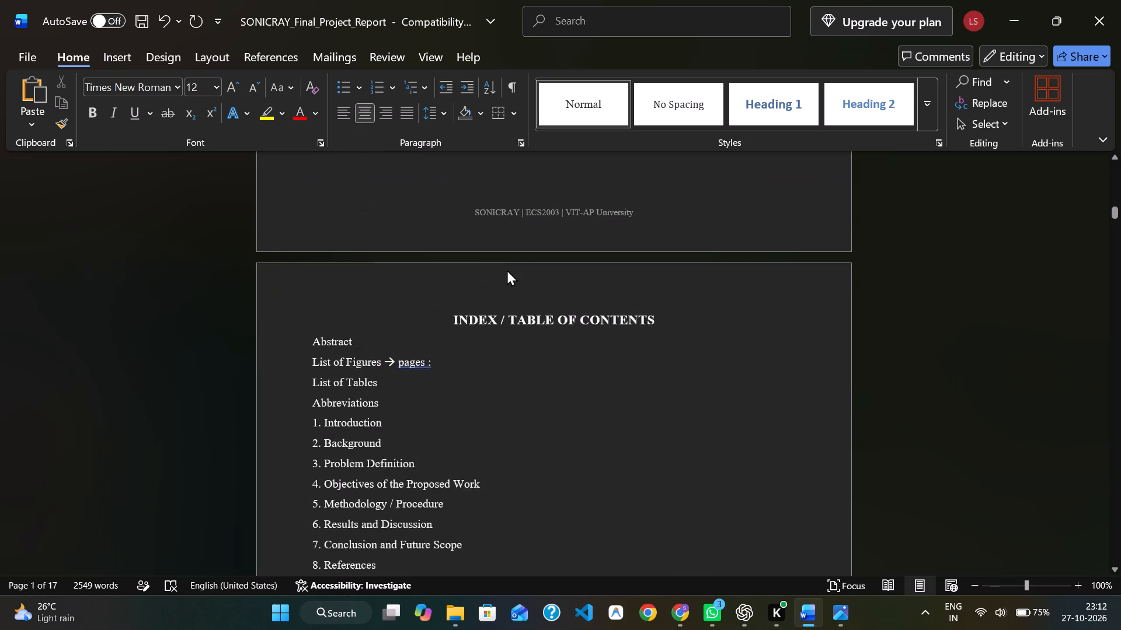
pyautogui.scroll(-1, 506, 387)
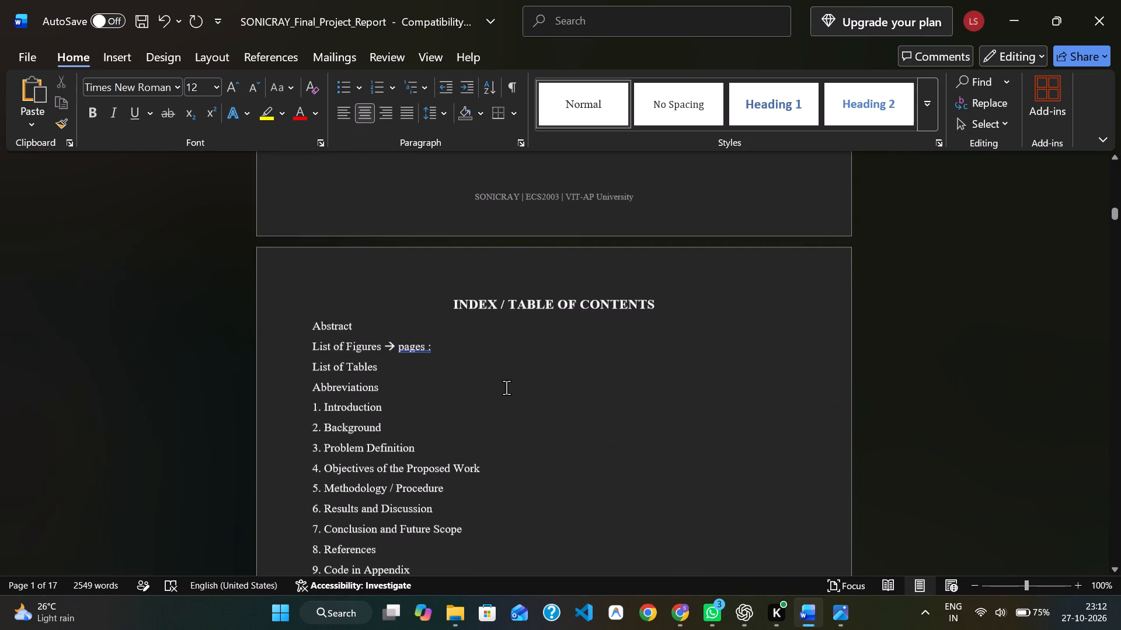
pyautogui.click(506, 387)
pyautogui.scroll(-10, 506, 387)
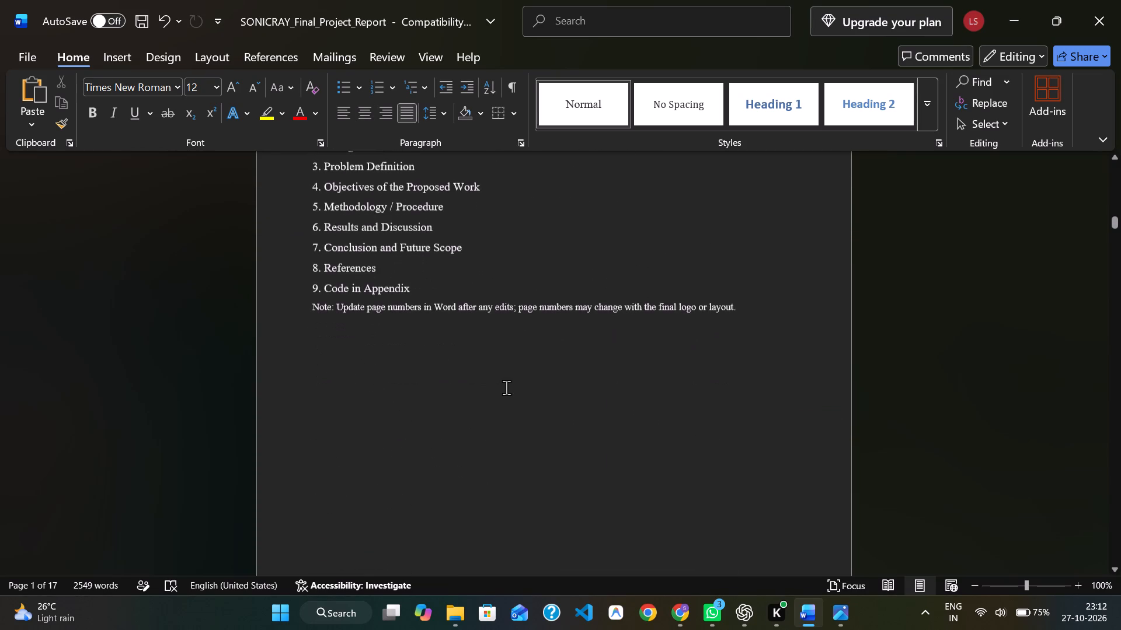
pyautogui.scroll(-5, 506, 387)
pyautogui.scroll(4, 506, 387)
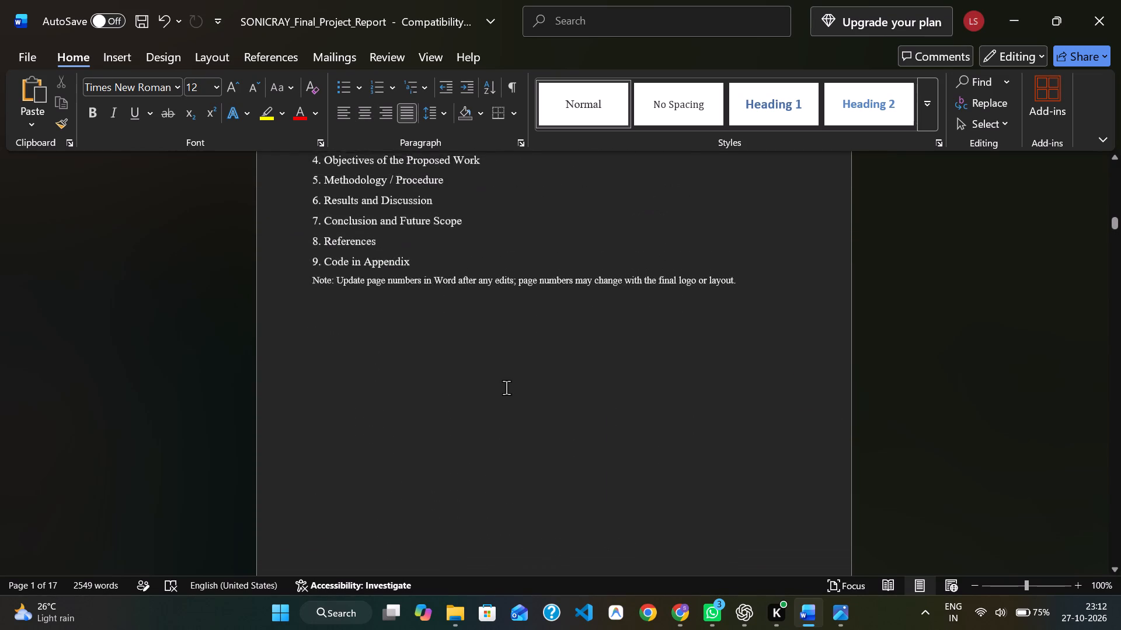
pyautogui.scroll(2, 506, 387)
pyautogui.click(450, 336)
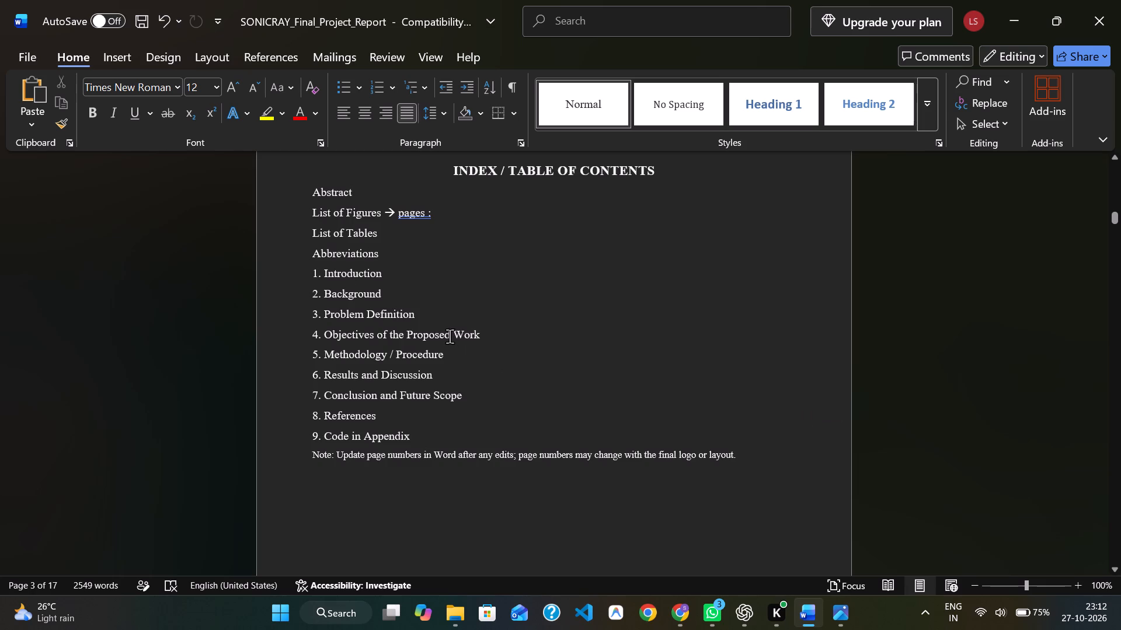
pyautogui.scroll(13, 450, 336)
pyautogui.scroll(-6, 450, 336)
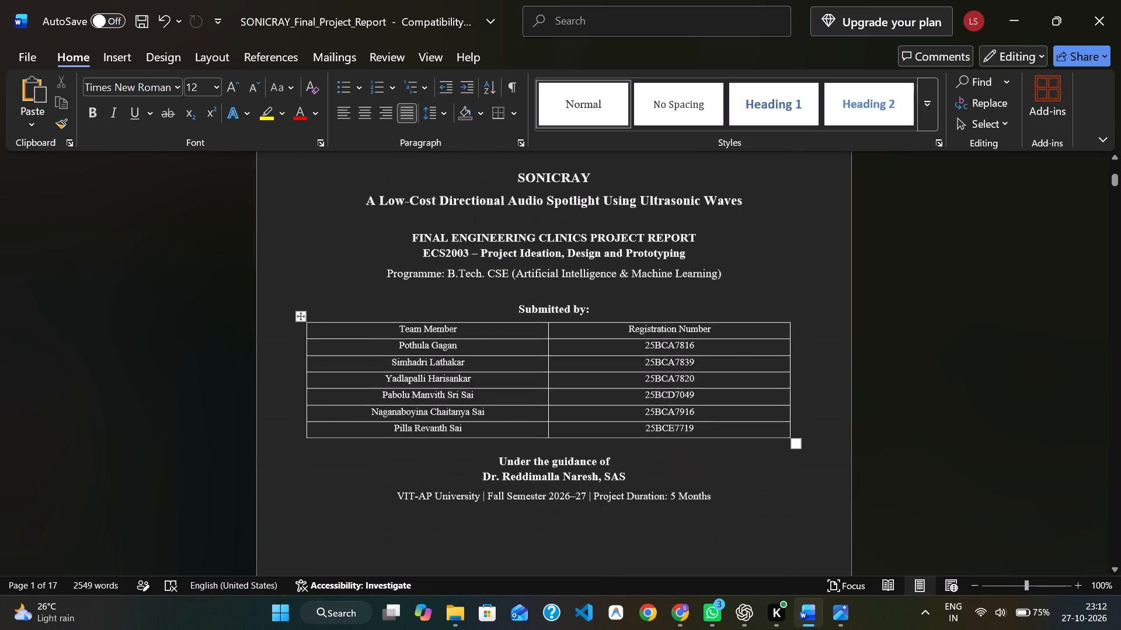
pyautogui.scroll(-5, 450, 336)
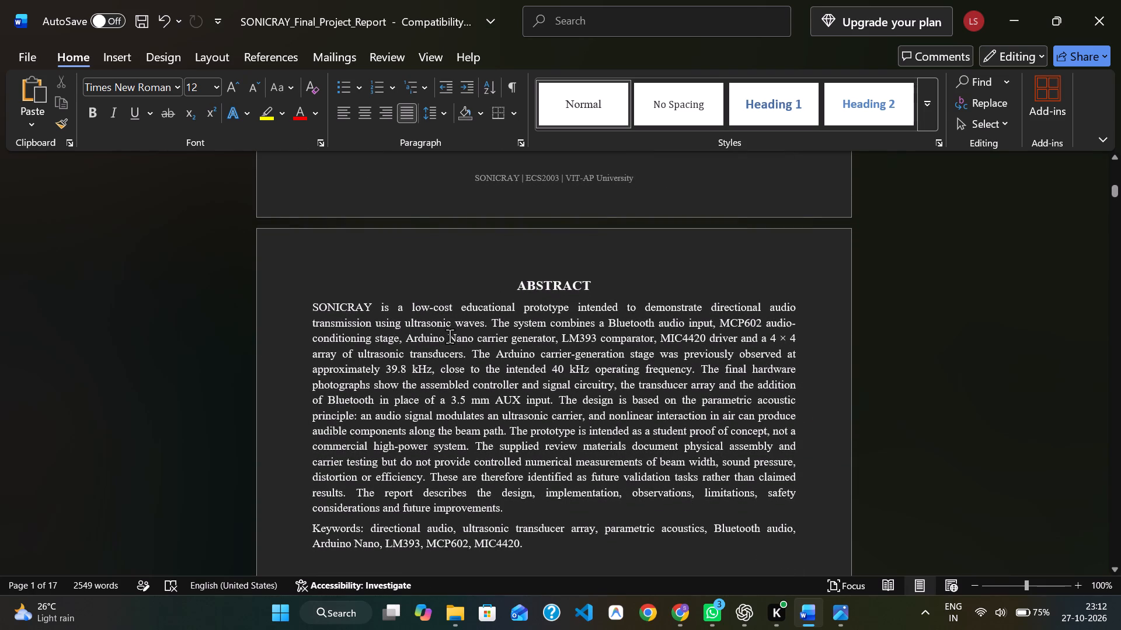
pyautogui.scroll(-11, 450, 336)
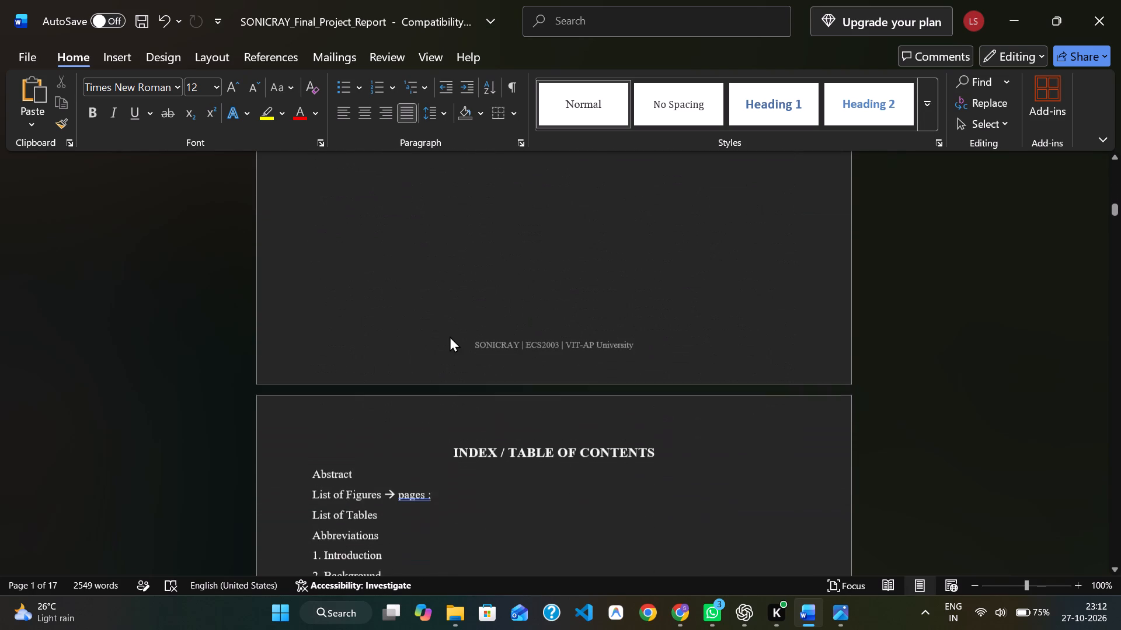
pyautogui.scroll(-10, 450, 336)
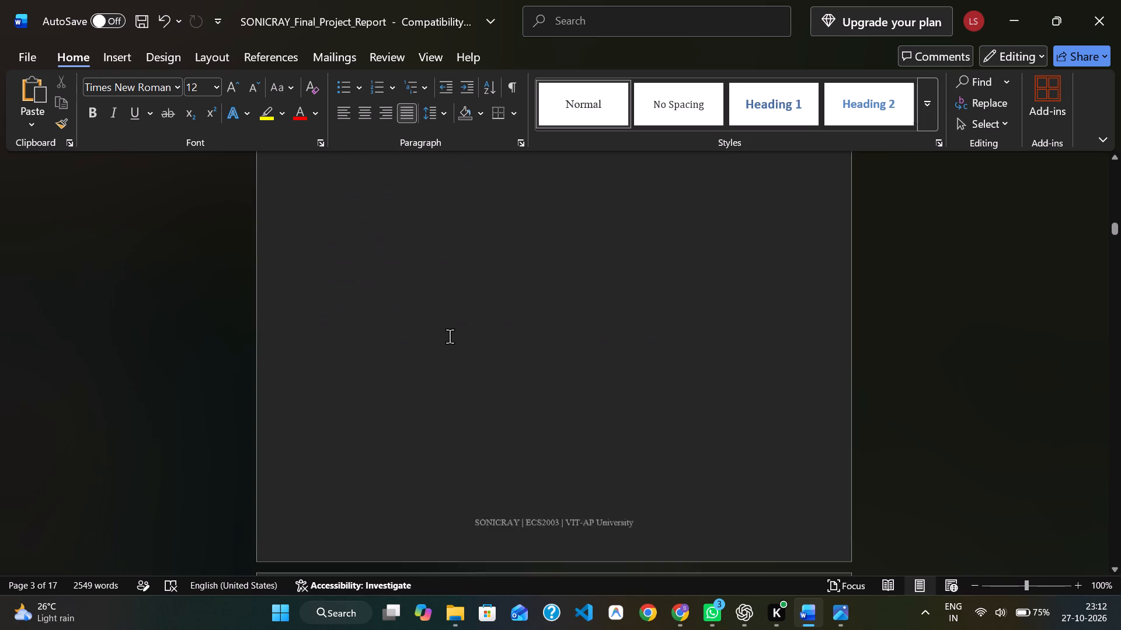
pyautogui.scroll(-3, 450, 336)
pyautogui.scroll(1, 450, 336)
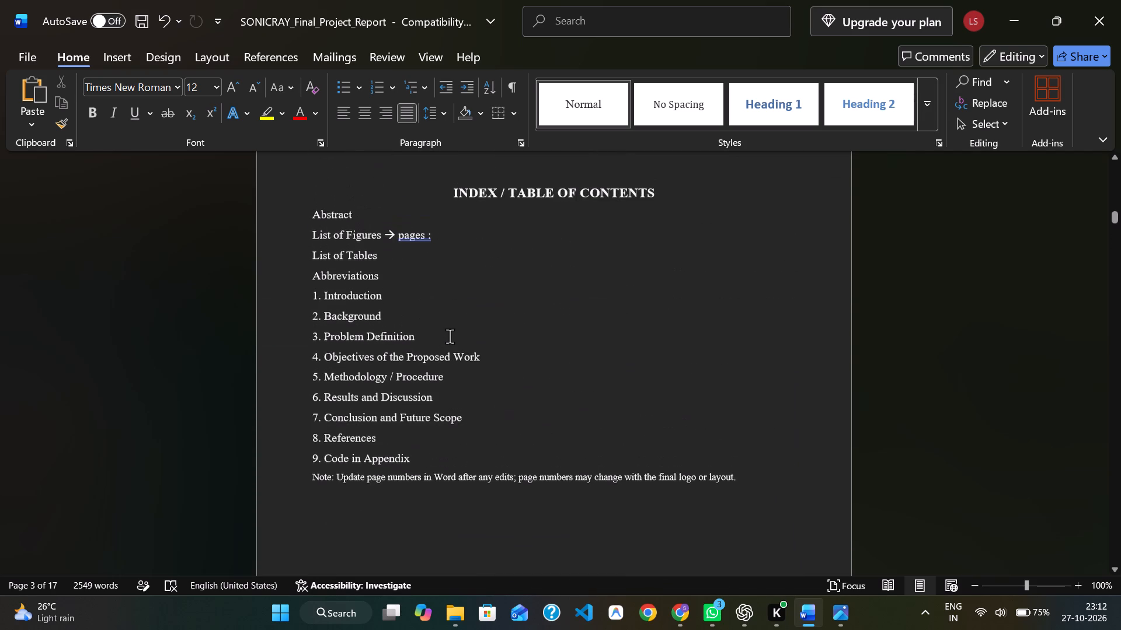
# Complete the List of Figures entry in the table of contents so it reads "page number : 4" after the arrow.
pyautogui.click(456, 242)
pyautogui.press('space')
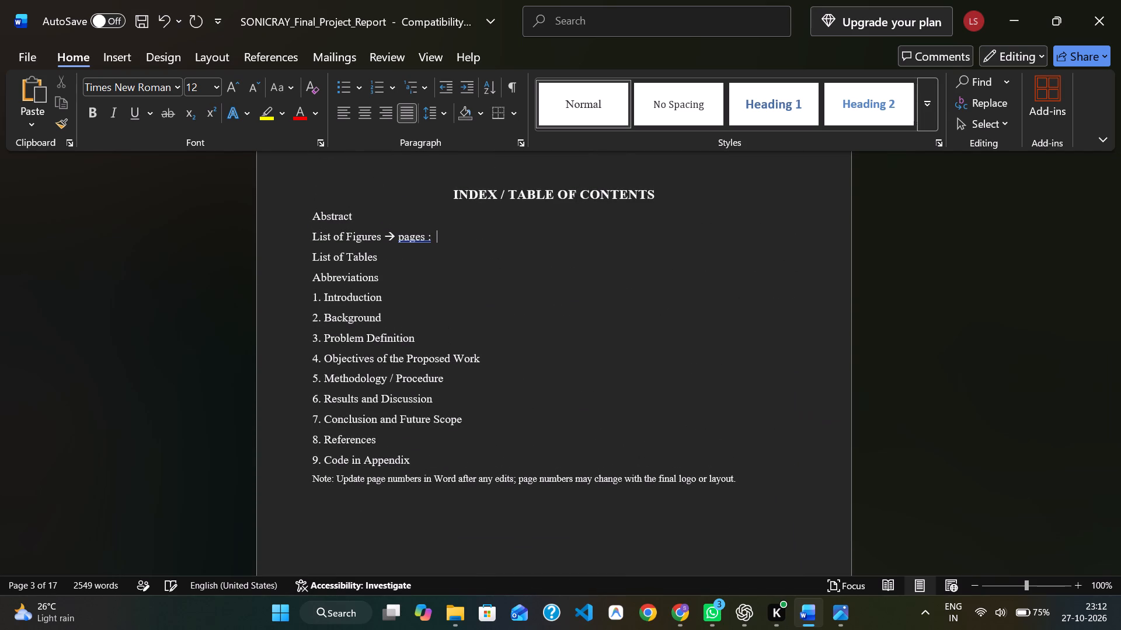
pyautogui.press('4')
pyautogui.press('Left')
pyautogui.press('Left')
pyautogui.press('Left')
pyautogui.press('Left')
pyautogui.press('Left')
pyautogui.press('BackSpace')
pyautogui.press('space')
pyautogui.press('n')
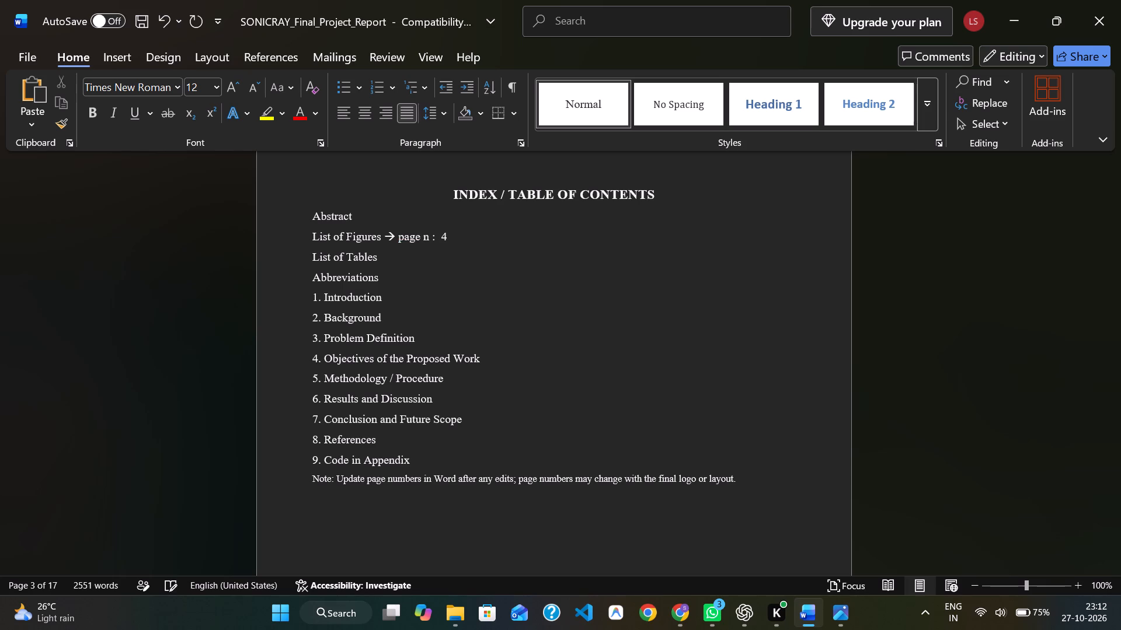
pyautogui.write('umber')
# Add an arrow followed by "page number : " after the List of Tables entry in the table of contents.
pyautogui.press('Down')
pyautogui.press('space')
pyautogui.write('--')
pyautogui.write('>')
pyautogui.press('space')
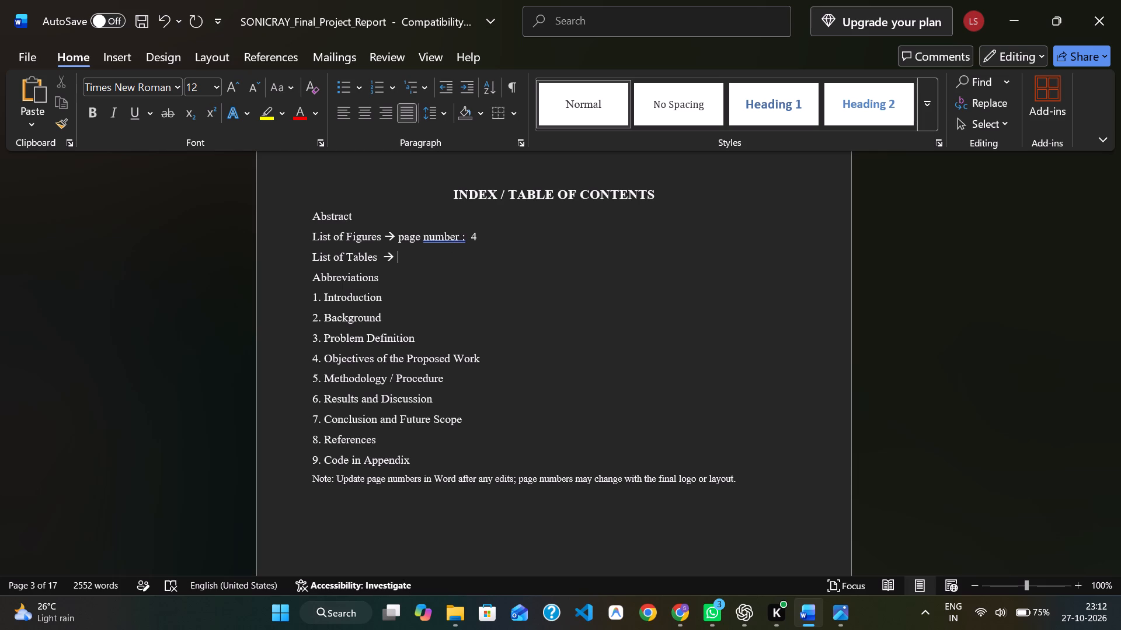
pyautogui.write('page number')
pyautogui.press('space')
pyautogui.write(':')
pyautogui.press('space')
# Find the List of Tables page in the report and check which page number it is on.
pyautogui.hscroll(1, 456, 242)
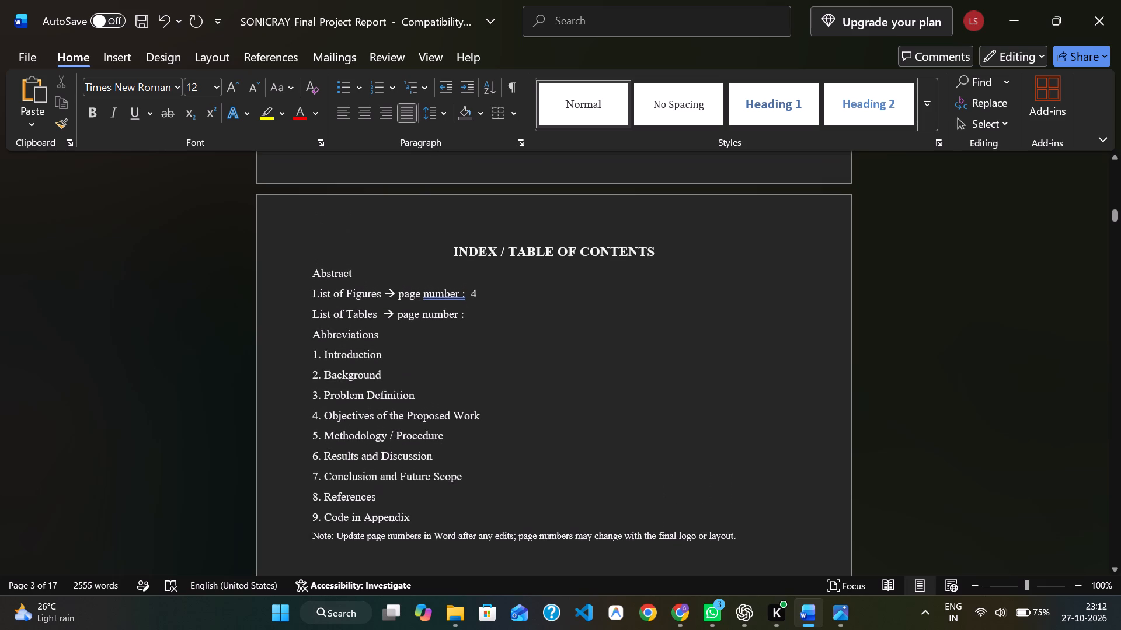
pyautogui.hscroll(1, 456, 242)
pyautogui.scroll(3, 456, 242)
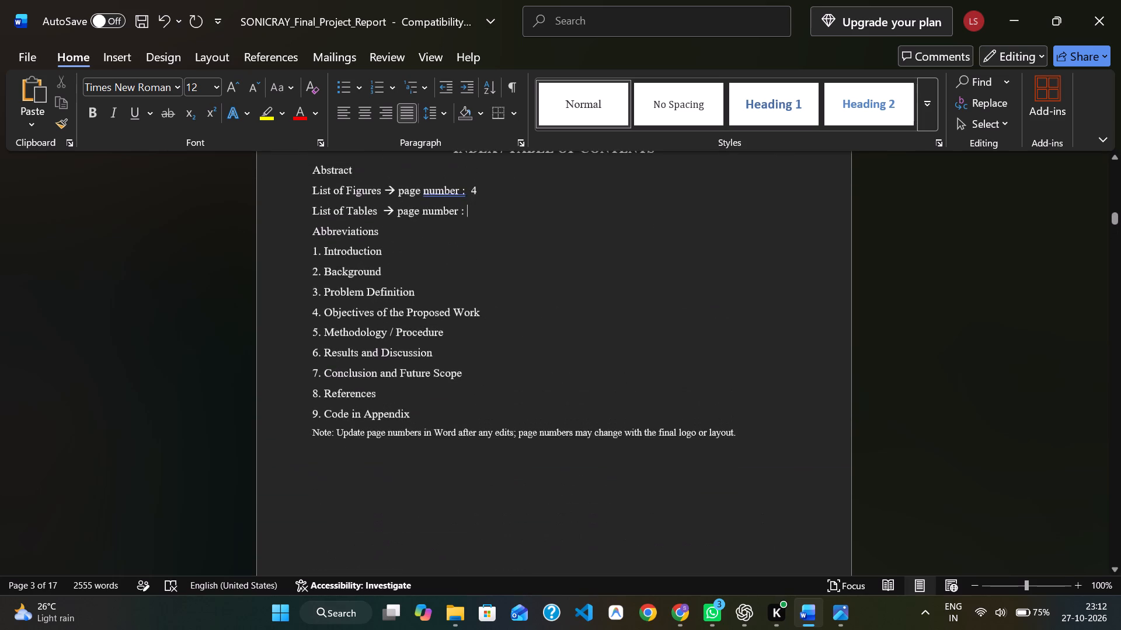
pyautogui.scroll(-20, 456, 242)
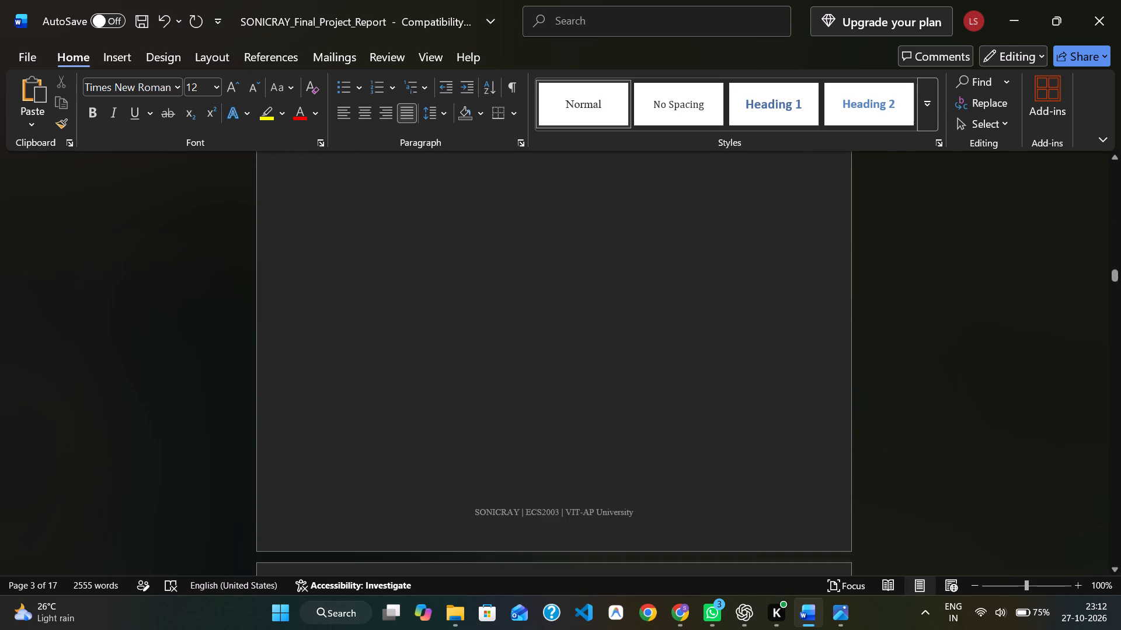
pyautogui.scroll(16, 456, 242)
pyautogui.scroll(-2, 456, 242)
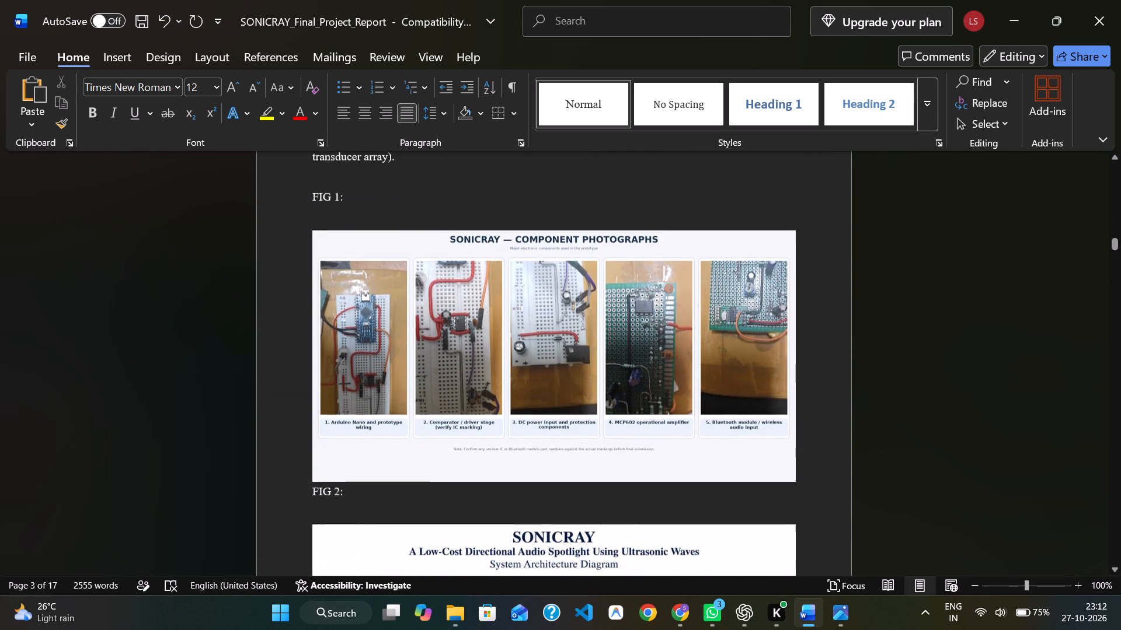
pyautogui.scroll(-6, 456, 242)
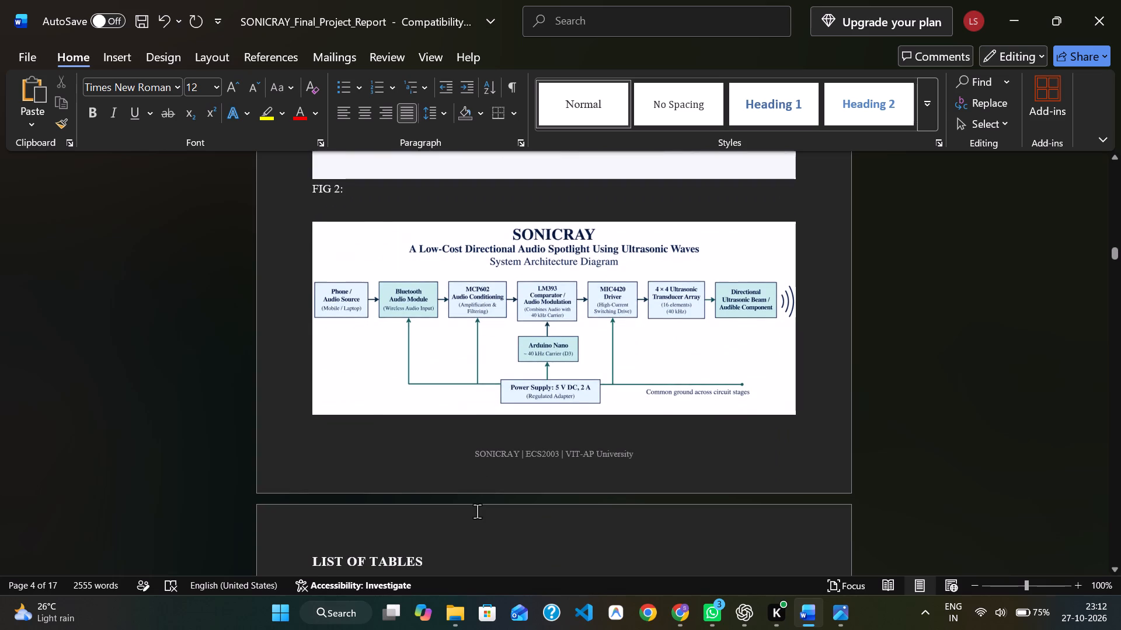
pyautogui.click(477, 511)
pyautogui.scroll(-8, 477, 511)
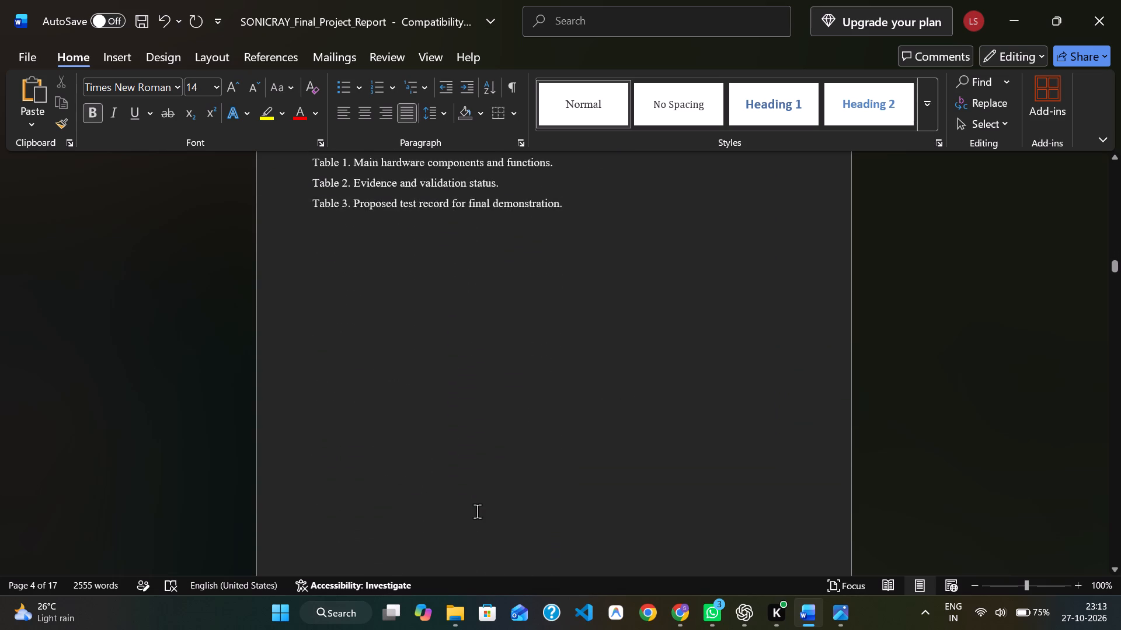
pyautogui.scroll(-1, 477, 511)
pyautogui.rightClick(477, 511)
pyautogui.click(391, 386)
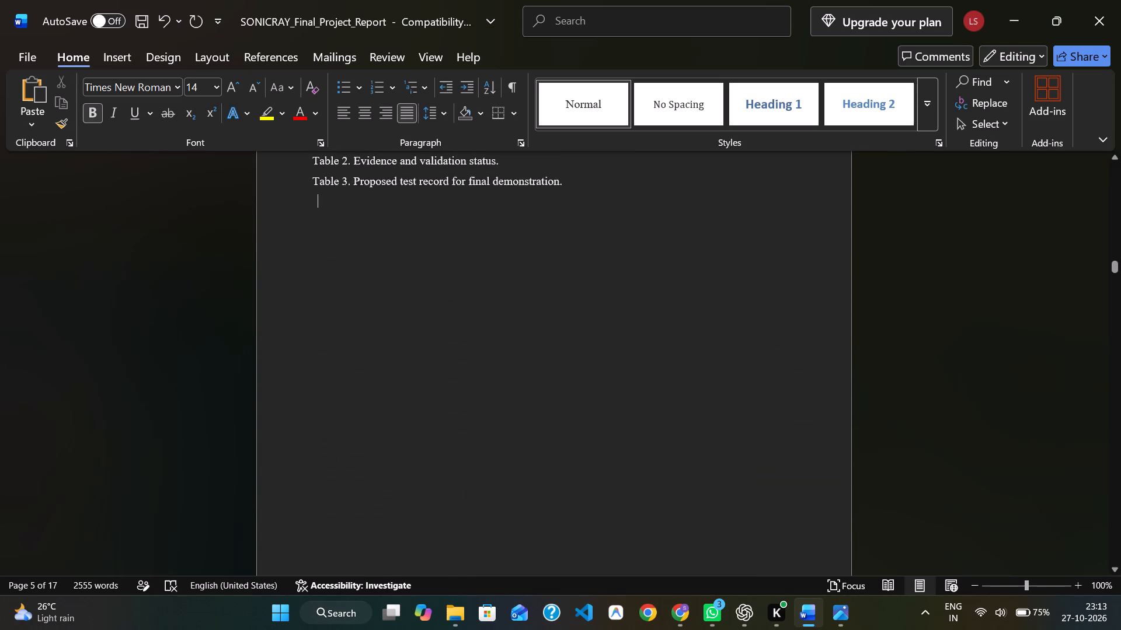
pyautogui.scroll(17, 391, 386)
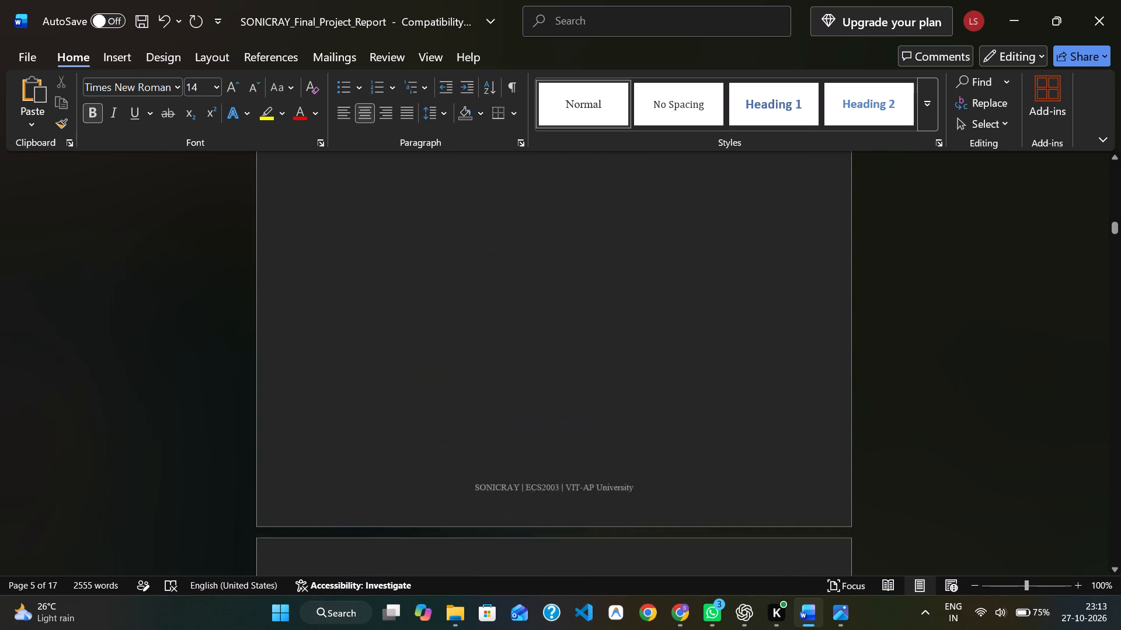
pyautogui.scroll(5, 391, 386)
pyautogui.scroll(-4, 391, 386)
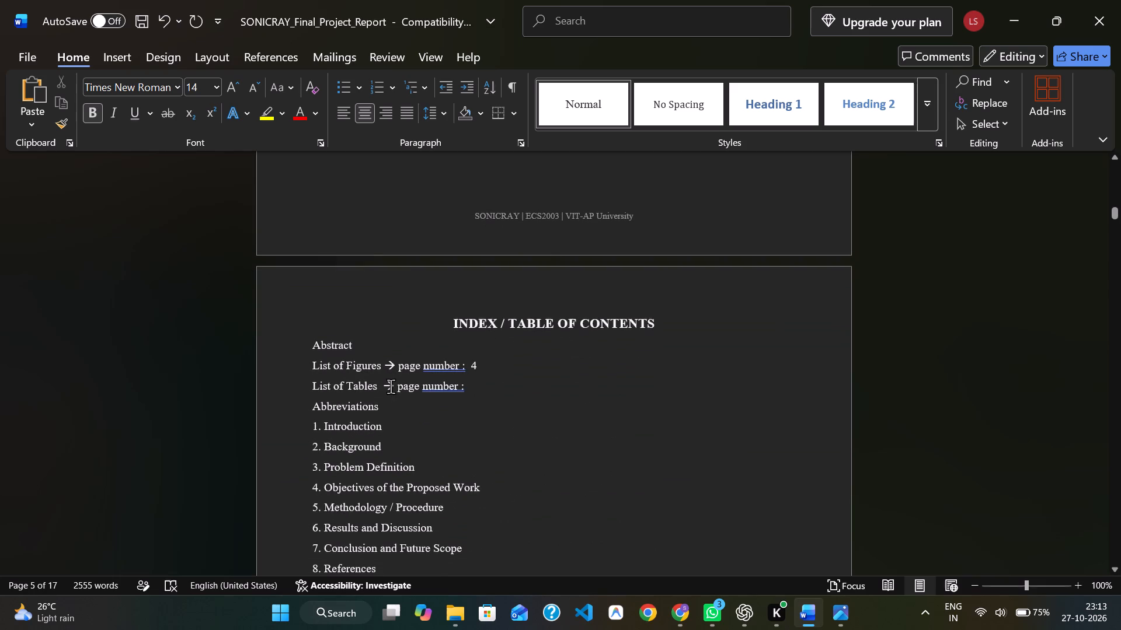
# Enter 5 as the page number of the List of Tables entry in the table of contents.
pyautogui.click(488, 394)
pyautogui.press('space')
pyautogui.write('5')
pyautogui.press('space')
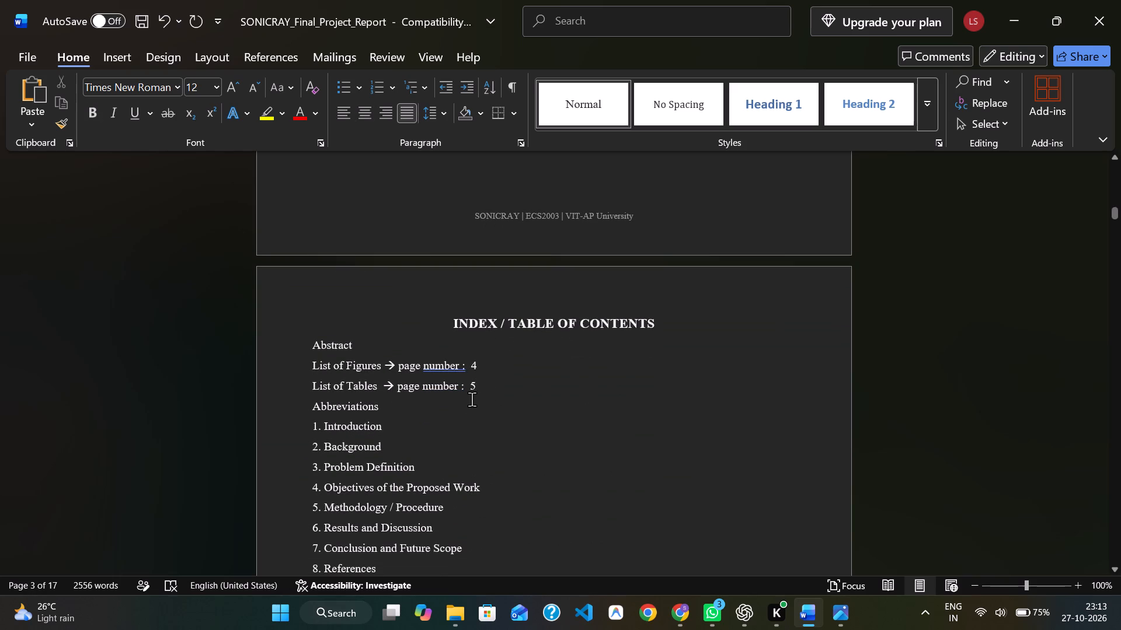
# Add an arrow followed by "page number : " after the Abbreviations entry in the table of contents.
pyautogui.press('Down')
pyautogui.press('space')
pyautogui.write('-->')
pyautogui.press('space')
pyautogui.write('page number :')
pyautogui.press('space')
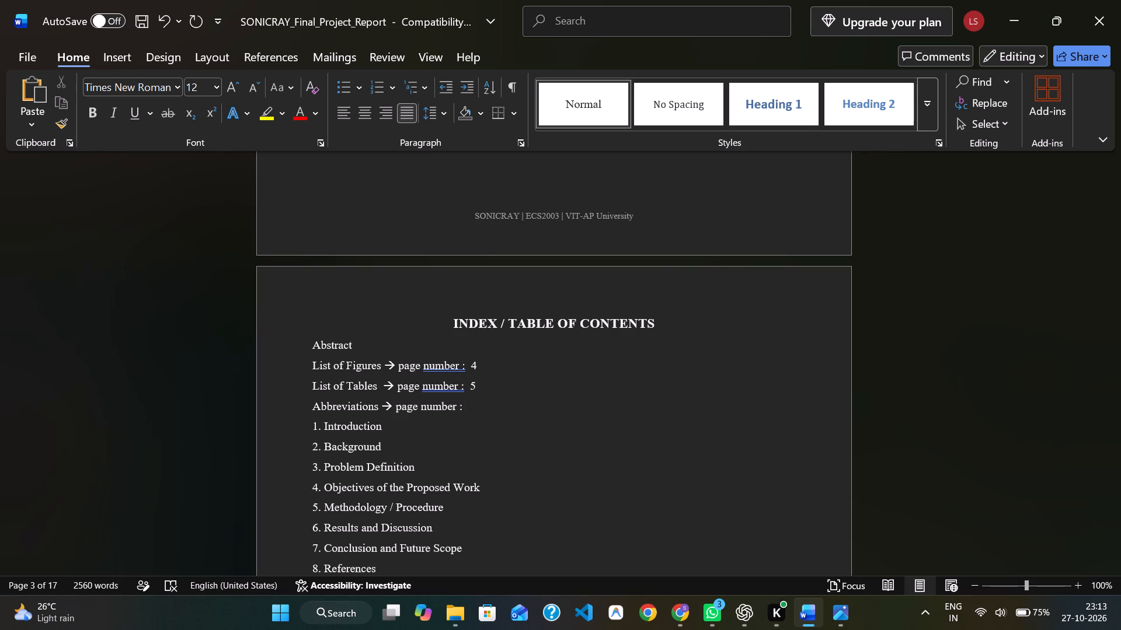
# Find the Abbreviations page in the report and check which page number it is on.
pyautogui.scroll(-4, 472, 399)
pyautogui.scroll(1, 472, 399)
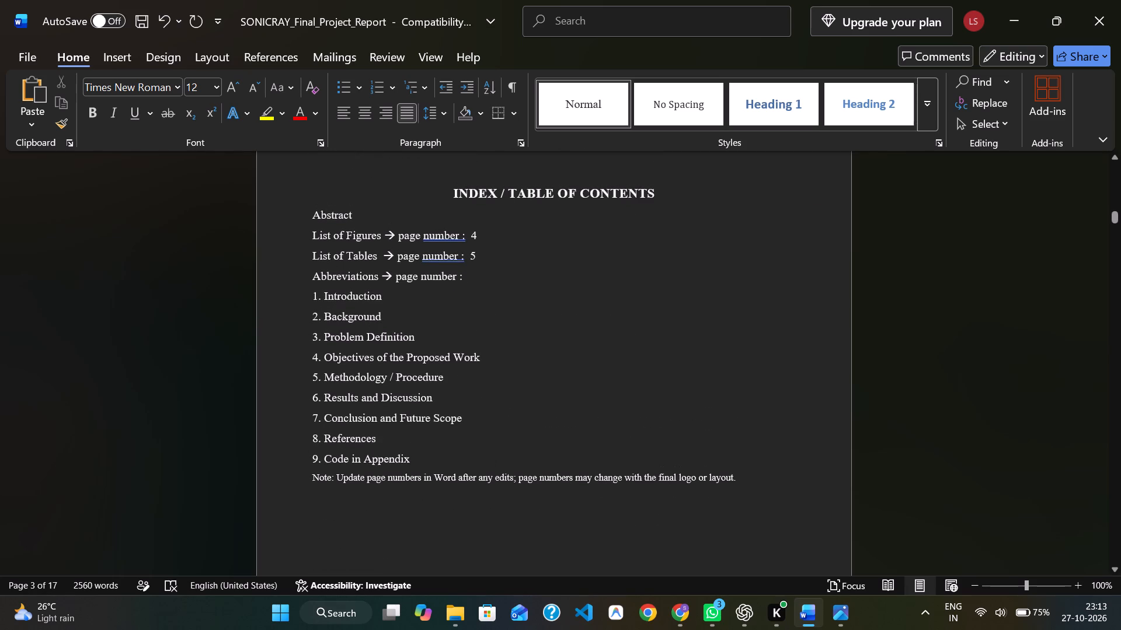
pyautogui.scroll(-20, 472, 399)
pyautogui.scroll(-3, 472, 399)
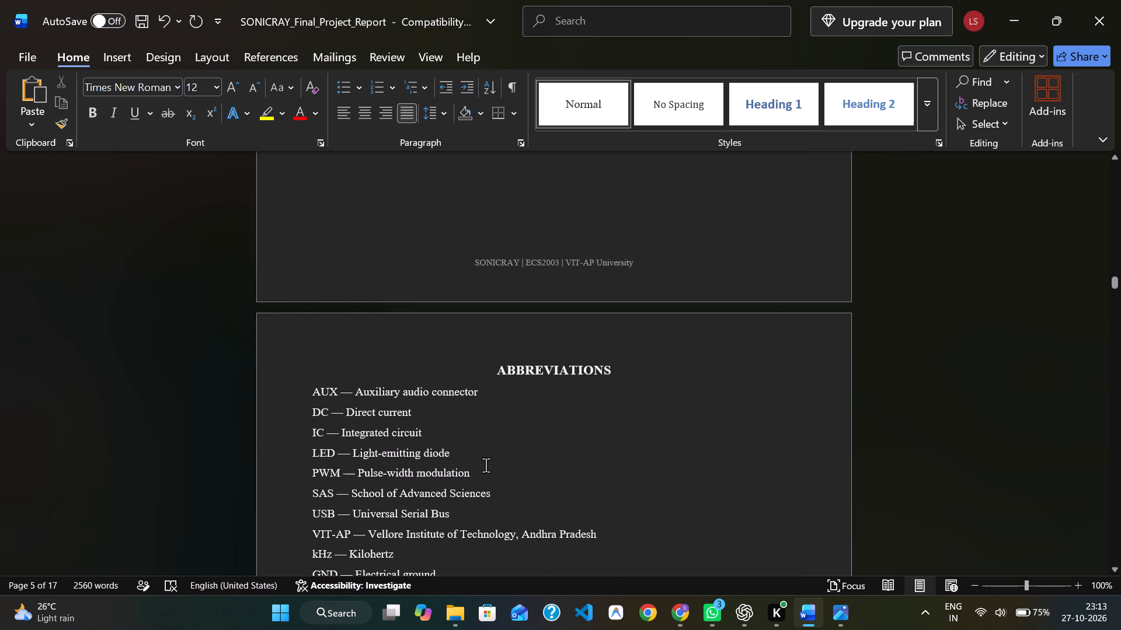
pyautogui.click(486, 465)
pyautogui.scroll(-2, 486, 465)
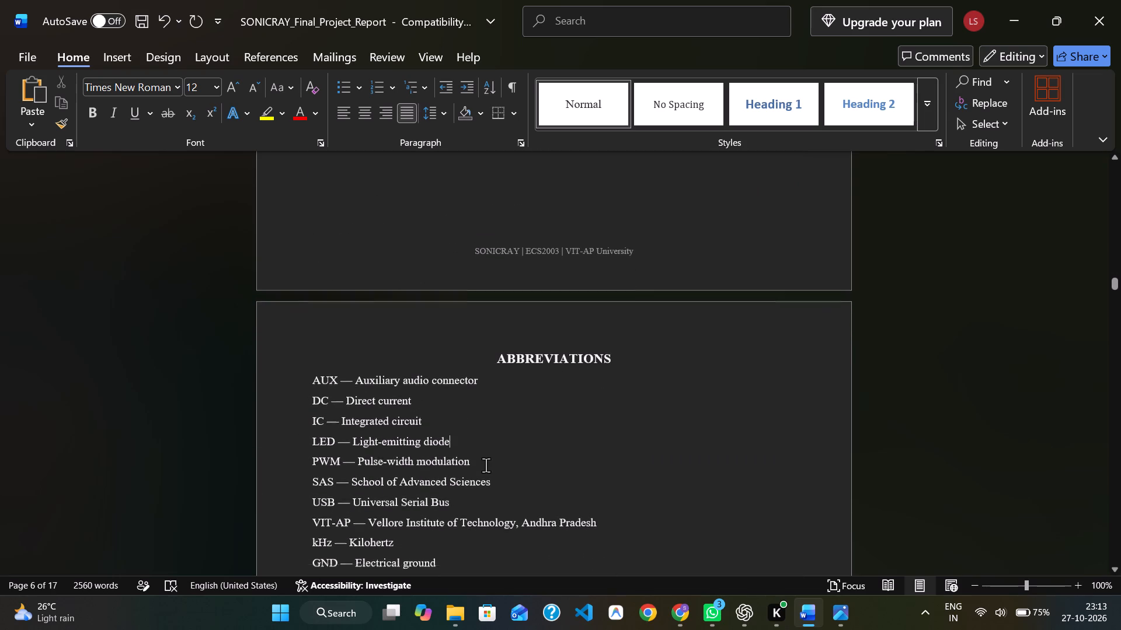
pyautogui.scroll(-4, 486, 465)
pyautogui.scroll(20, 486, 465)
pyautogui.scroll(4, 486, 465)
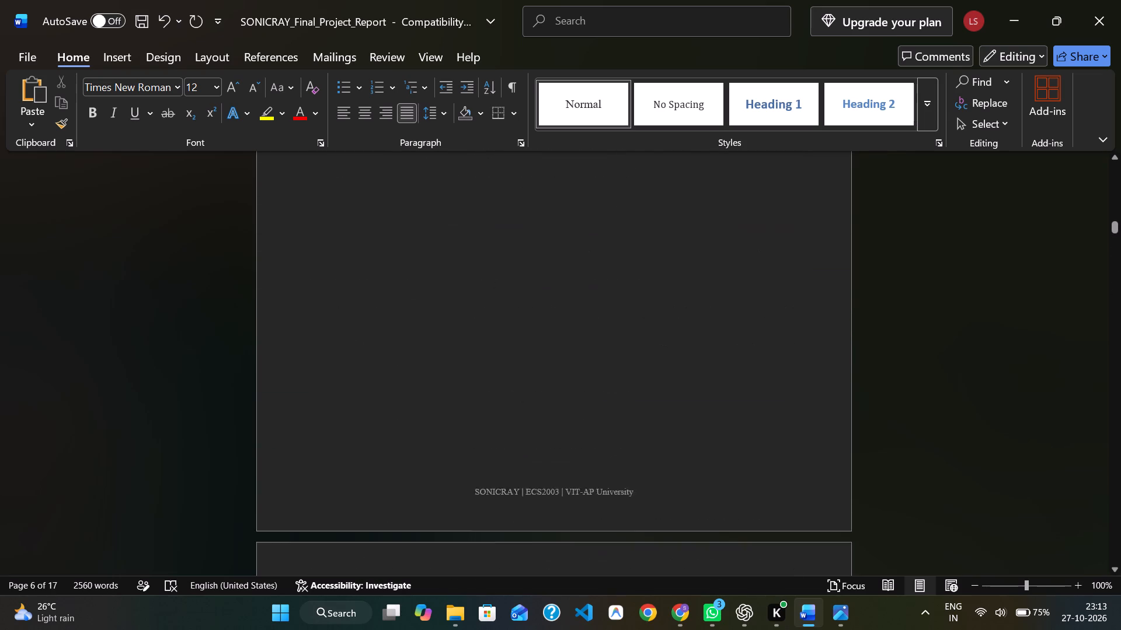
pyautogui.scroll(-5, 486, 465)
# Enter 6 as the page number of the Abbreviations entry in the table of contents.
pyautogui.scroll(13, 486, 465)
pyautogui.scroll(1, 478, 257)
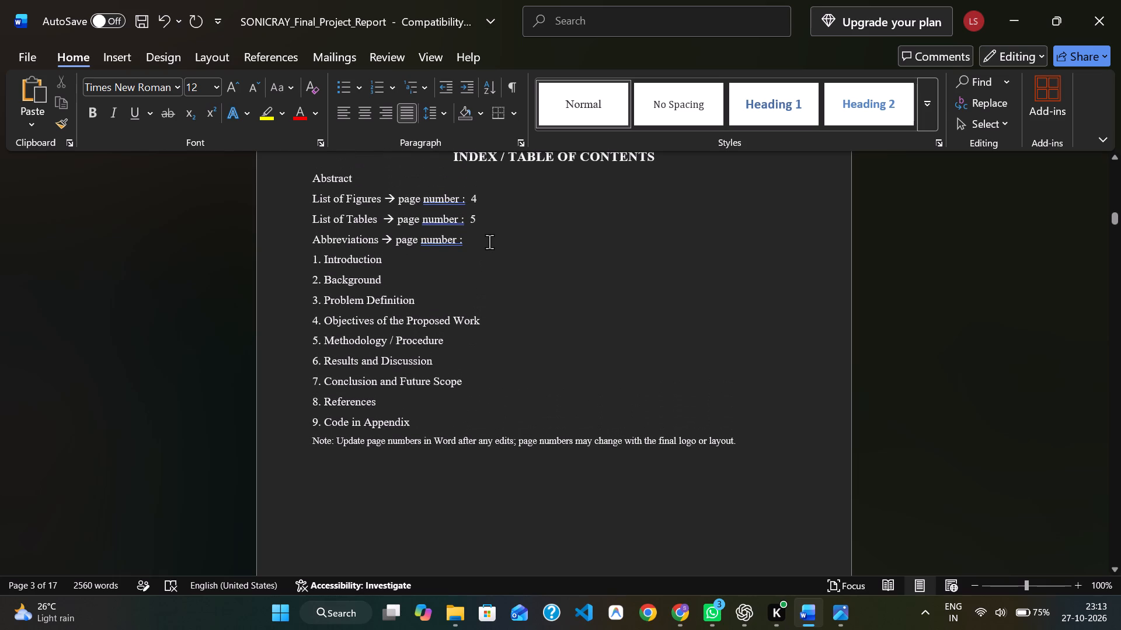
pyautogui.click(489, 242)
pyautogui.press('space')
pyautogui.press('6')
# Add an arrow followed by "page number : " after the Introduction entry in the table of contents.
pyautogui.press('Up')
pyautogui.press('Down')
pyautogui.press('Down')
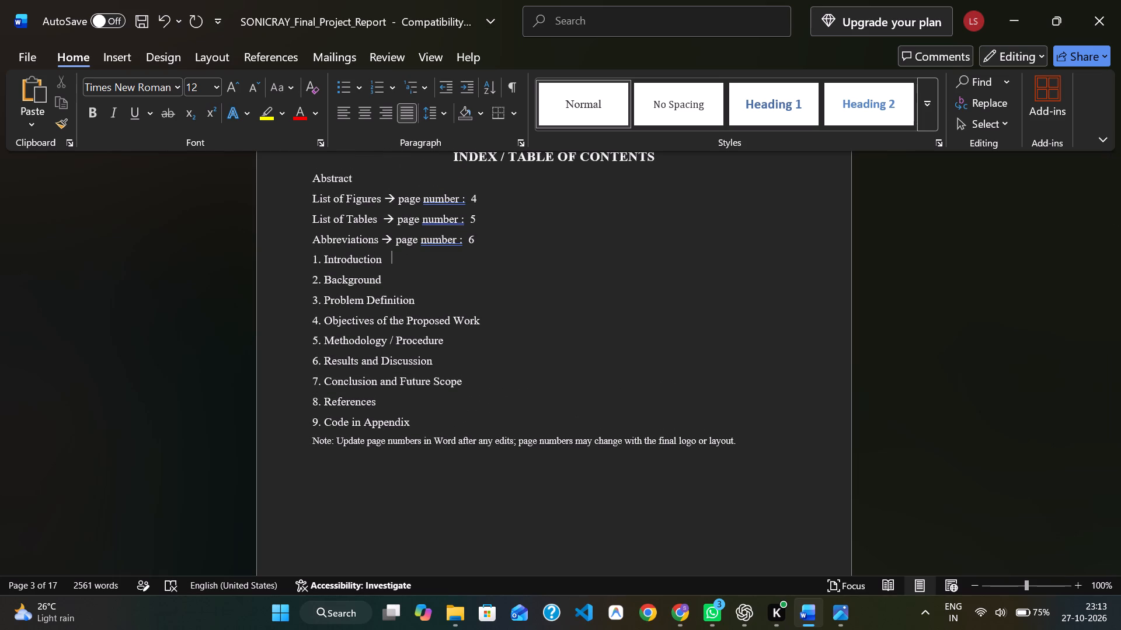
pyautogui.press('space')
pyautogui.write('-->')
pyautogui.press('space')
pyautogui.write('page')
pyautogui.press('space')
pyautogui.write('number :')
pyautogui.press('space')
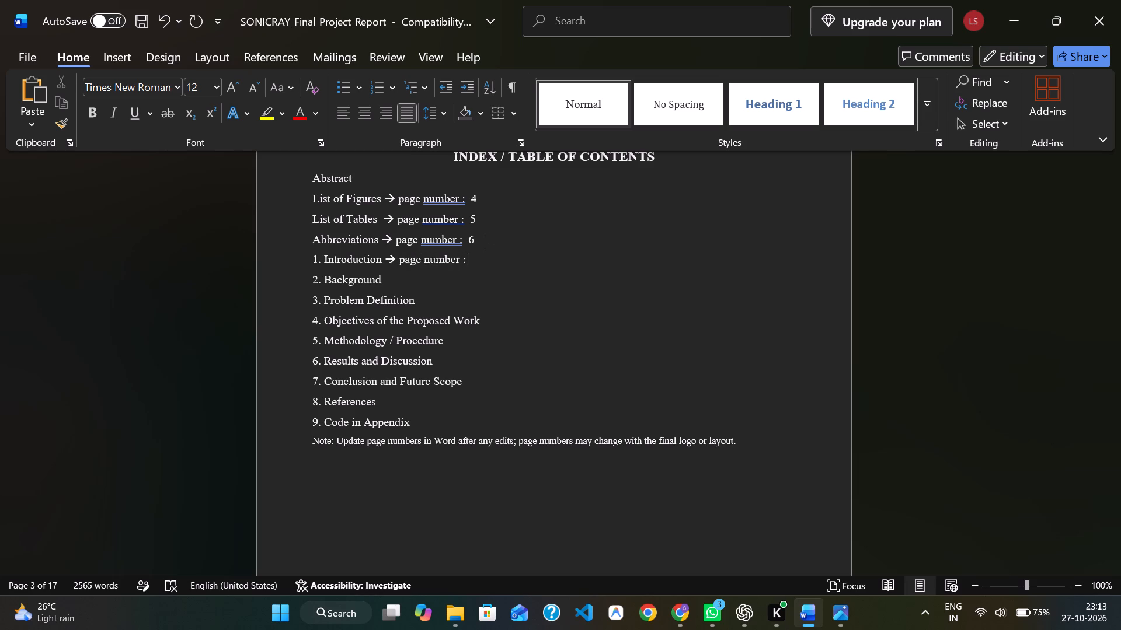
# Look through the report's opening pages to work out which page the Introduction section is on.
pyautogui.scroll(-20, 489, 242)
pyautogui.scroll(-16, 489, 242)
pyautogui.scroll(2, 489, 242)
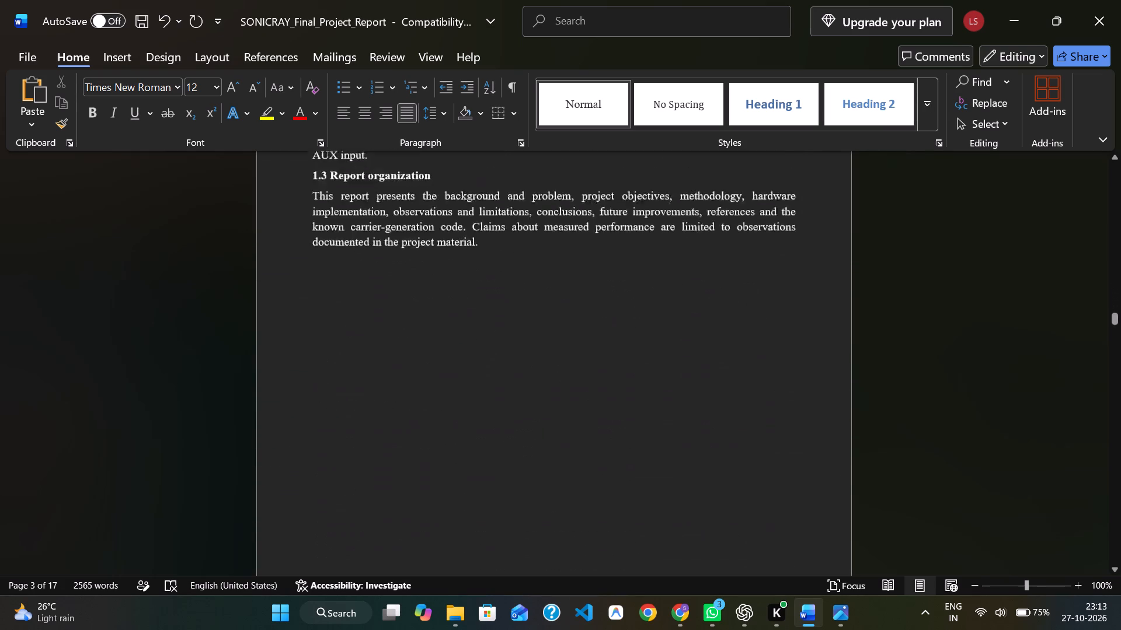
pyautogui.scroll(3, 489, 242)
pyautogui.scroll(-7, 489, 242)
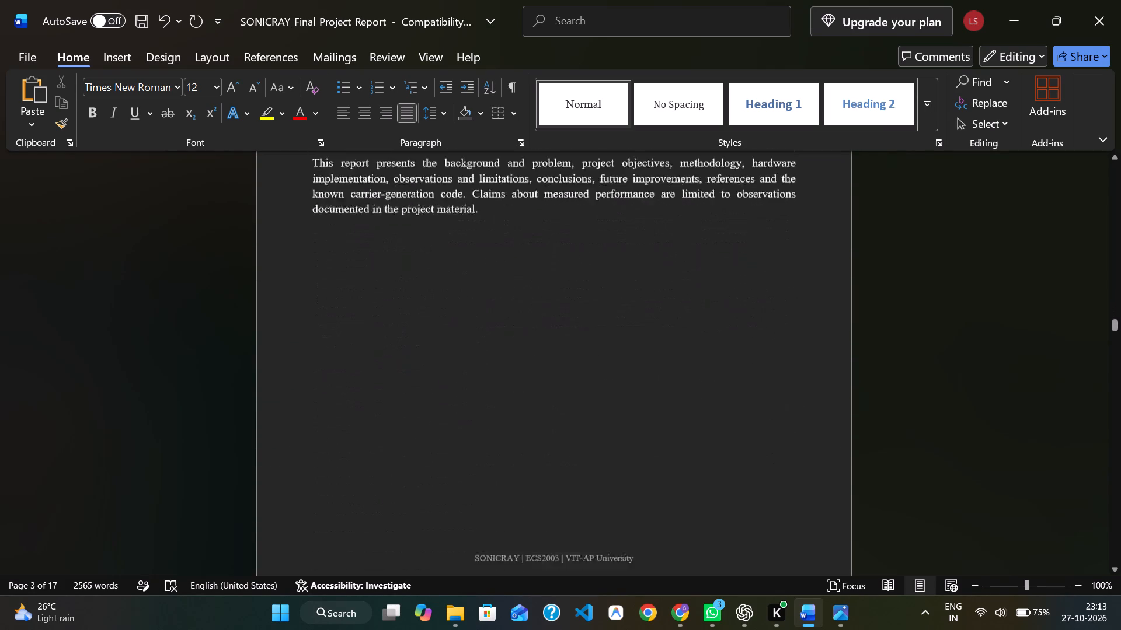
pyautogui.scroll(-3, 489, 242)
pyautogui.scroll(9, 489, 242)
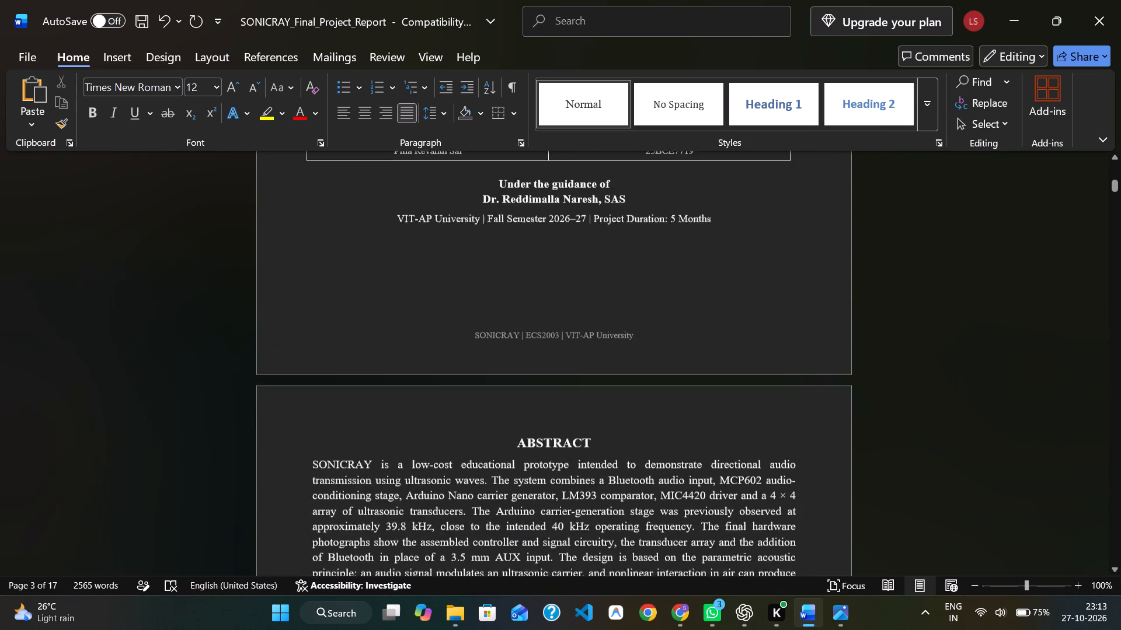
pyautogui.scroll(9, 489, 242)
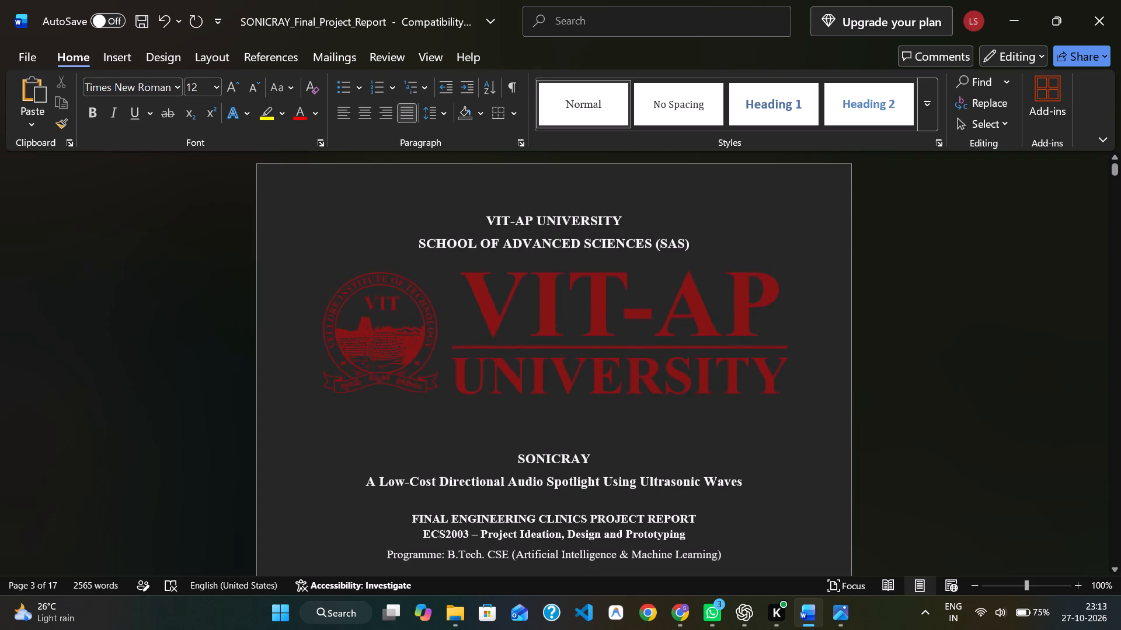
pyautogui.scroll(2, 489, 242)
# Enter 7 as the page number of the Introduction entry in the table of contents.
pyautogui.scroll(-14, 489, 242)
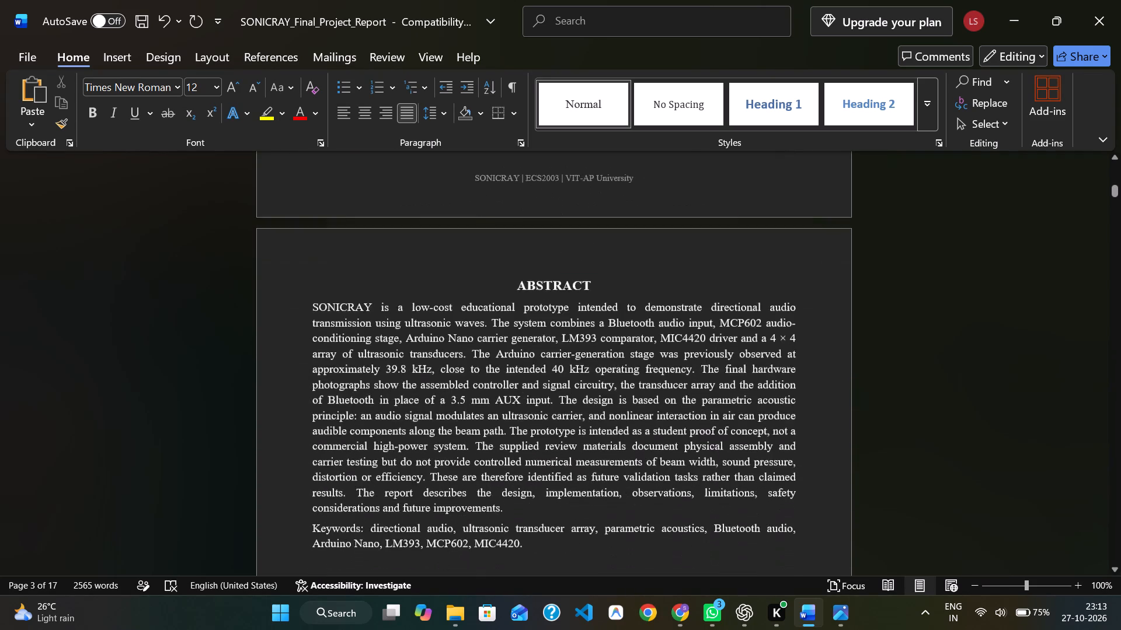
pyautogui.scroll(-8, 489, 242)
pyautogui.scroll(3, 489, 242)
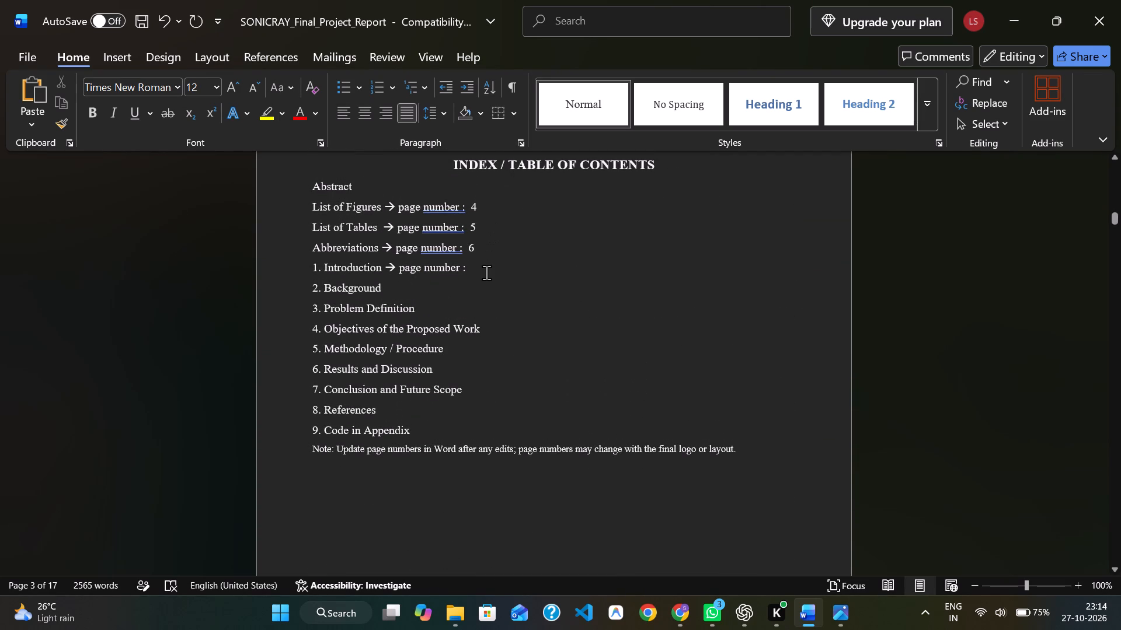
pyautogui.press('7')
# Add an arrow followed by "page number : 3" after the Abstract entry in the table of contents.
pyautogui.press('Up')
pyautogui.press('Up')
pyautogui.press('Up')
pyautogui.press('Up')
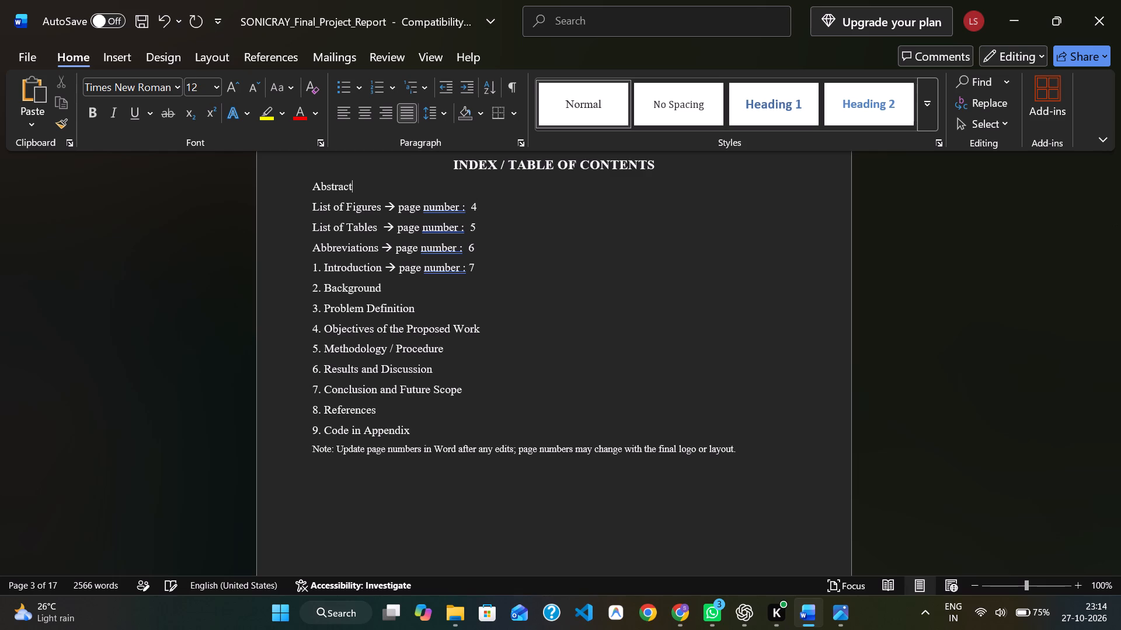
pyautogui.press('Up')
pyautogui.press('Down')
pyautogui.press('space')
pyautogui.write('--')
pyautogui.write('>')
pyautogui.press('space')
pyautogui.write('page')
pyautogui.press('space')
pyautogui.write('number L')
pyautogui.press('space')
pyautogui.press('BackSpace')
pyautogui.press('BackSpace')
pyautogui.write(':')
pyautogui.press('space')
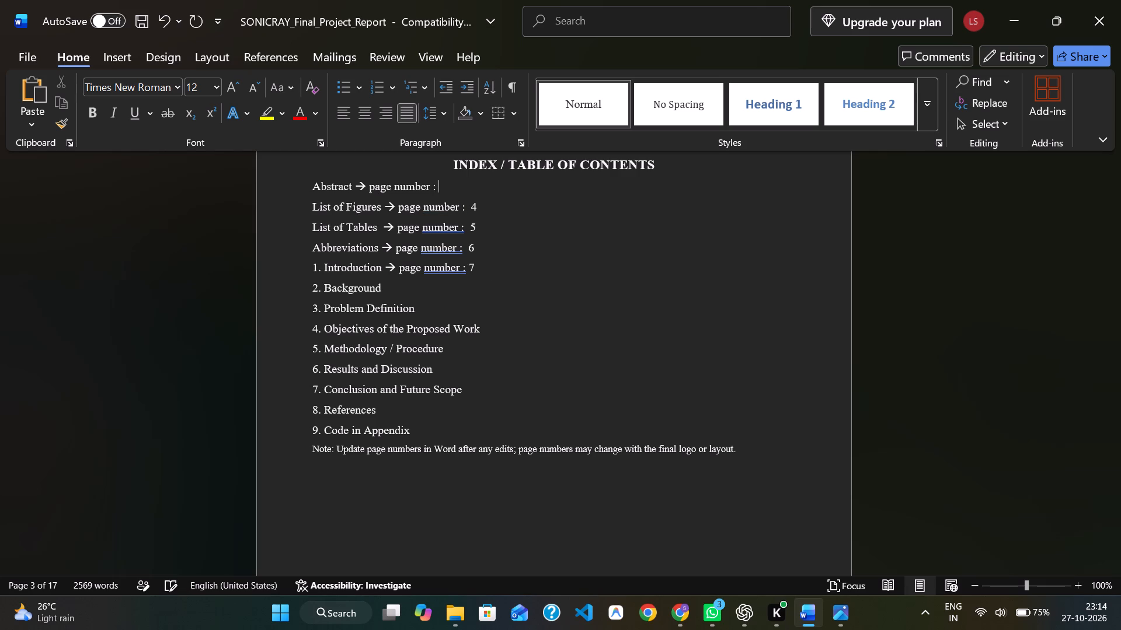
pyautogui.press('3')
# Add an arrow followed by "page number : 8" after the Background entry in the table of contents.
pyautogui.press('Down')
pyautogui.press('Down')
pyautogui.press('Down')
pyautogui.press('Down')
pyautogui.press('Down')
pyautogui.press('space')
pyautogui.write('--')
pyautogui.press('space')
pyautogui.press('BackSpace')
pyautogui.write('>')
pyautogui.press('space')
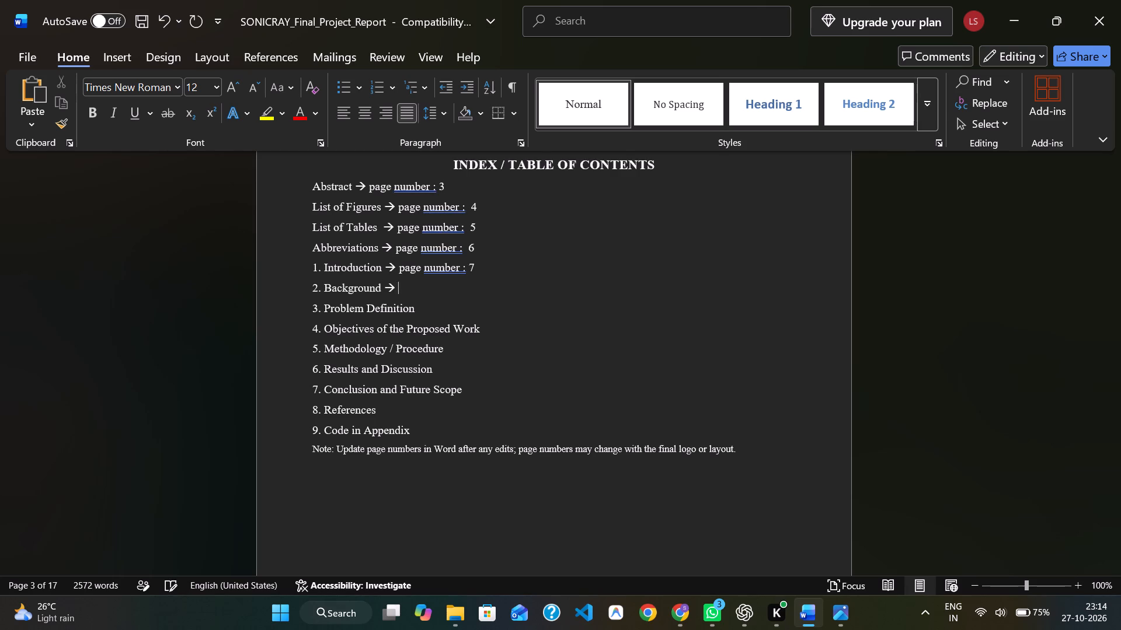
pyautogui.write('page number')
pyautogui.press('space')
pyautogui.write(':')
pyautogui.press('space')
pyautogui.press('8')
# Add an arrow followed by "page number : " after the Problem Definition entry in the table of contents.
pyautogui.press('Down')
pyautogui.press('space')
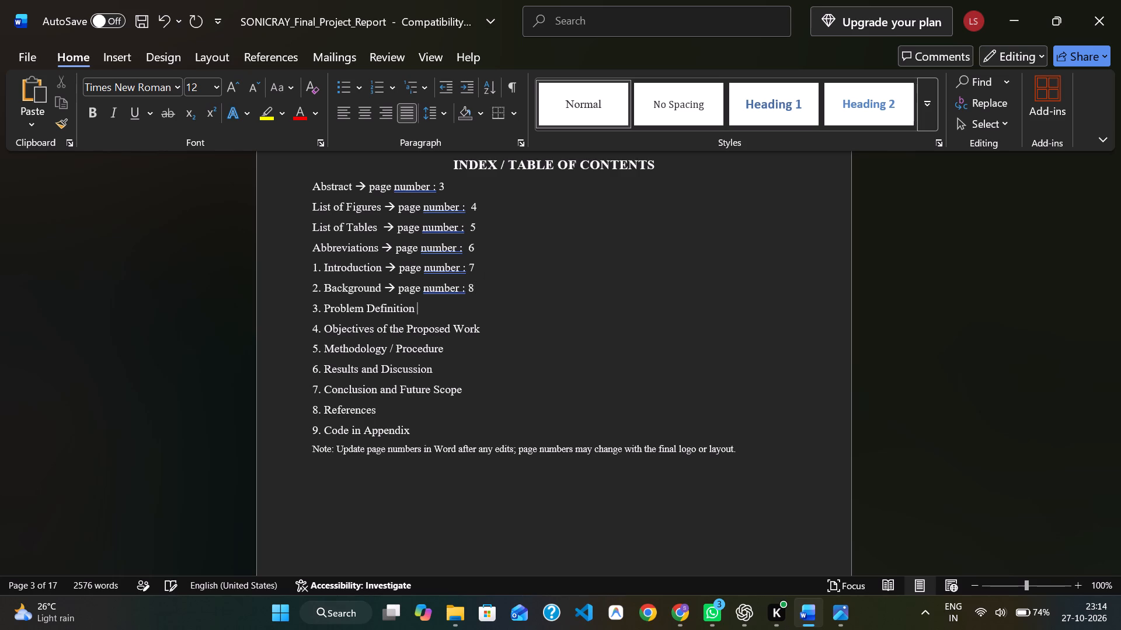
pyautogui.write('--')
pyautogui.press('space')
pyautogui.press('BackSpace')
pyautogui.write('>')
pyautogui.press('space')
pyautogui.write('page number')
pyautogui.press('space')
pyautogui.write(':')
pyautogui.press('space')
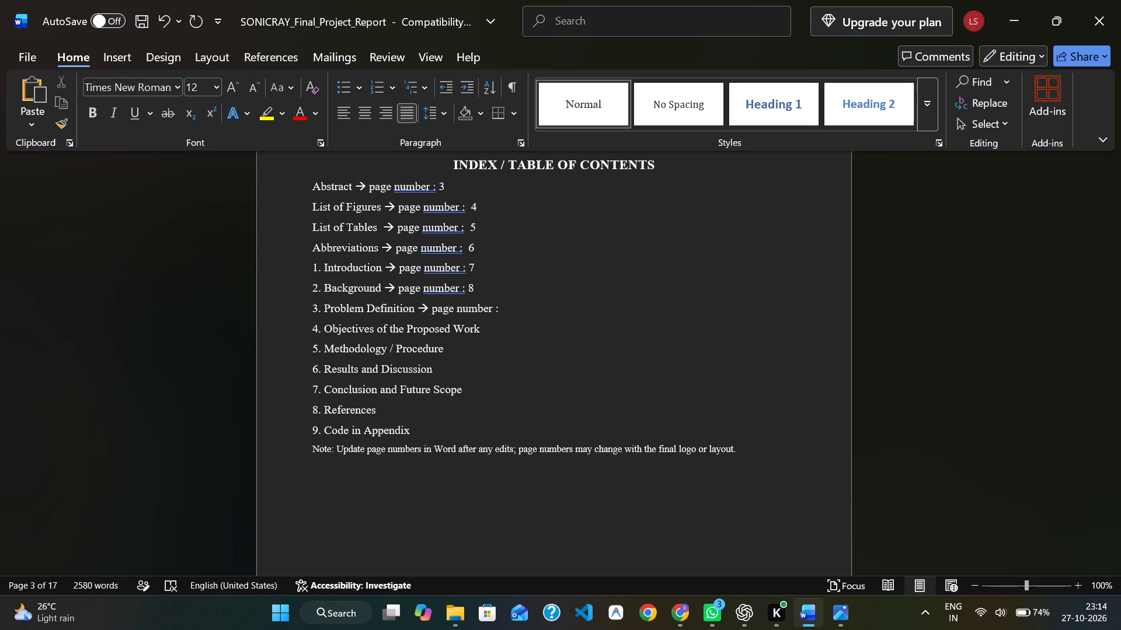
# Find the Problem Definition section in the report and check which page number it is on.
pyautogui.scroll(-20, 486, 272)
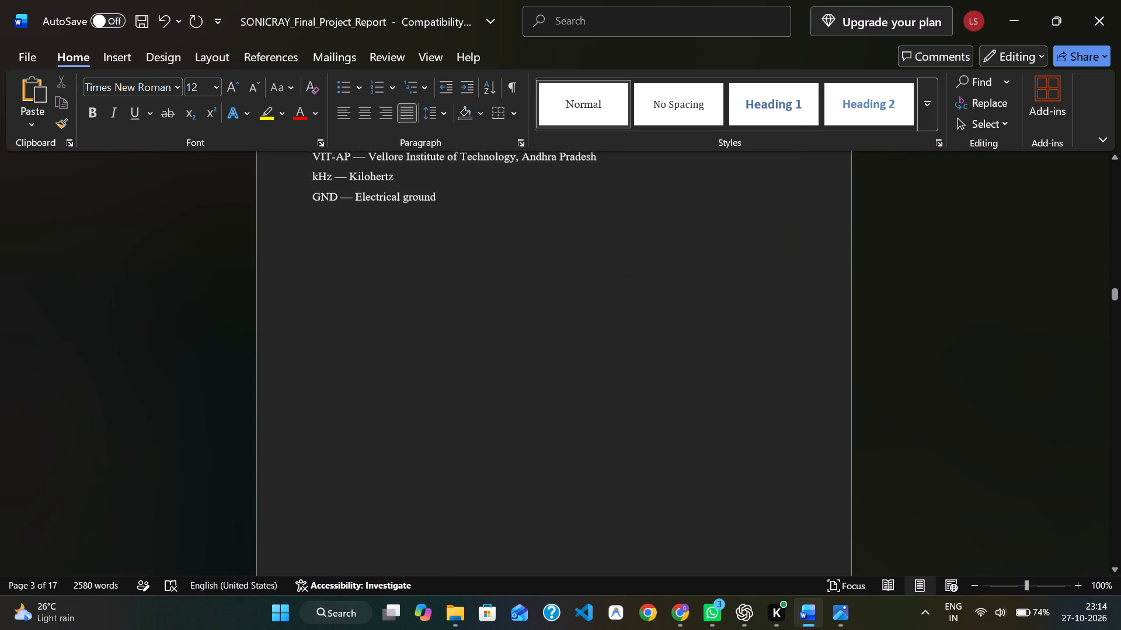
pyautogui.scroll(-13, 486, 272)
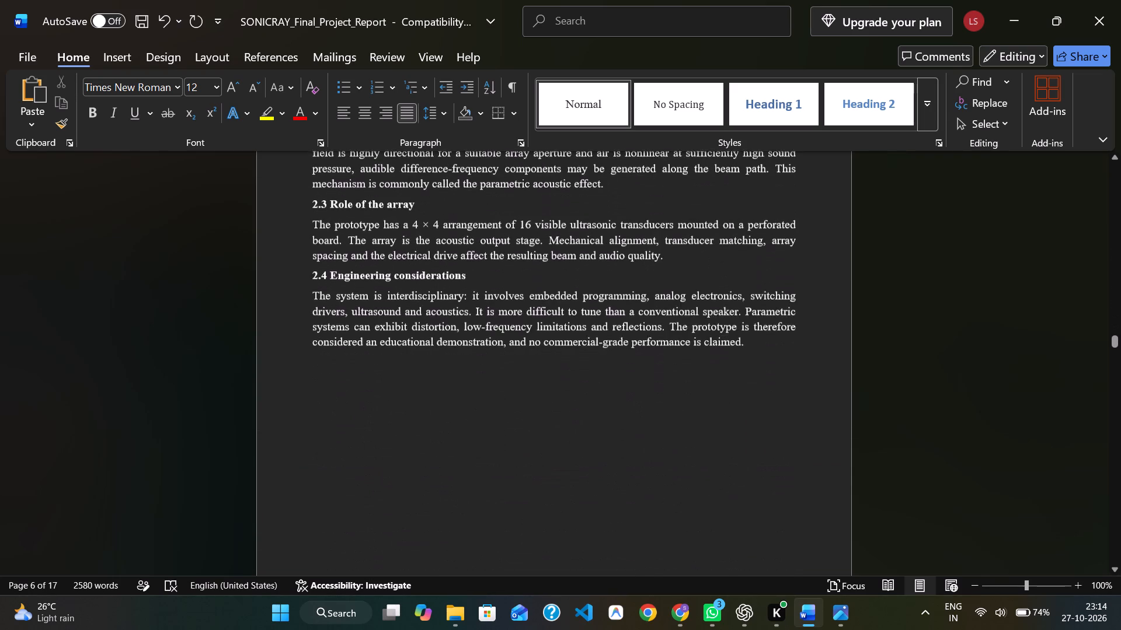
pyautogui.scroll(3, 486, 272)
pyautogui.scroll(-1, 486, 272)
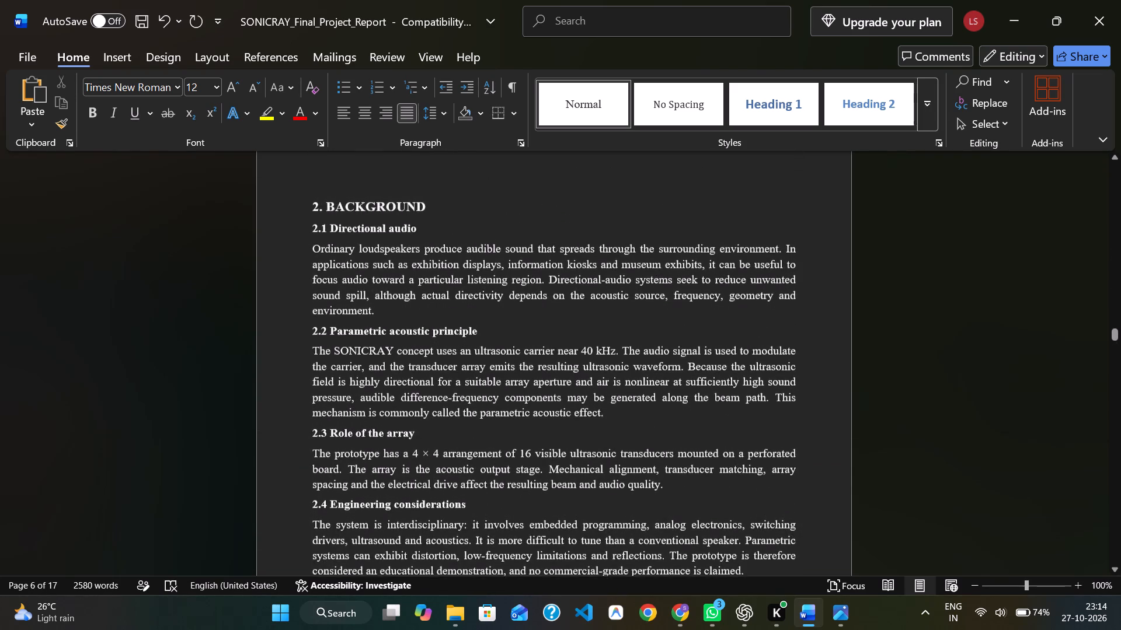
pyautogui.scroll(-2, 486, 272)
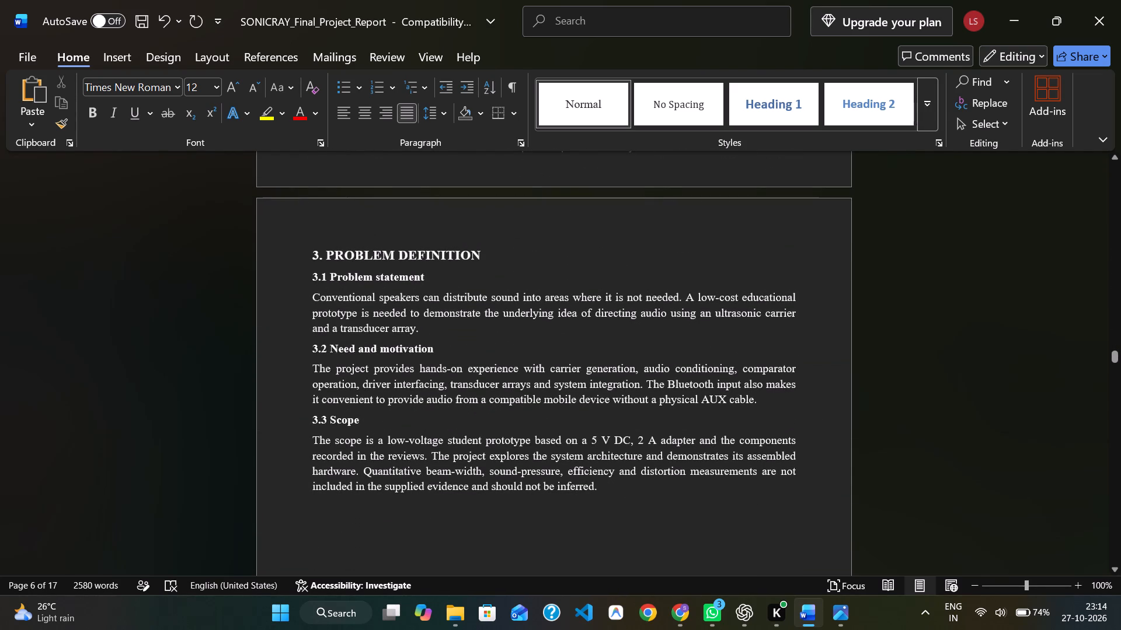
pyautogui.scroll(-2, 486, 272)
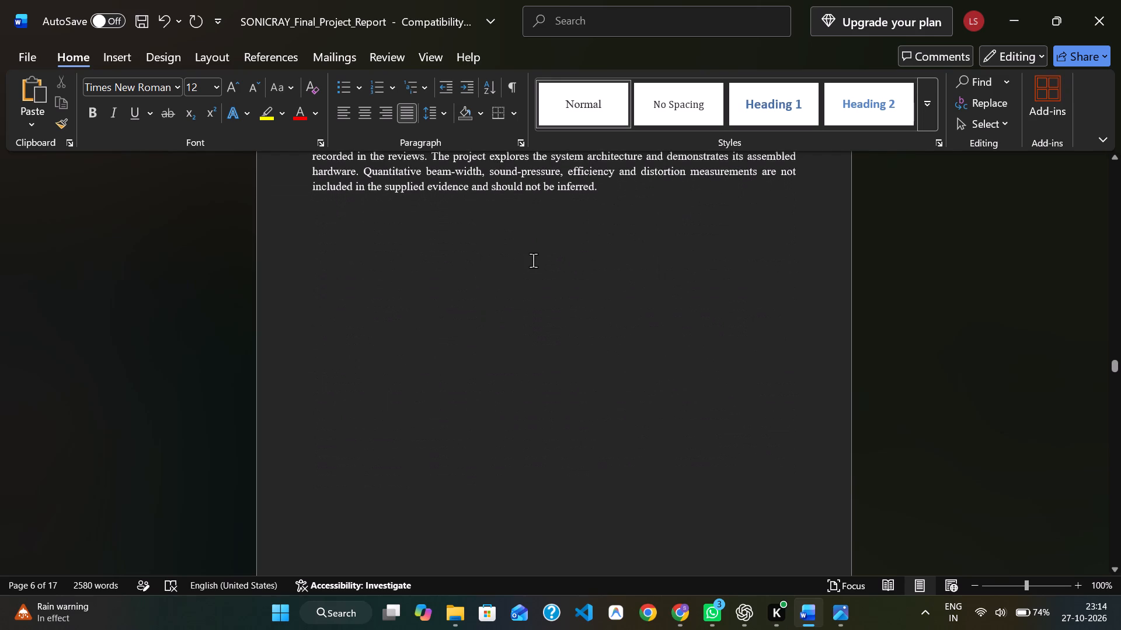
pyautogui.click(533, 260)
pyautogui.scroll(5, 587, 220)
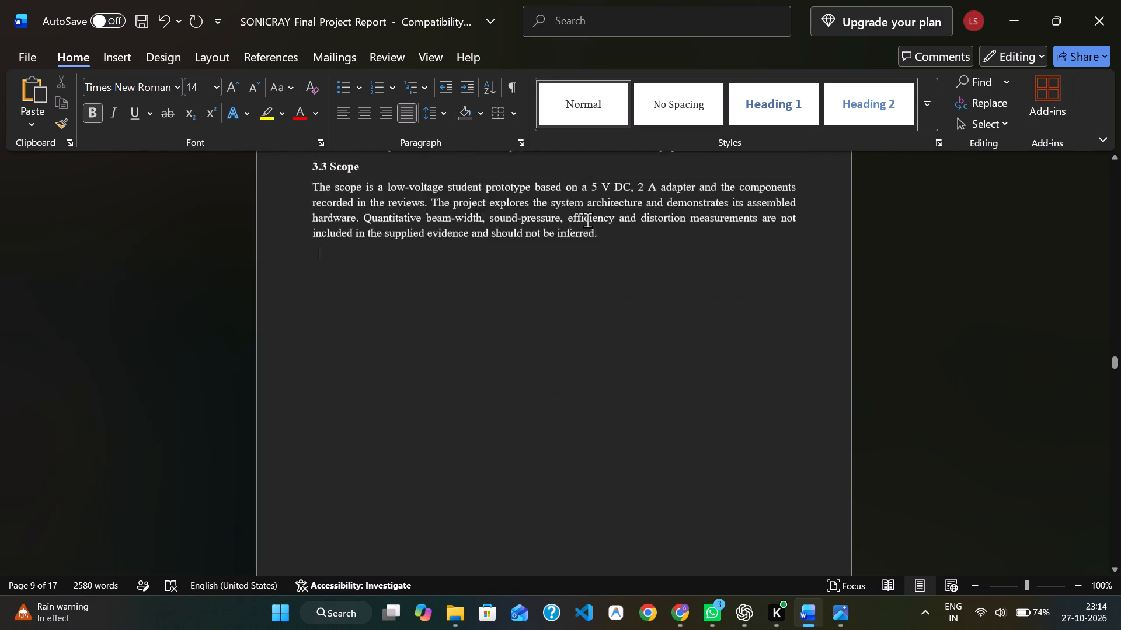
# Enter 9 as the page number of the Problem Definition entry in the table of contents.
pyautogui.scroll(19, 587, 220)
pyautogui.scroll(3, 587, 220)
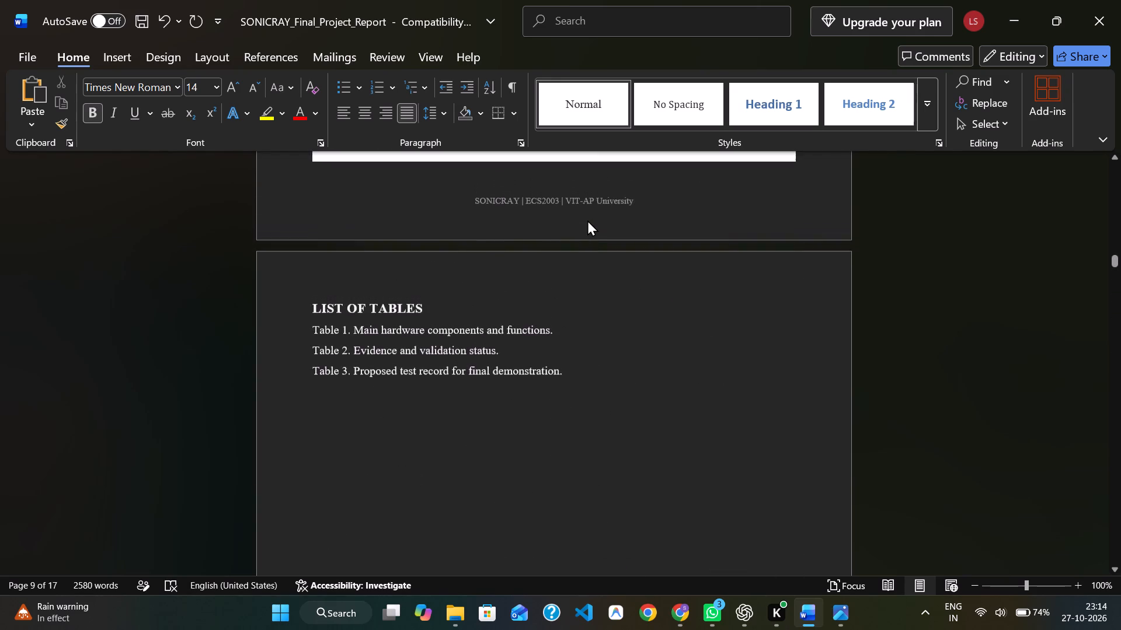
pyautogui.scroll(6, 587, 220)
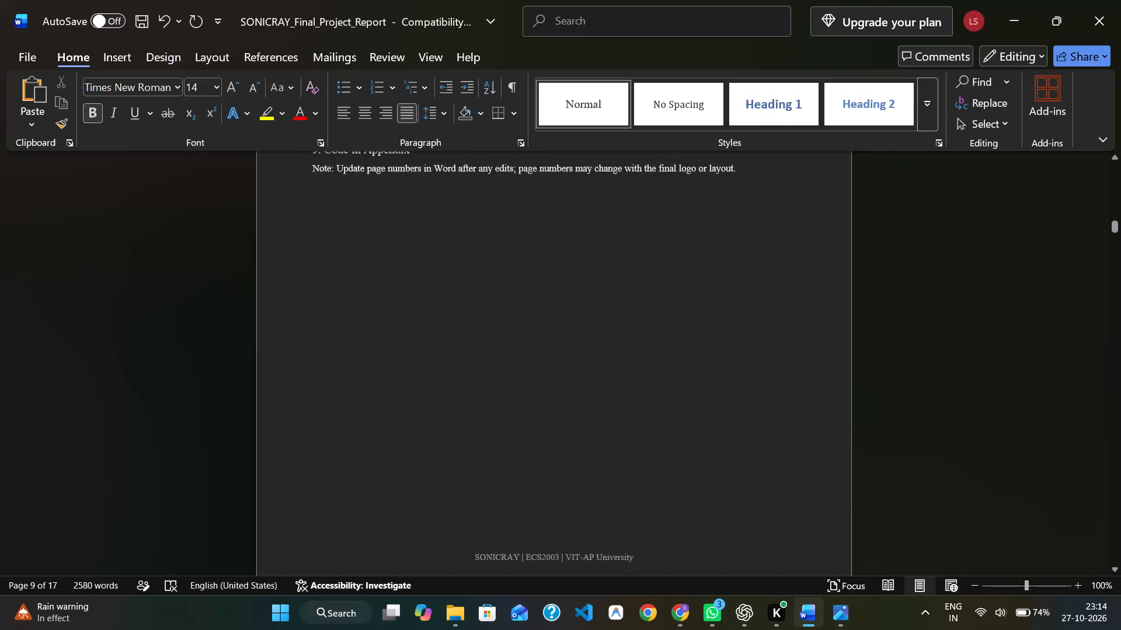
pyautogui.scroll(4, 587, 220)
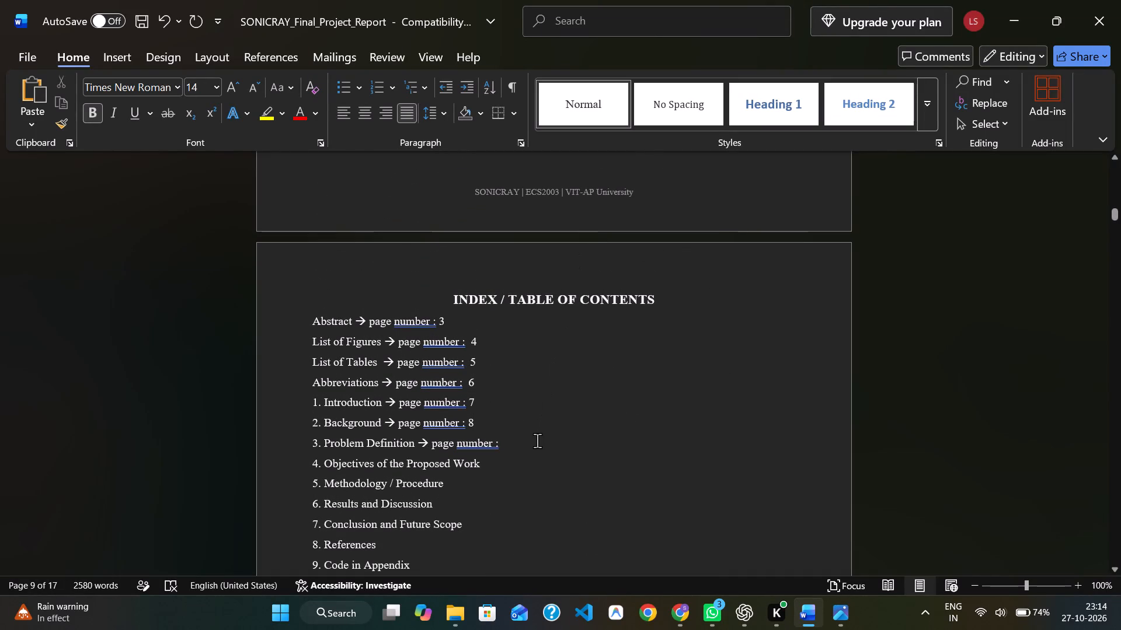
pyautogui.click(537, 440)
pyautogui.press('9')
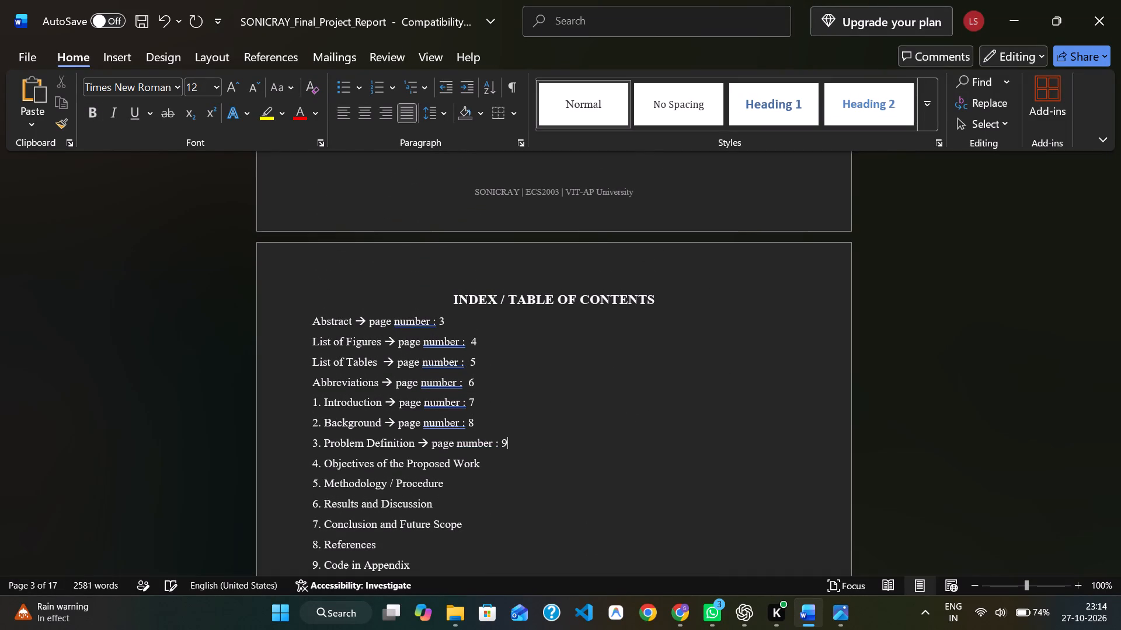
pyautogui.press('Return')
pyautogui.press('BackSpace')
# Add an arrow followed by "page number : " after the Objectives of the Proposed Work entry in the table of contents.
pyautogui.press('Down')
pyautogui.press('space')
pyautogui.write('--')
pyautogui.hotkey('shift', '>')
pyautogui.write('page')
pyautogui.press('space')
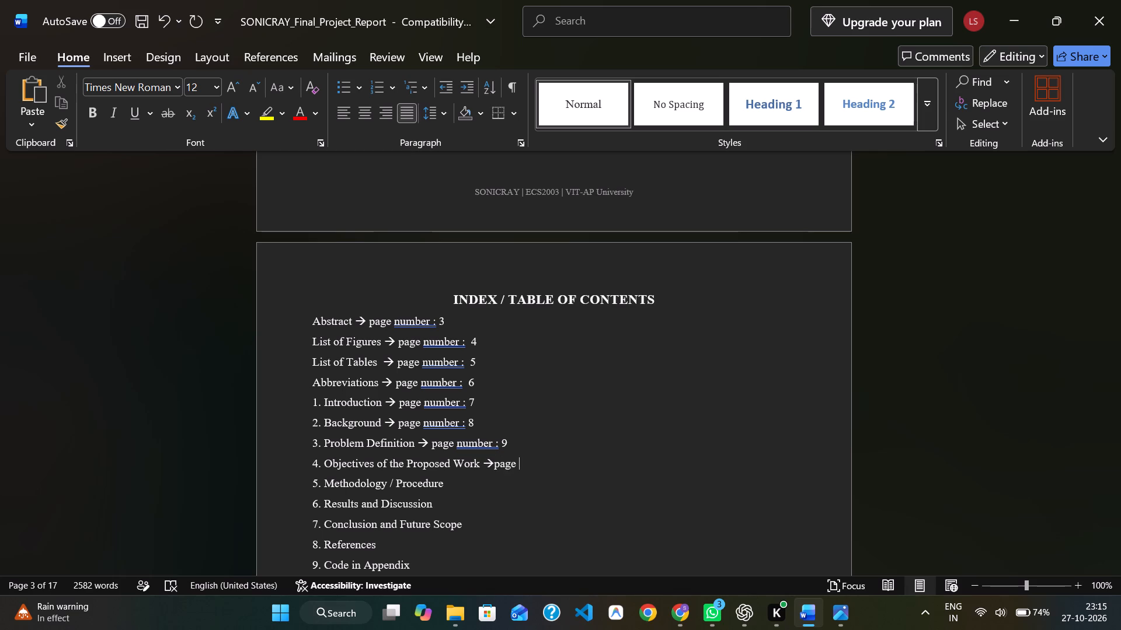
pyautogui.press('Left')
pyautogui.press('Left')
pyautogui.press('Left')
pyautogui.press('Left')
pyautogui.press('Left')
pyautogui.press('space')
pyautogui.press('Right')
pyautogui.press('Right')
pyautogui.press('Right')
pyautogui.press('Right')
pyautogui.press('space')
pyautogui.write('number :')
pyautogui.press('space')
# Find the Objectives and Methodology / Procedure sections in the report and check which pages they occupy.
pyautogui.scroll(-20, 537, 440)
pyautogui.scroll(-14, 537, 440)
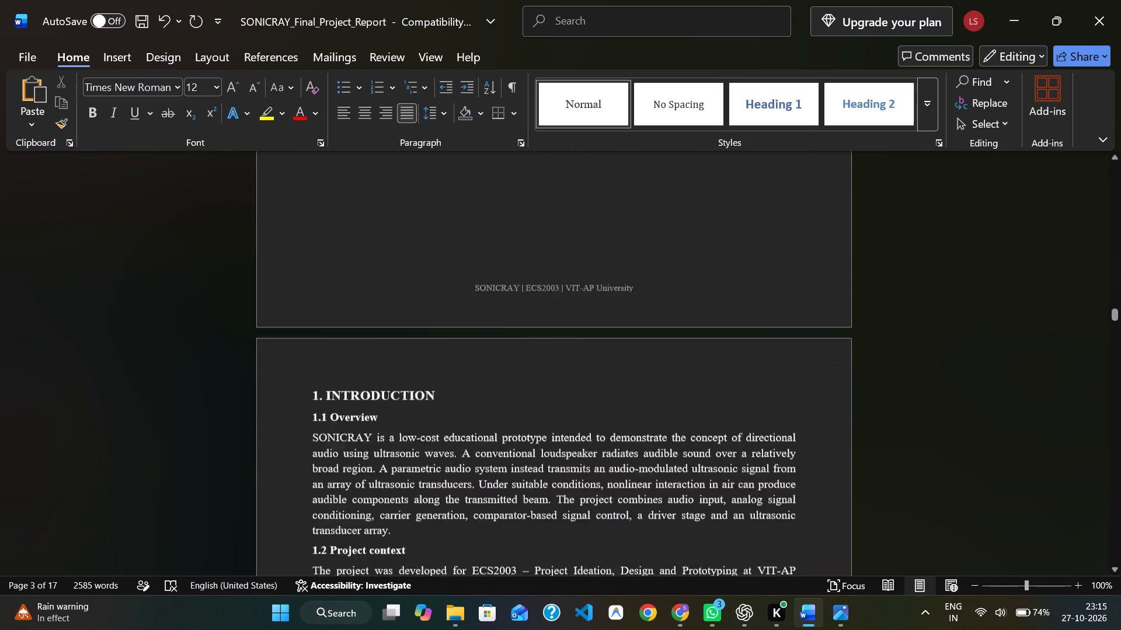
pyautogui.scroll(-12, 537, 440)
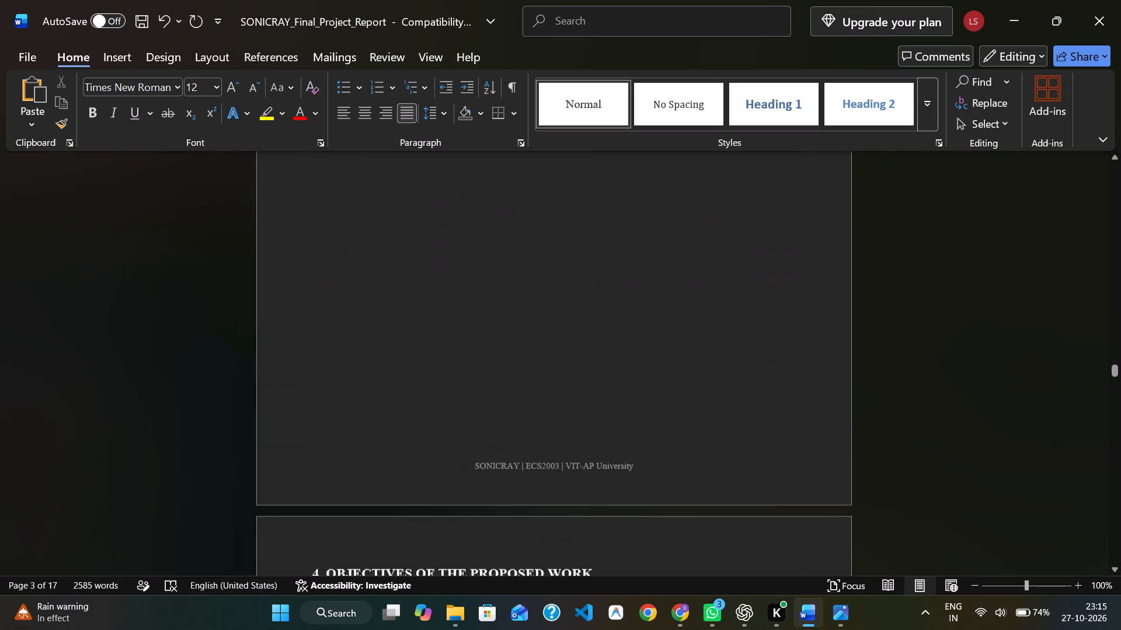
pyautogui.scroll(-2, 537, 440)
pyautogui.scroll(1, 537, 440)
pyautogui.hscroll(1, 537, 440)
pyautogui.scroll(1, 537, 440)
pyautogui.hscroll(1, 537, 440)
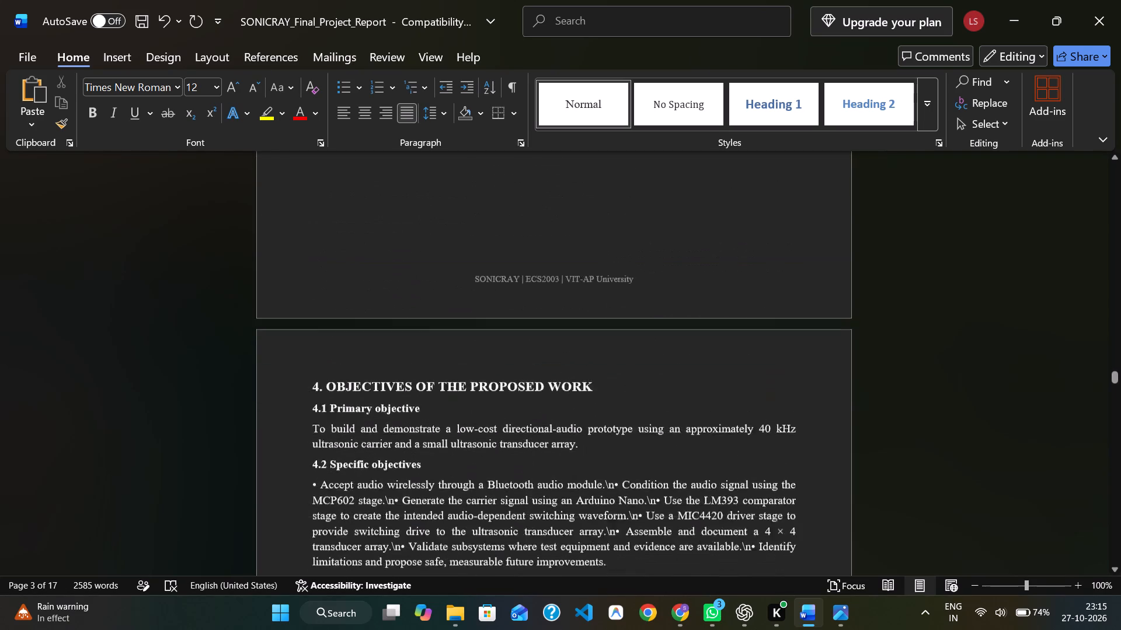
pyautogui.hscroll(1, 537, 440)
pyautogui.scroll(-14, 537, 440)
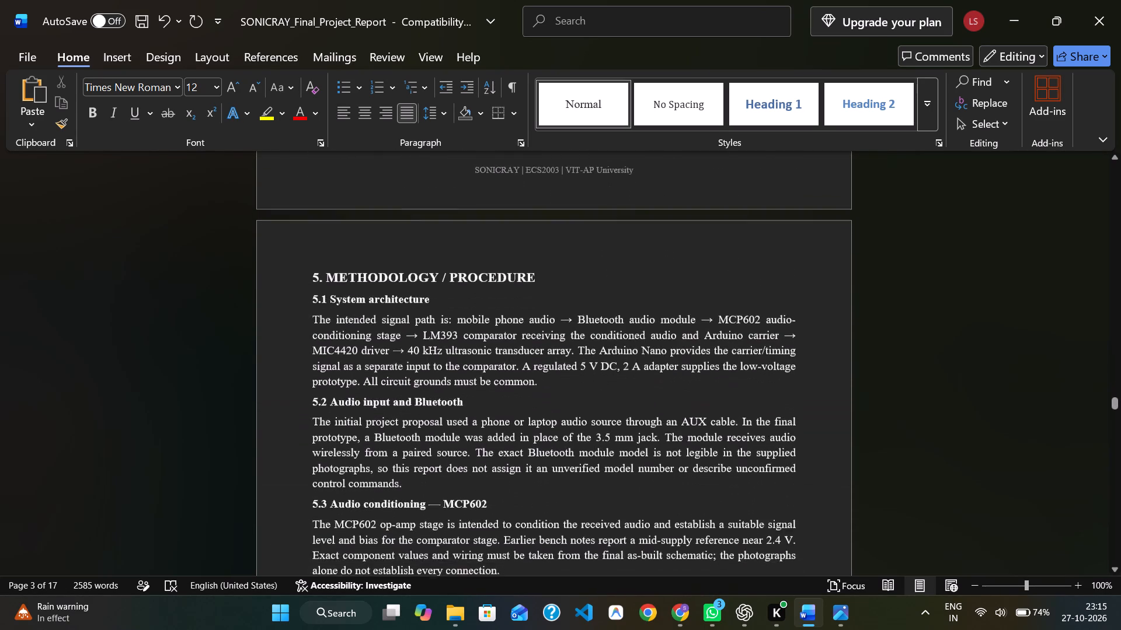
pyautogui.scroll(-4, 537, 440)
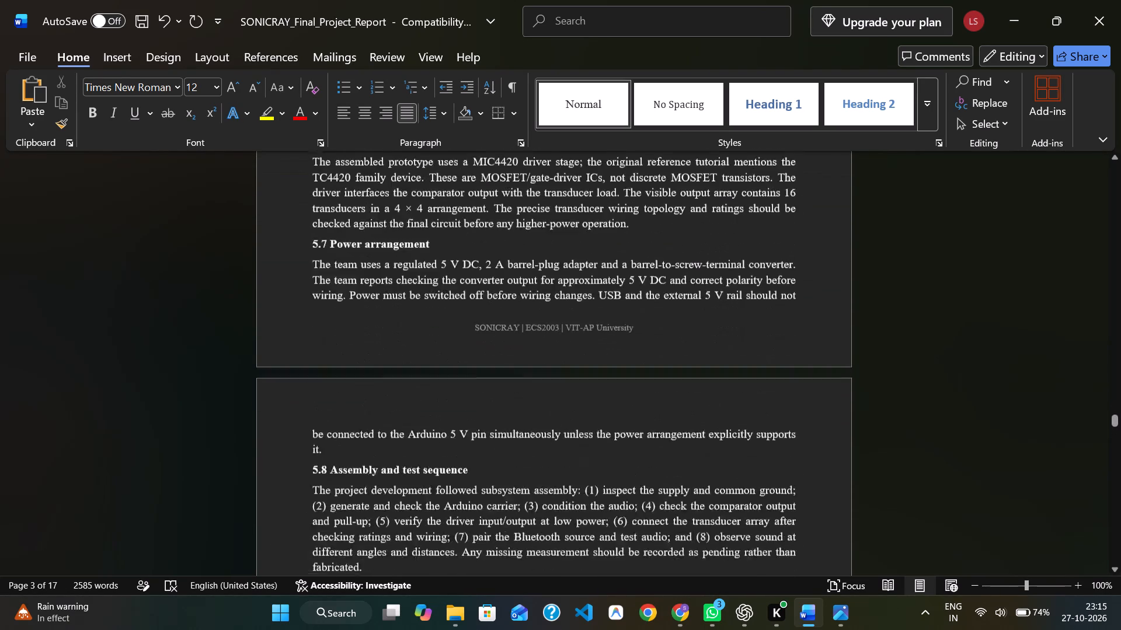
pyautogui.scroll(-1, 537, 440)
pyautogui.scroll(1, 537, 440)
pyautogui.hscroll(1, 537, 440)
pyautogui.hscroll(-1, 537, 440)
pyautogui.hscroll(1, 537, 440)
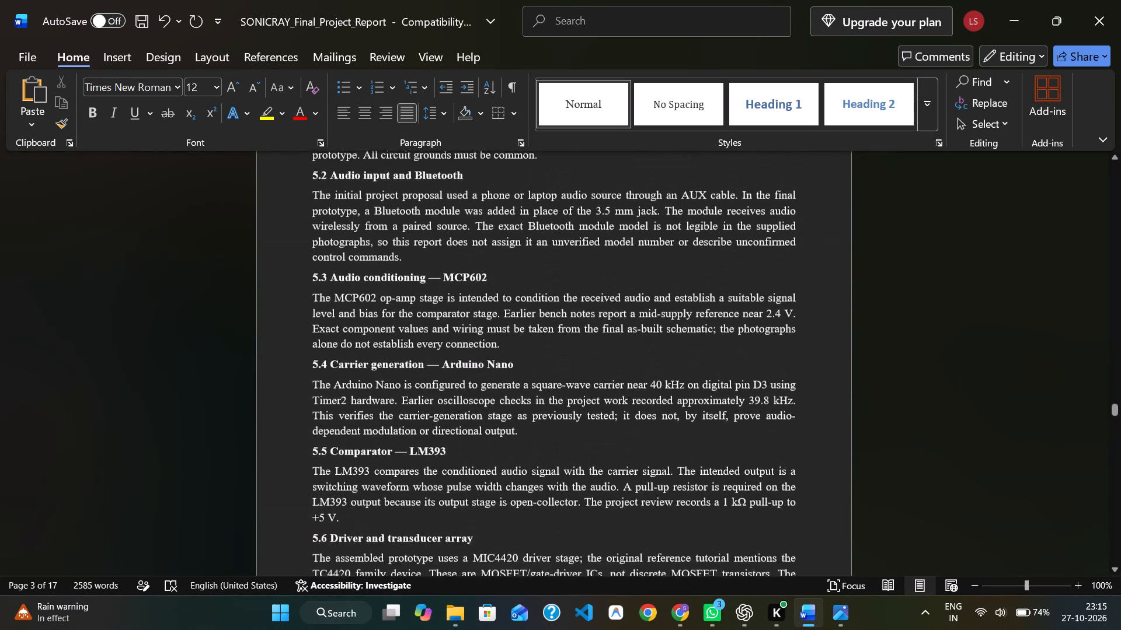
pyautogui.scroll(3, 537, 440)
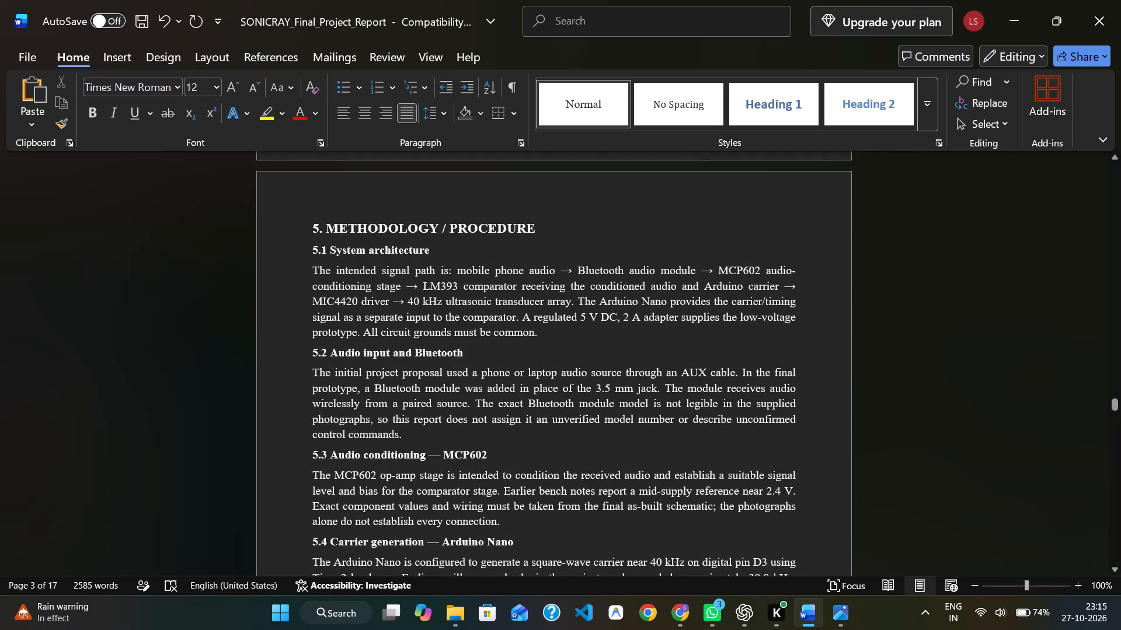
pyautogui.scroll(1, 537, 440)
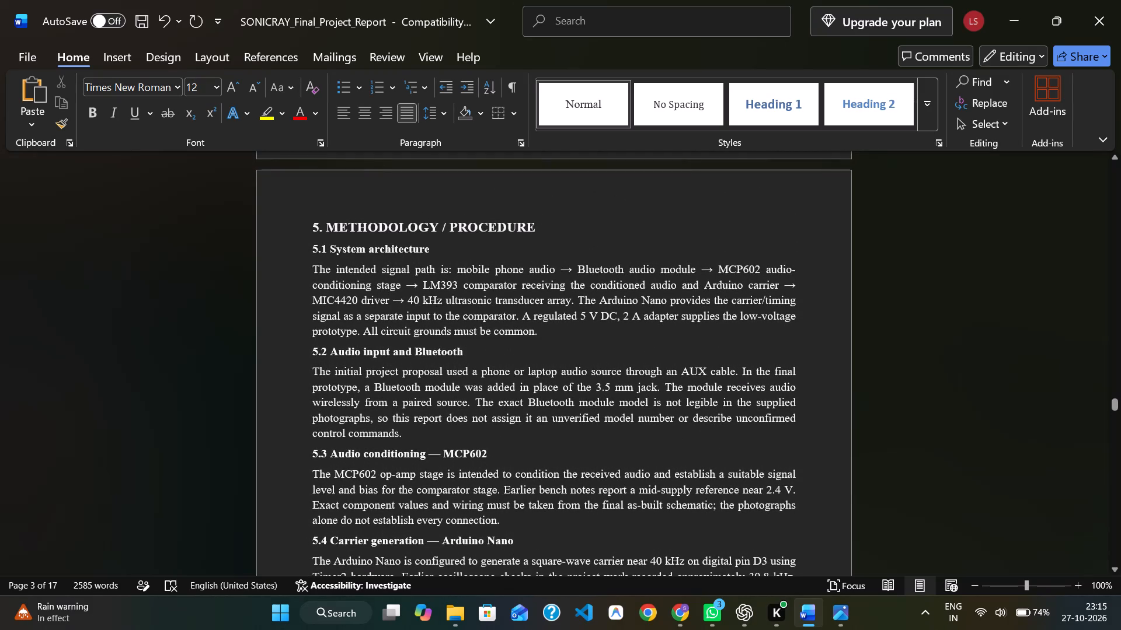
pyautogui.scroll(6, 537, 440)
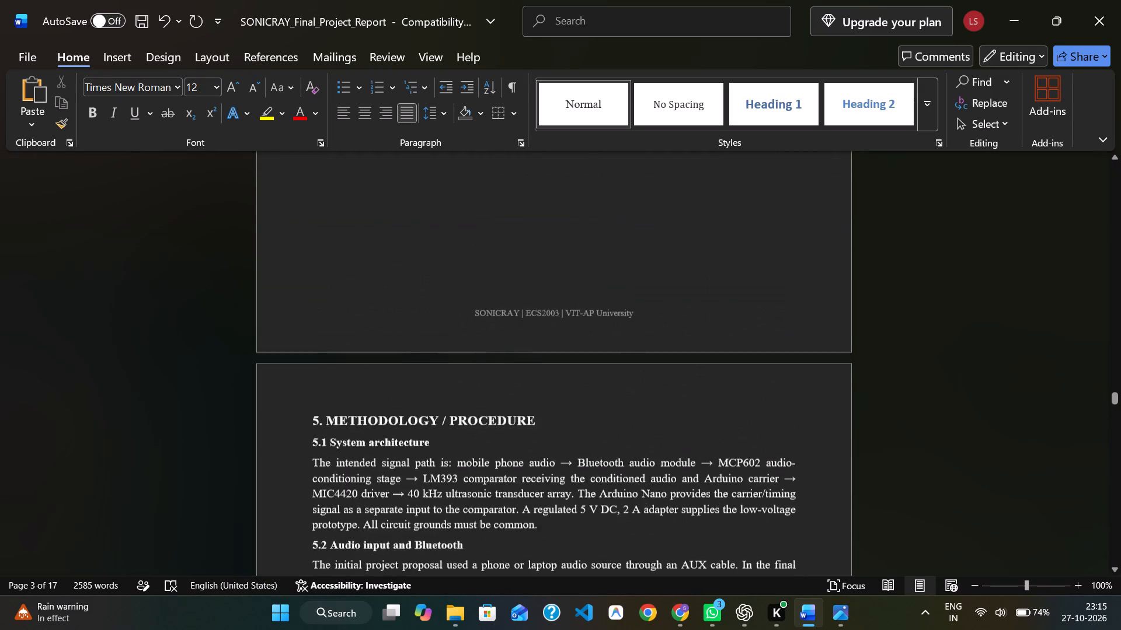
# Enter 10 as the page number of the Objectives of the Proposed Work entry in the table of contents.
pyautogui.scroll(18, 537, 440)
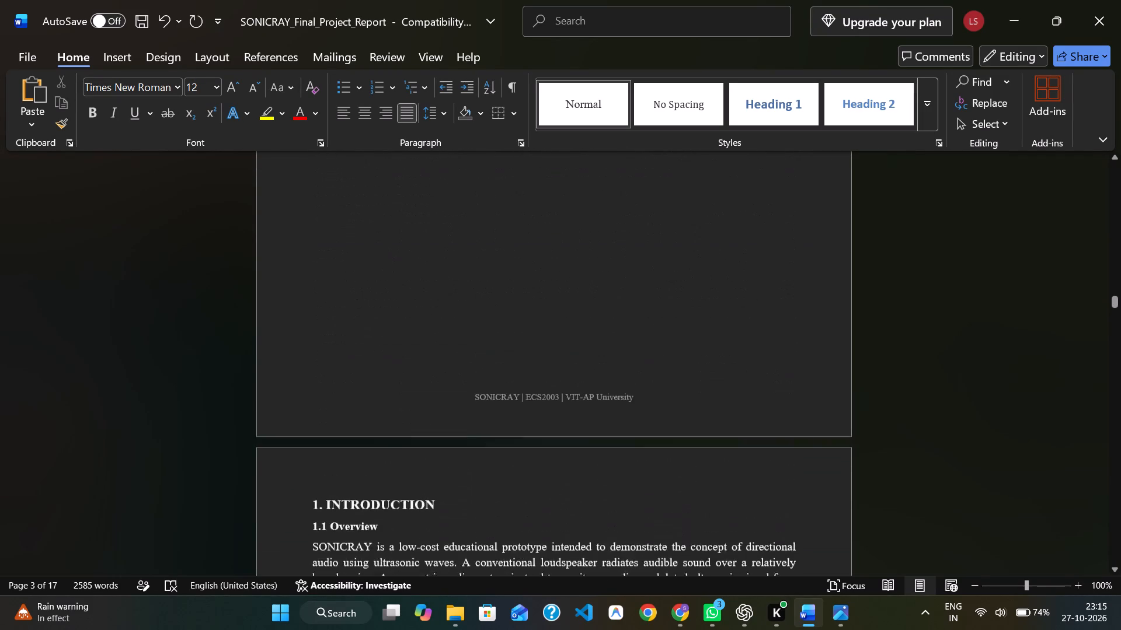
pyautogui.scroll(12, 537, 440)
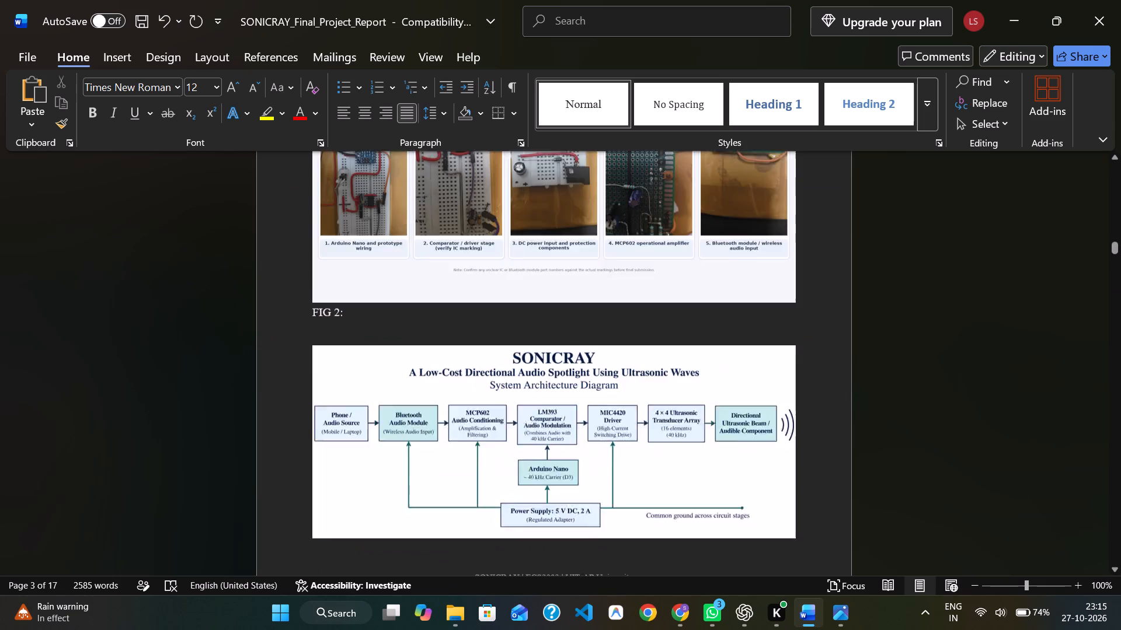
pyautogui.scroll(-5, 537, 440)
pyautogui.scroll(4, 537, 440)
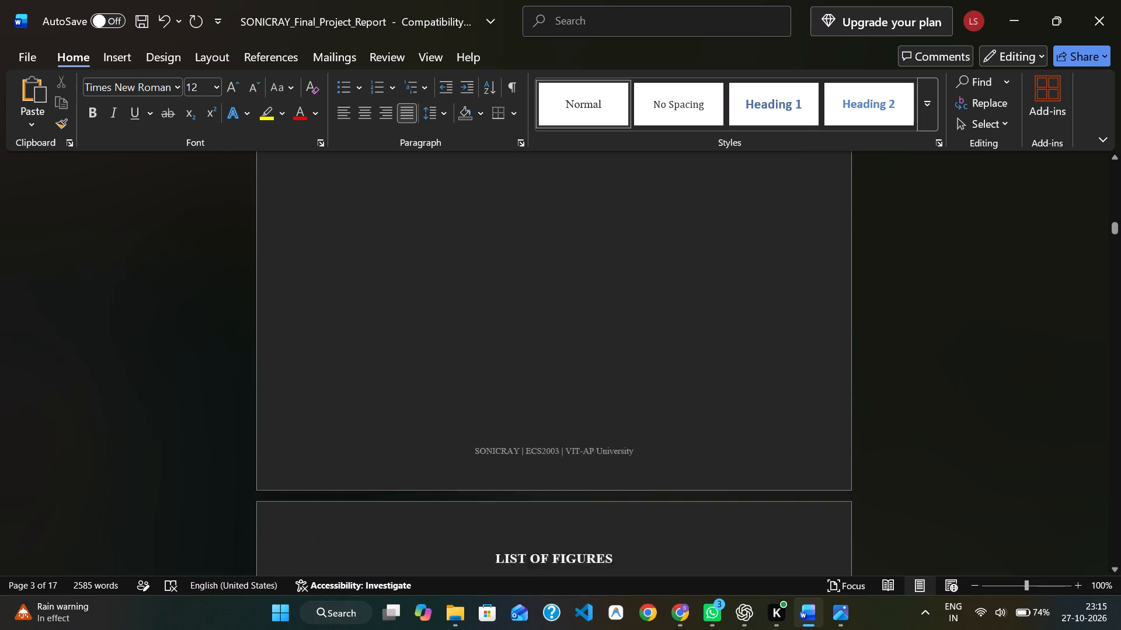
pyautogui.scroll(5, 537, 440)
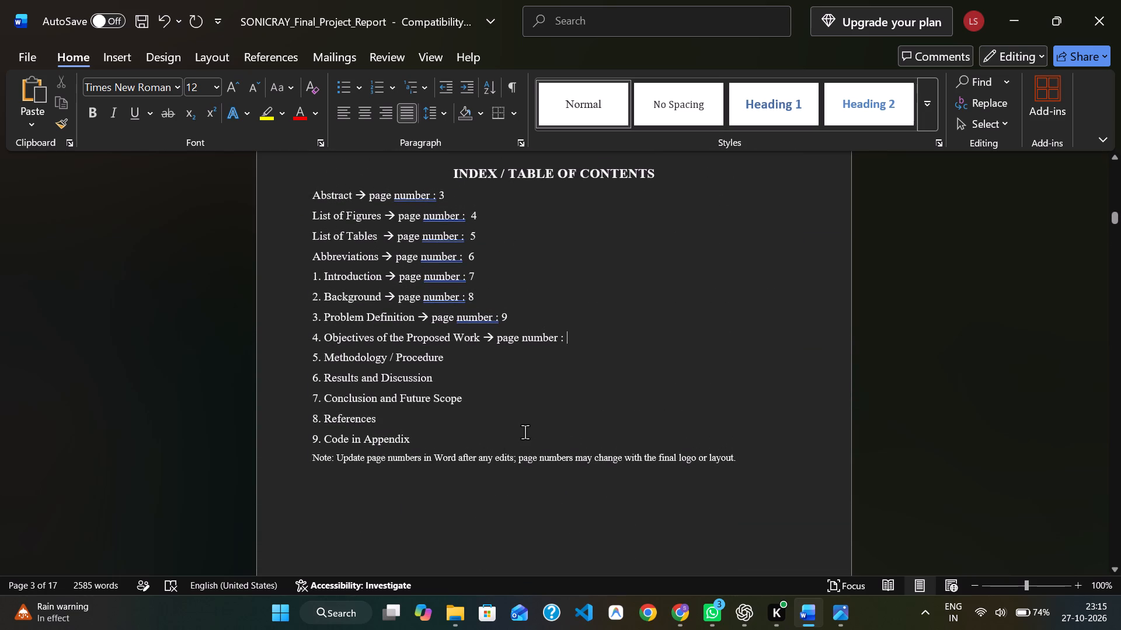
pyautogui.write('10')
# Add an arrow followed by "page number : 11-12" after the Methodology / Procedure entry in the table of contents.
pyautogui.press('Down')
pyautogui.press('space')
pyautogui.write('--> page number :')
pyautogui.press('space')
pyautogui.write('11')
pyautogui.press('-')
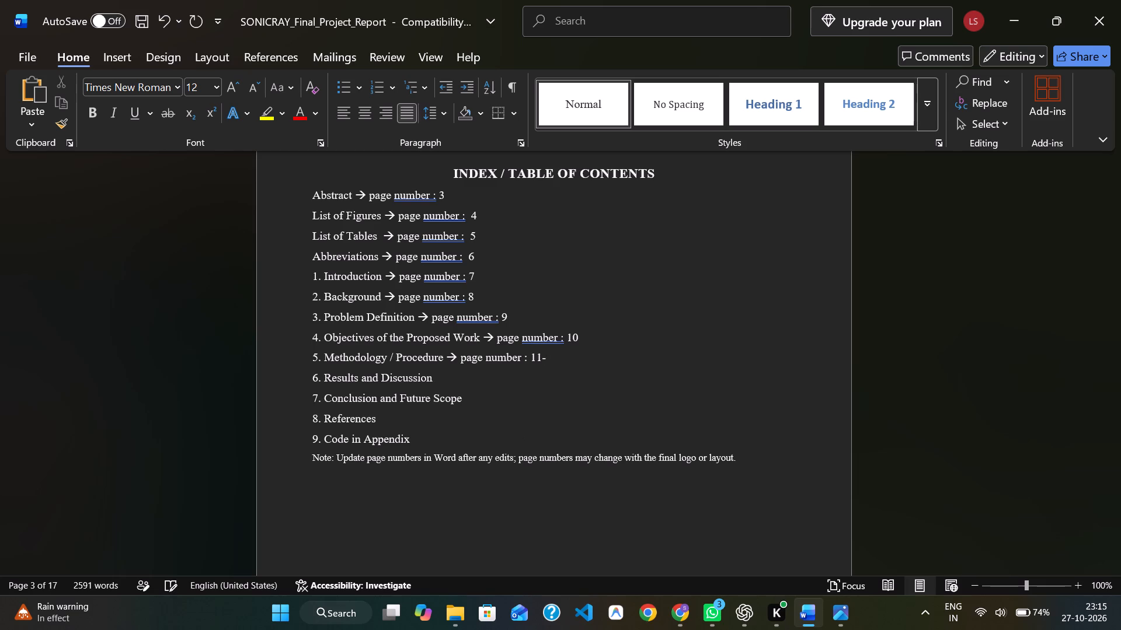
pyautogui.write('12')
# Check which pages the Methodology / Procedure section occupies and where the Results and Discussion section starts.
pyautogui.scroll(-10, 525, 432)
pyautogui.scroll(-20, 525, 432)
pyautogui.scroll(-5, 525, 432)
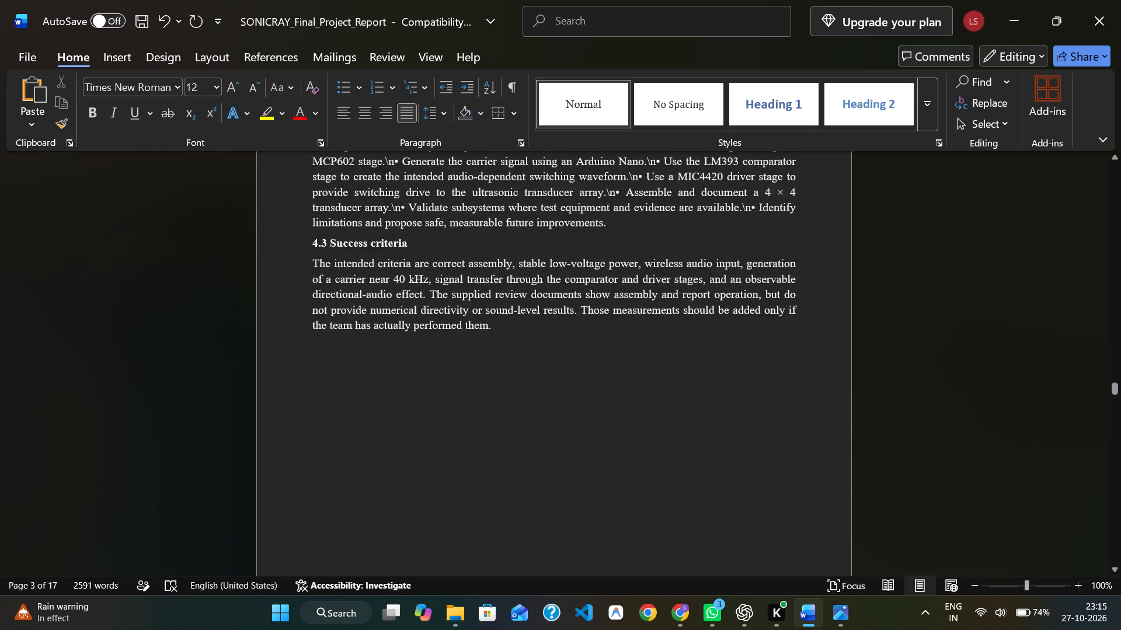
pyautogui.scroll(-1, 525, 432)
pyautogui.scroll(15, 525, 432)
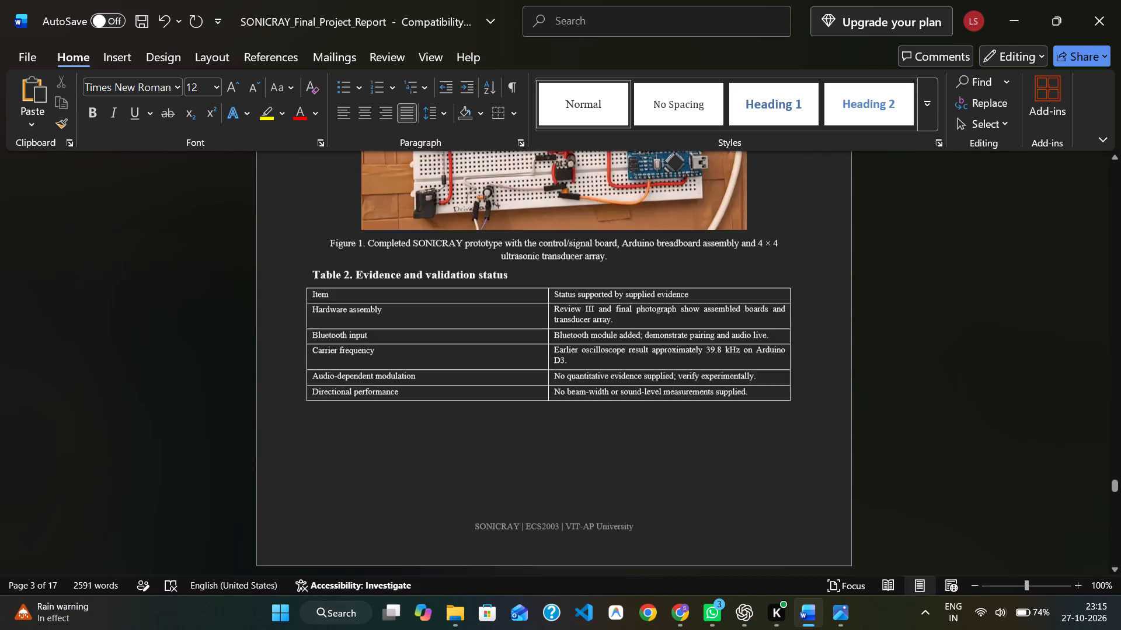
pyautogui.scroll(13, 525, 432)
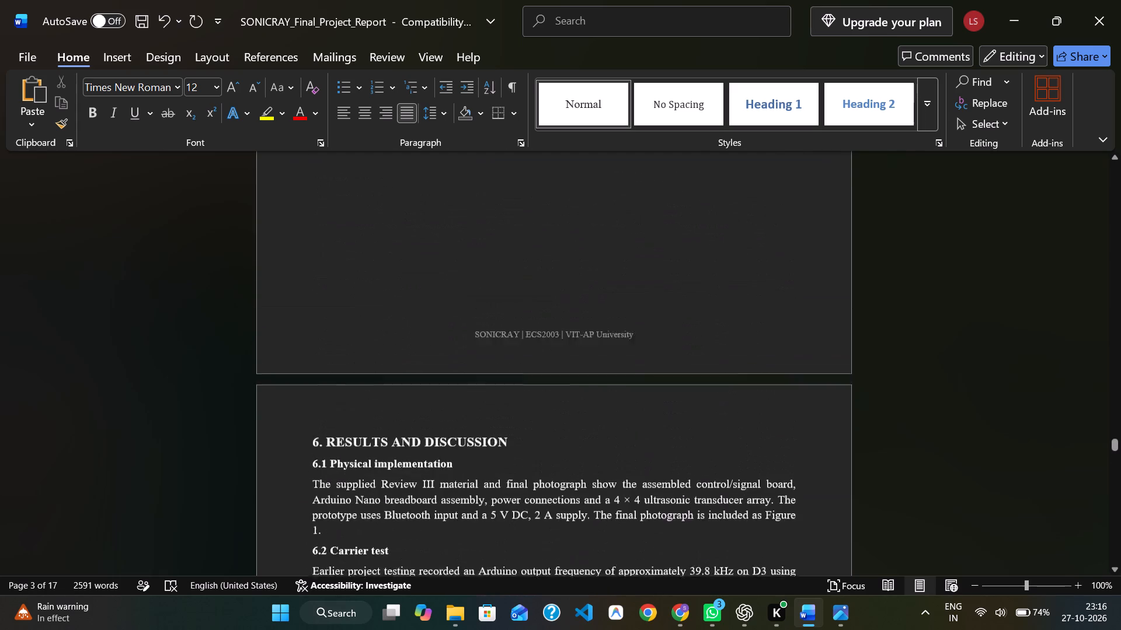
pyautogui.scroll(11, 525, 432)
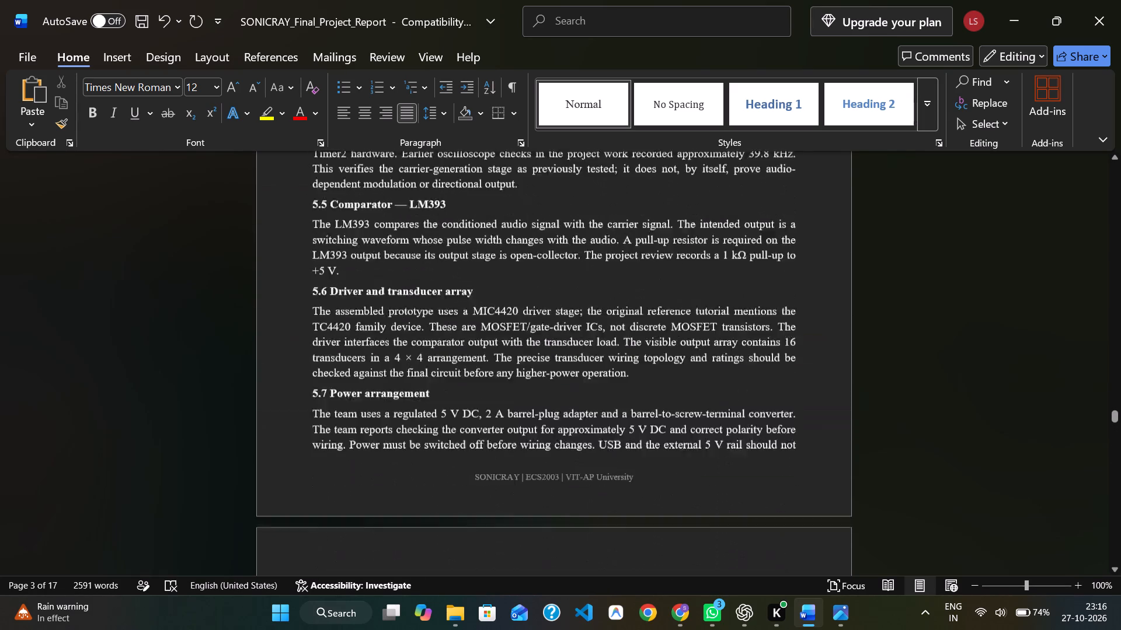
pyautogui.scroll(2, 525, 432)
pyautogui.scroll(-3, 525, 432)
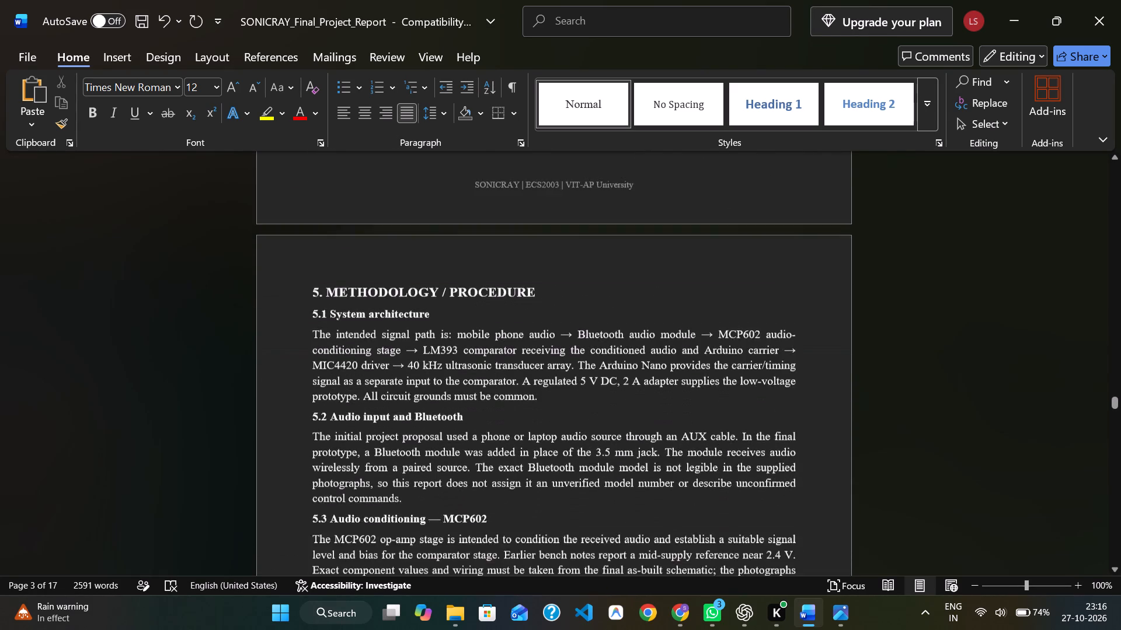
pyautogui.scroll(-1, 525, 432)
pyautogui.click(504, 321)
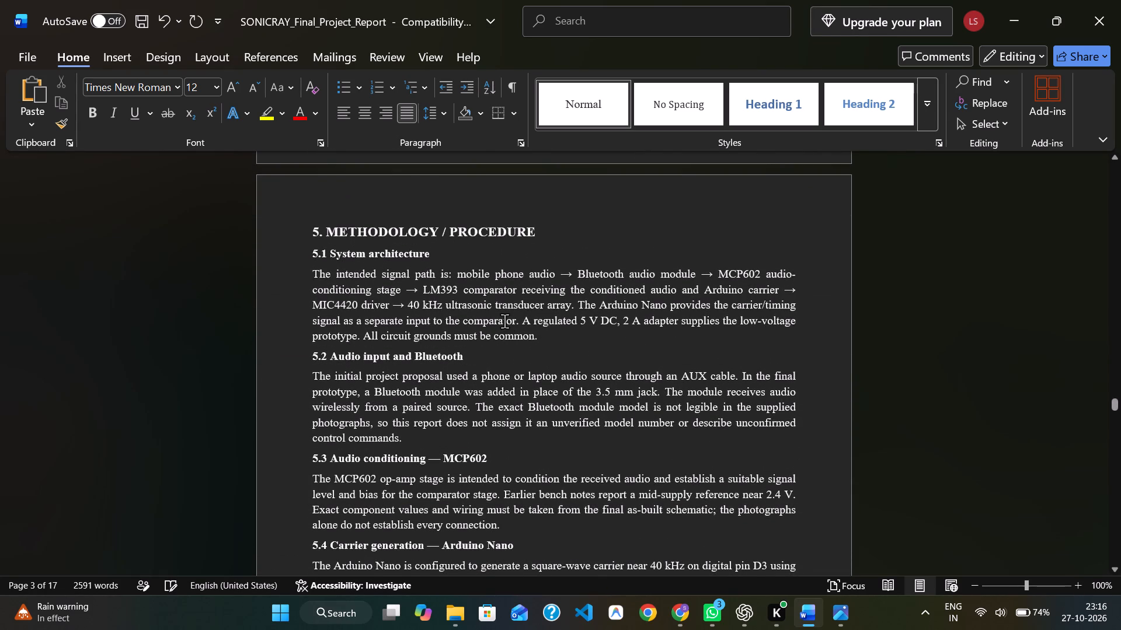
pyautogui.scroll(-4, 504, 321)
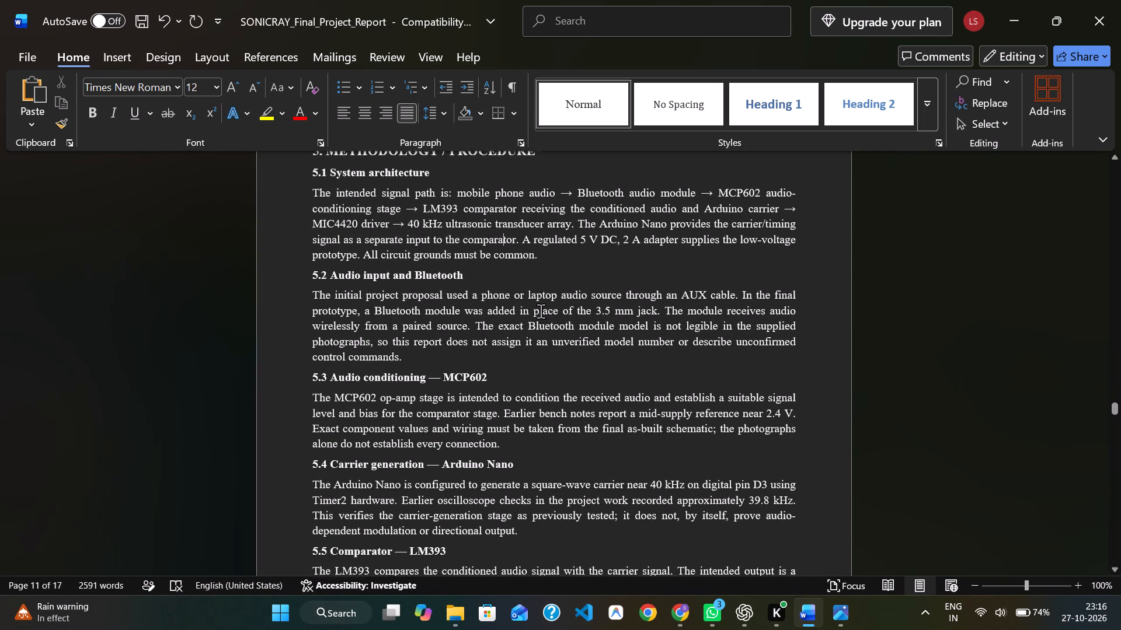
pyautogui.scroll(-8, 541, 311)
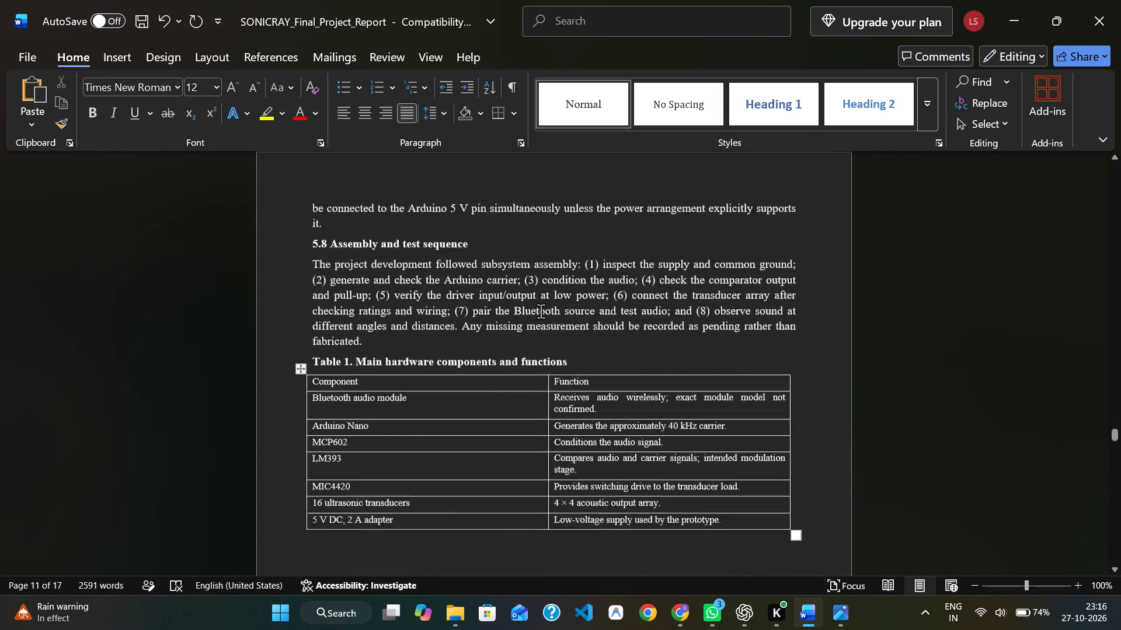
pyautogui.scroll(-1, 541, 311)
pyautogui.scroll(6, 541, 311)
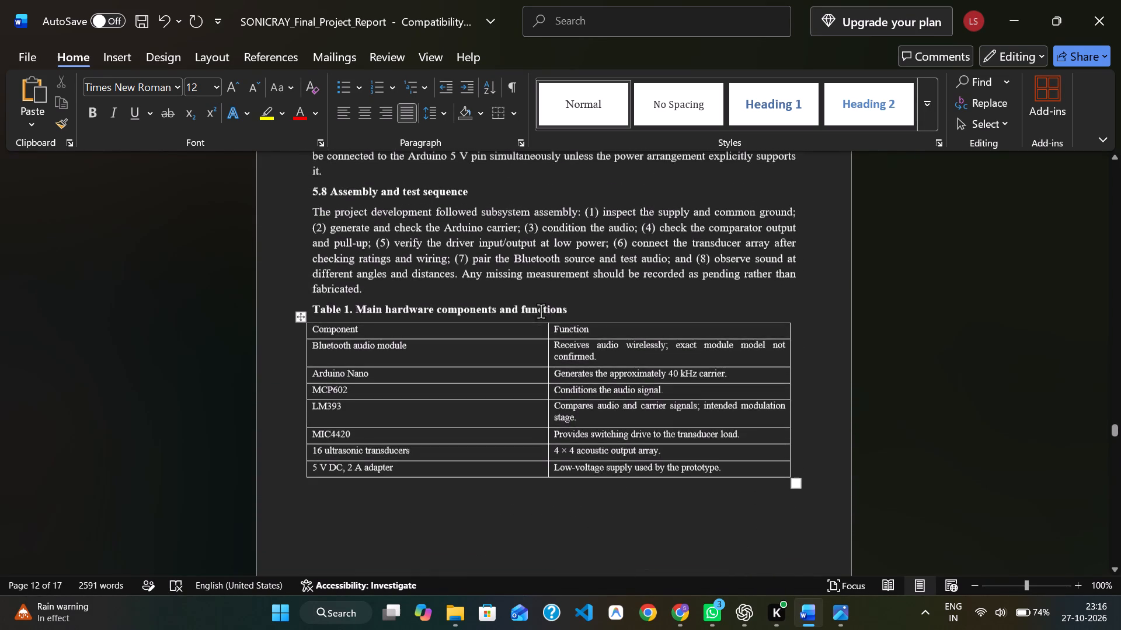
pyautogui.scroll(2, 541, 311)
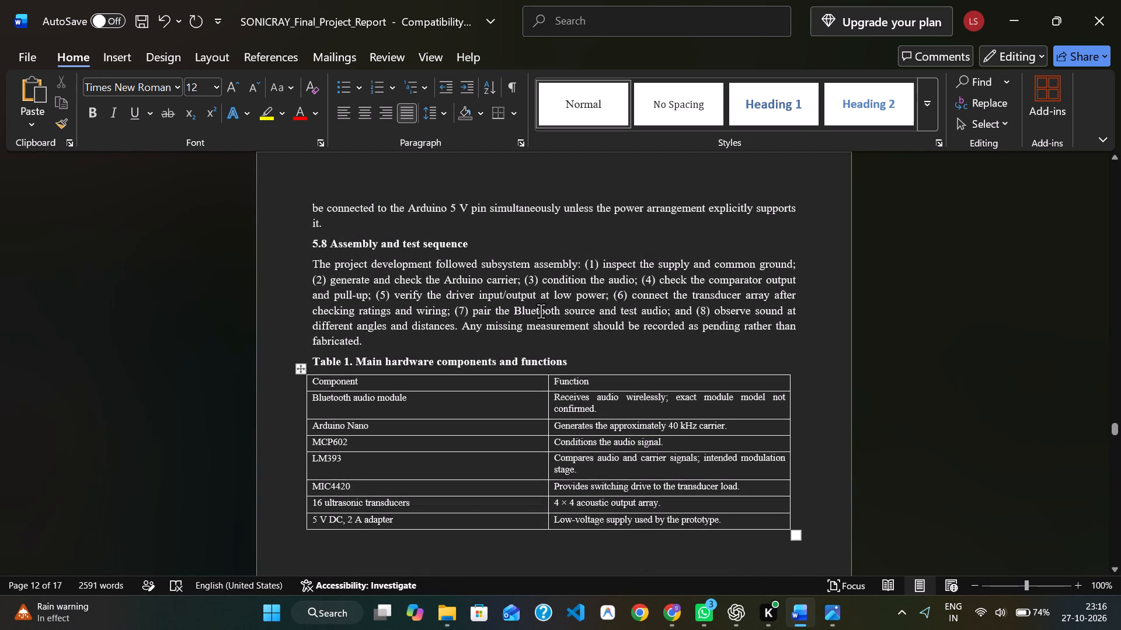
# Add an arrow followed by "page number : 13" after the Results and Discussion entry in the table of contents.
pyautogui.scroll(20, 541, 311)
pyautogui.scroll(19, 541, 311)
pyautogui.scroll(2, 541, 311)
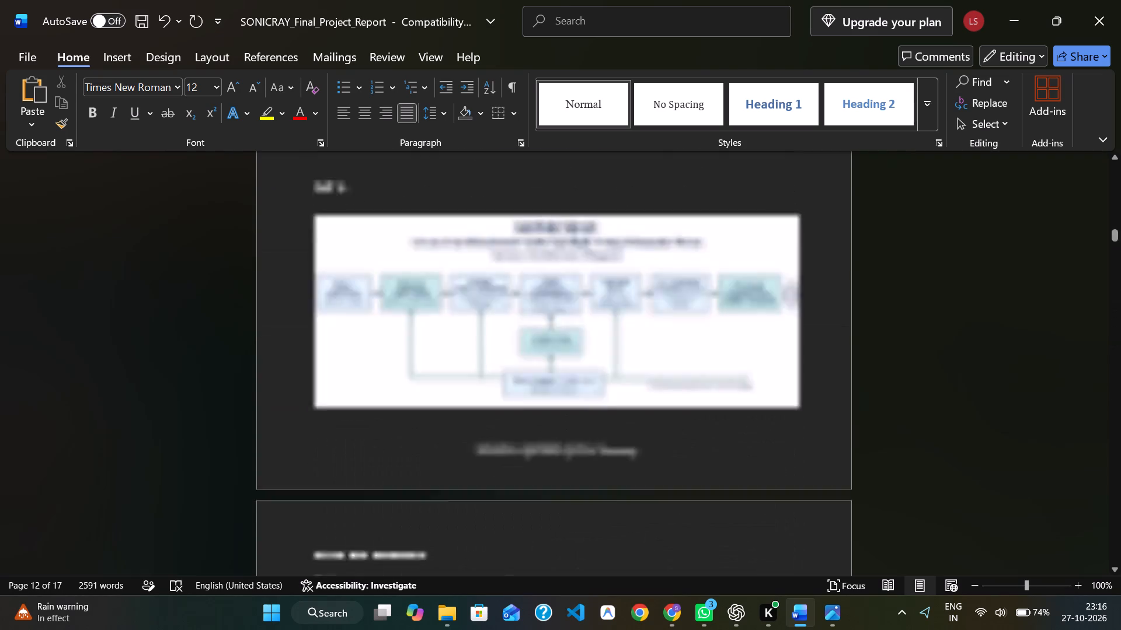
pyautogui.scroll(7, 541, 311)
pyautogui.scroll(-6, 541, 311)
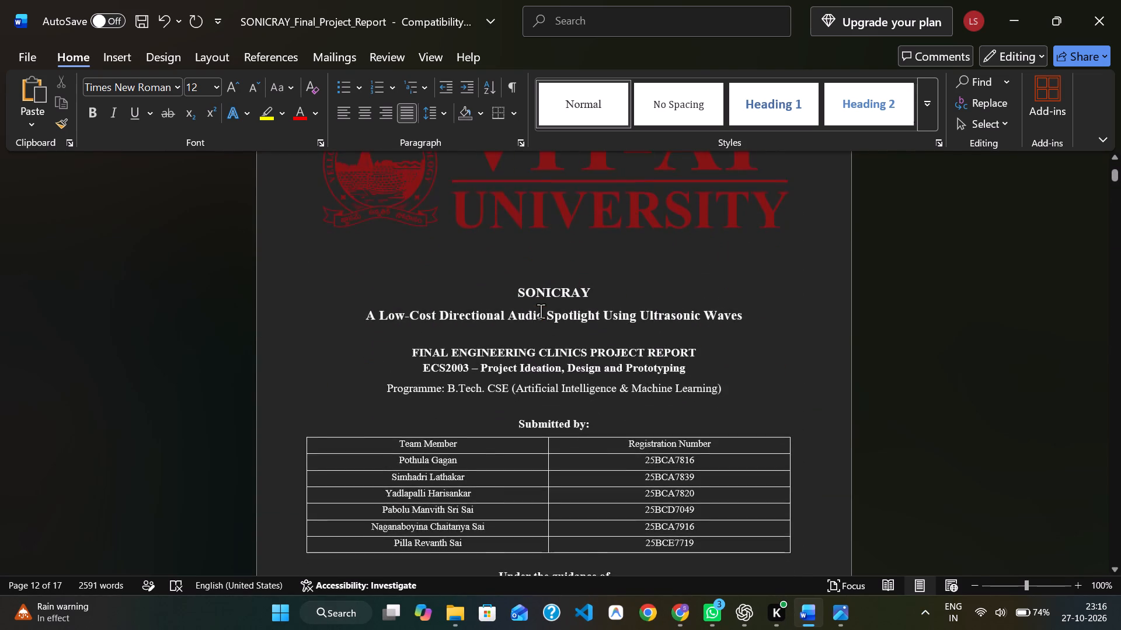
pyautogui.scroll(-11, 541, 311)
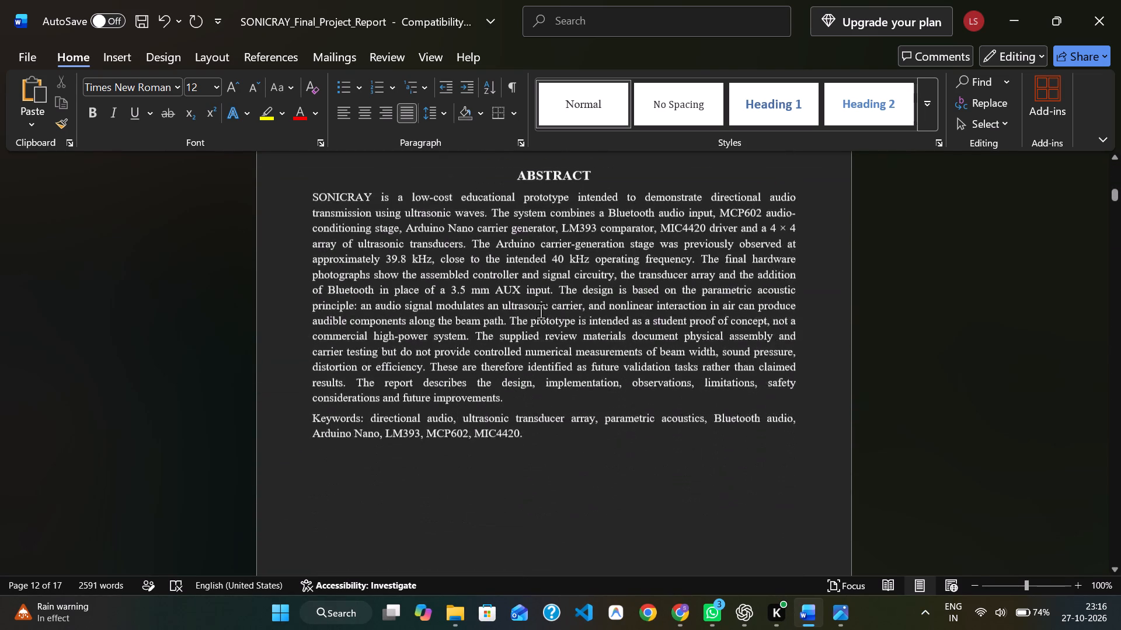
pyautogui.scroll(-13, 541, 311)
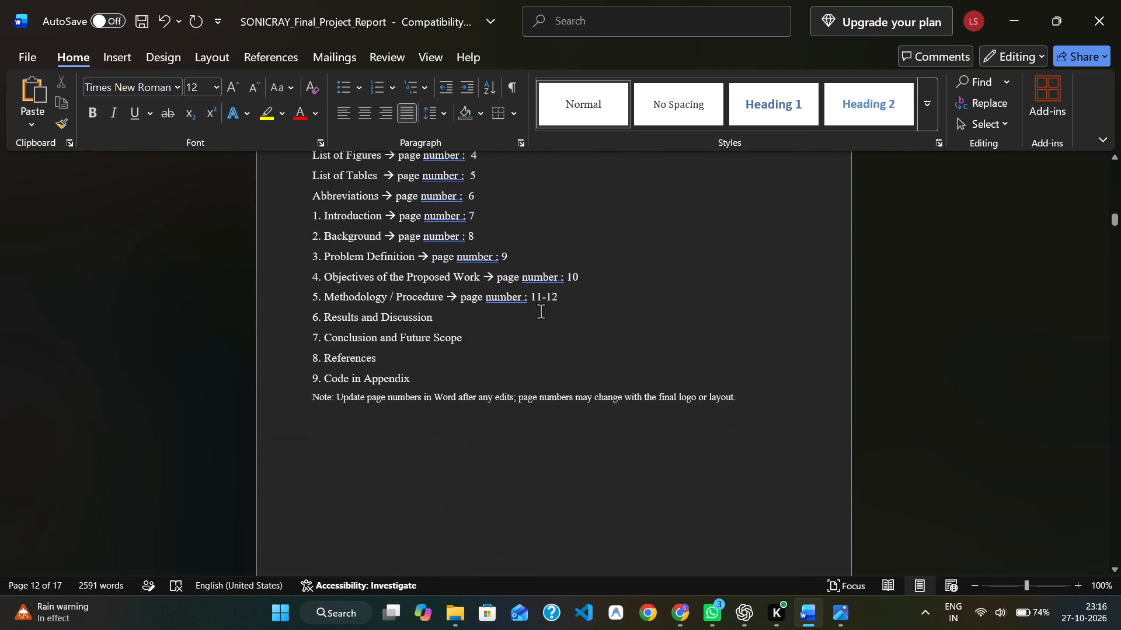
pyautogui.click(464, 322)
pyautogui.press('space')
pyautogui.write('--')
pyautogui.press('space')
pyautogui.press('BackSpace')
pyautogui.write('> page num')
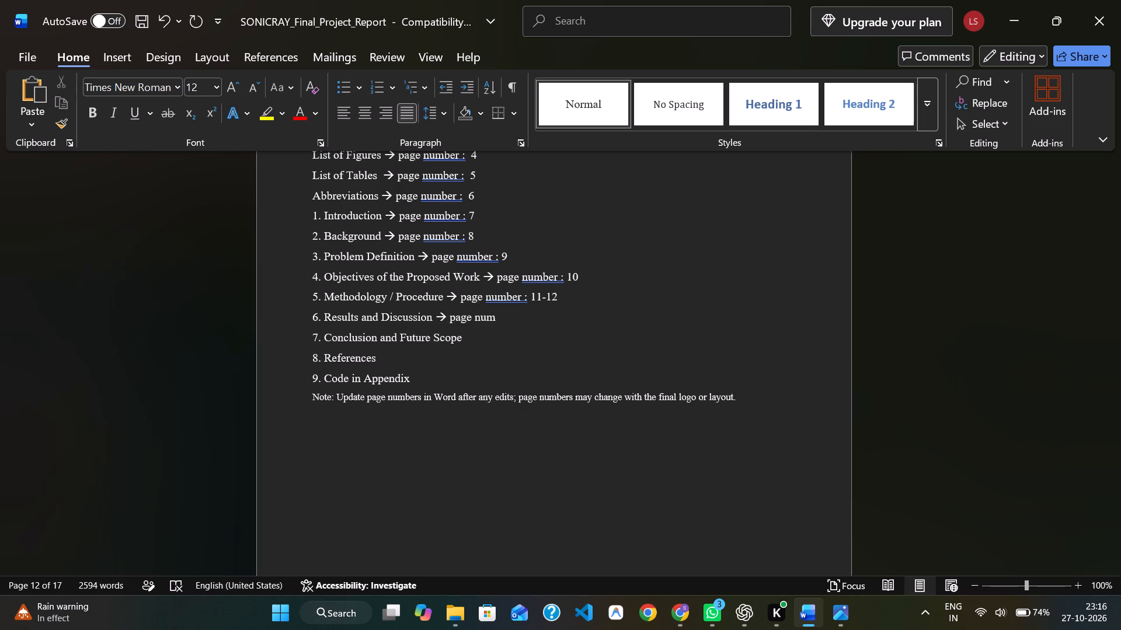
pyautogui.write('vwe')
pyautogui.press('BackSpace')
pyautogui.press('BackSpace')
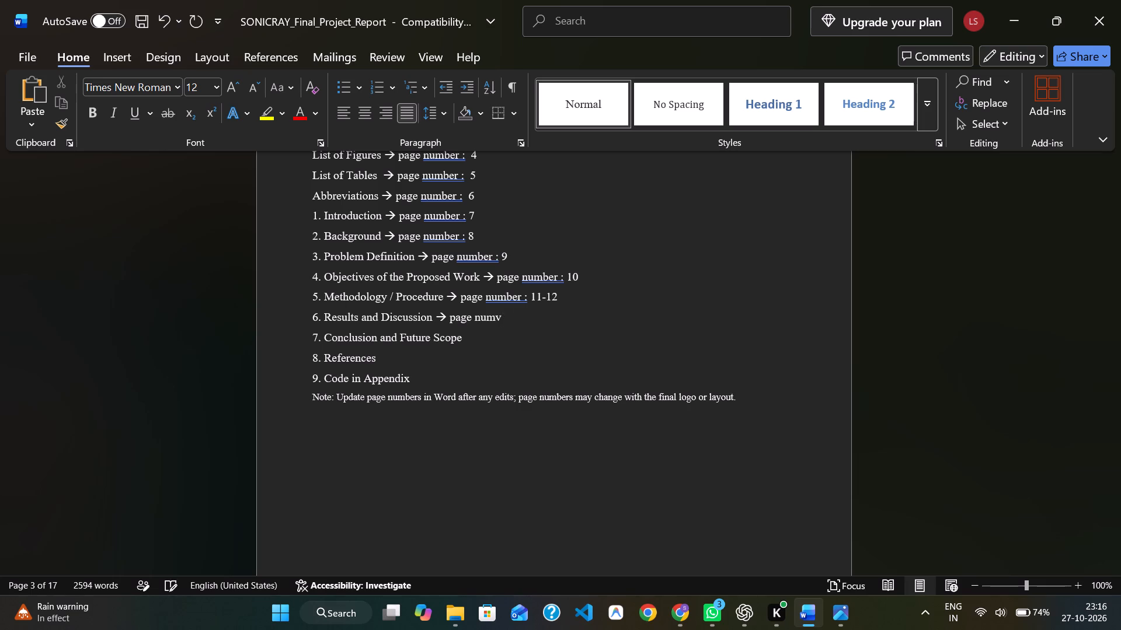
pyautogui.press('BackSpace')
pyautogui.write('ber :')
pyautogui.press('space')
pyautogui.write('13')
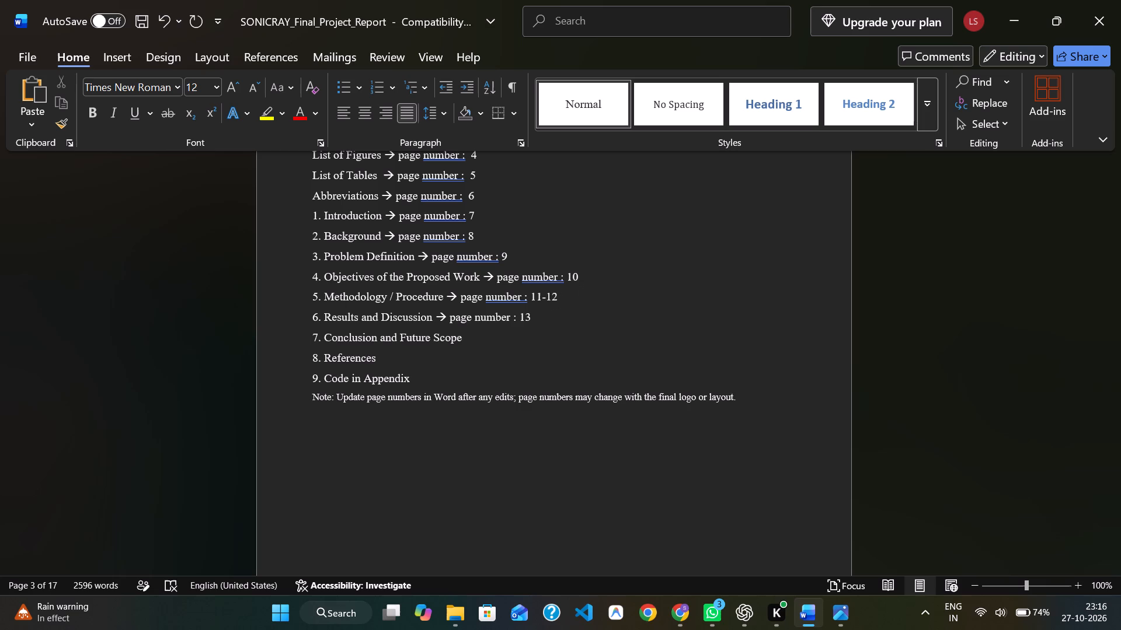
# Add an arrow followed by "page number : 14" after the Conclusion and Future Scope entry in the table of contents.
pyautogui.press('Down')
pyautogui.press('space')
pyautogui.write('-->')
pyautogui.press('space')
pyautogui.write('pag')
pyautogui.press('space')
pyautogui.press('BackSpace')
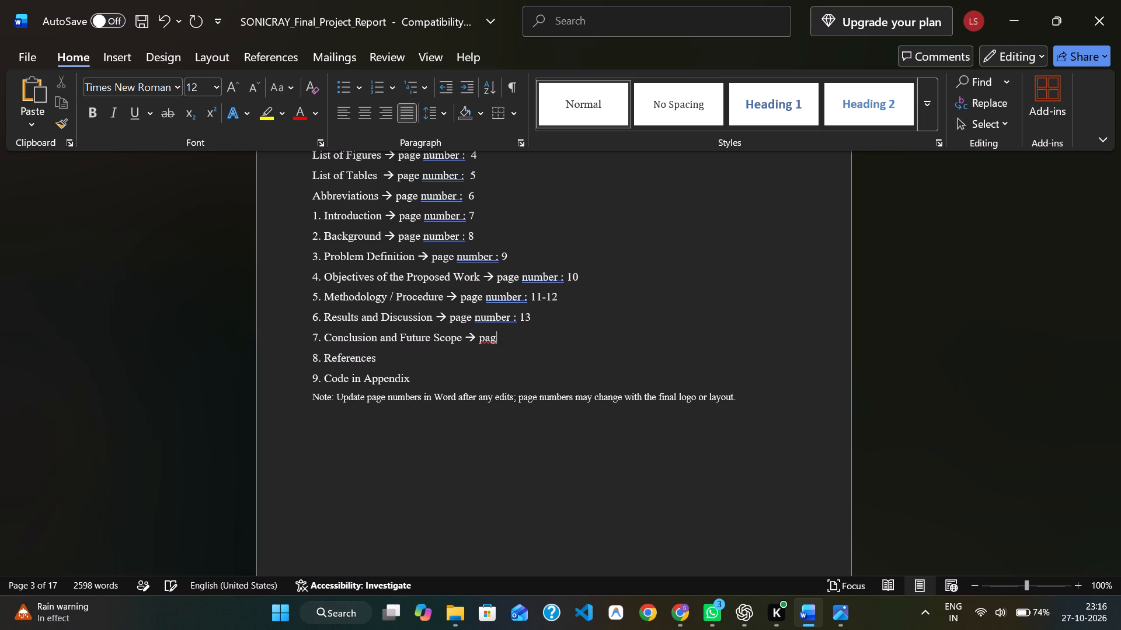
pyautogui.write('e nu')
pyautogui.write('mber :')
pyautogui.press('space')
pyautogui.write('14')
# Add an arrow followed by "page number : 1" after the References entry in the table of contents.
pyautogui.press('Down')
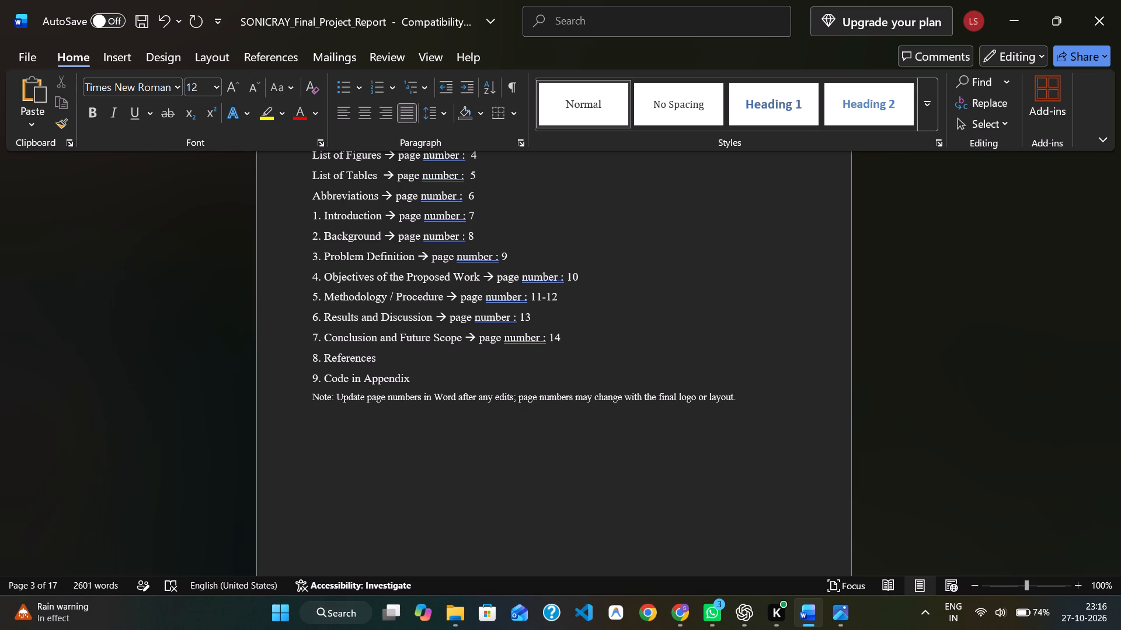
pyautogui.press('space')
pyautogui.write('--')
pyautogui.write('>')
pyautogui.press('space')
pyautogui.write('page number :')
pyautogui.press('space')
pyautogui.press('1')
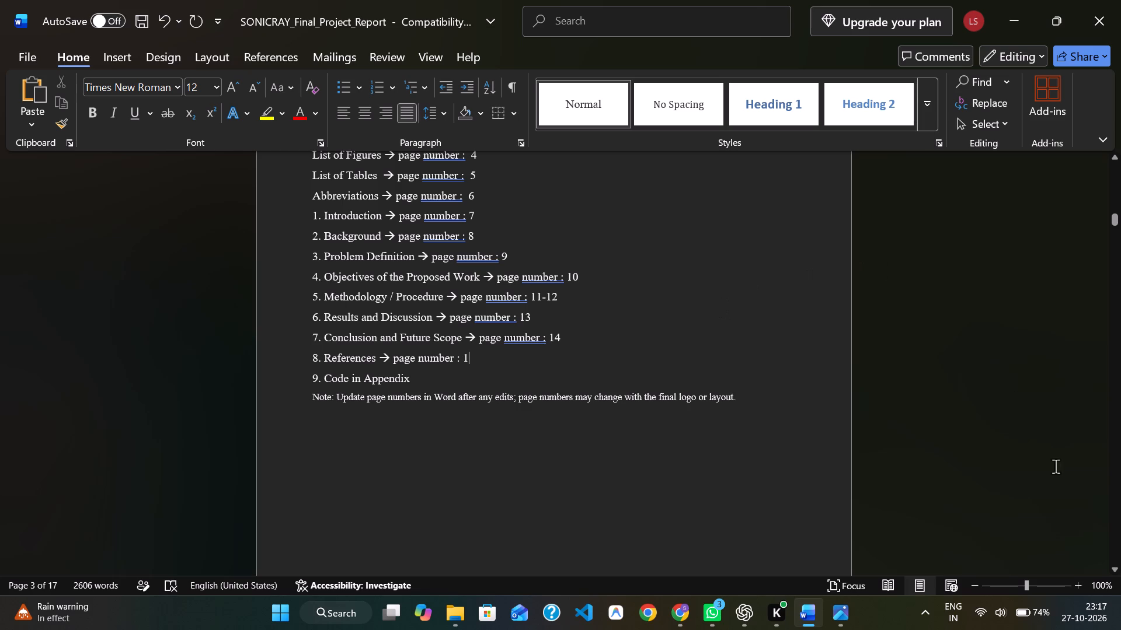
# Check which pages the Results and Discussion section occupies, including its prototype photograph and Table 2.
pyautogui.click(1113, 480)
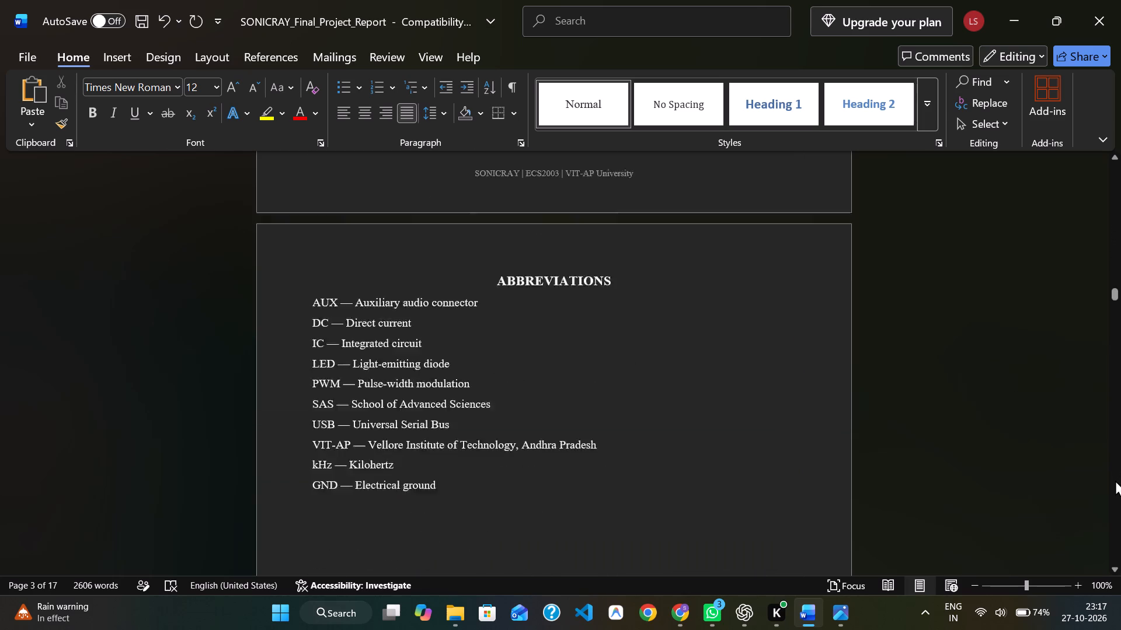
pyautogui.scroll(-13, 802, 470)
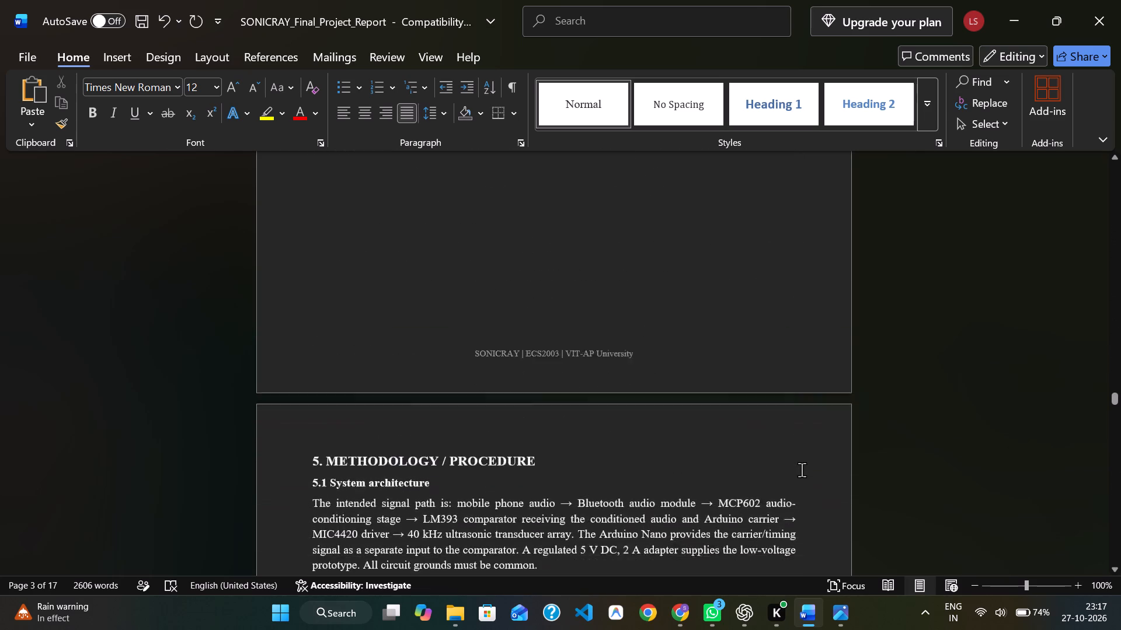
pyautogui.scroll(-17, 802, 470)
pyautogui.scroll(5, 797, 468)
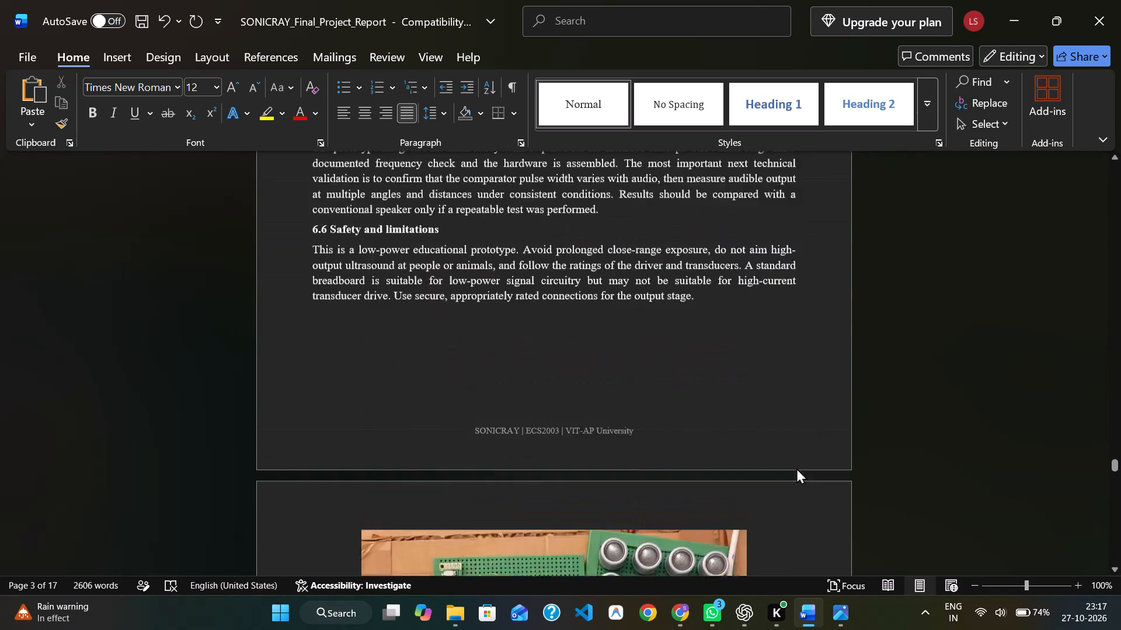
pyautogui.scroll(4, 796, 468)
pyautogui.click(653, 390)
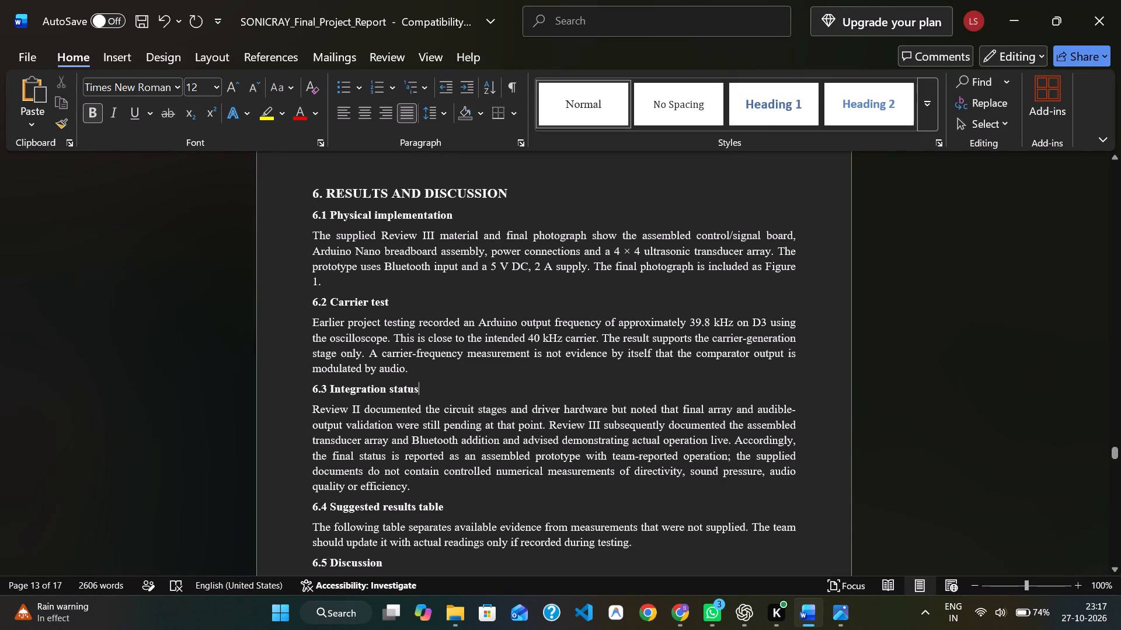
pyautogui.click(454, 416)
pyautogui.scroll(-16, 454, 416)
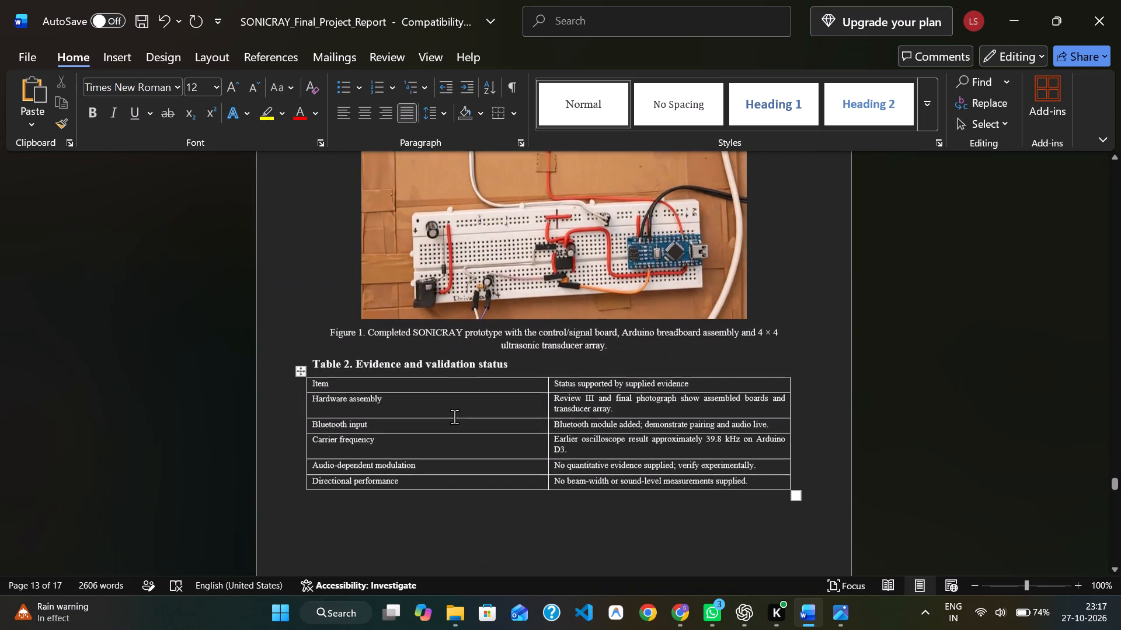
pyautogui.scroll(-1, 454, 416)
pyautogui.click(367, 397)
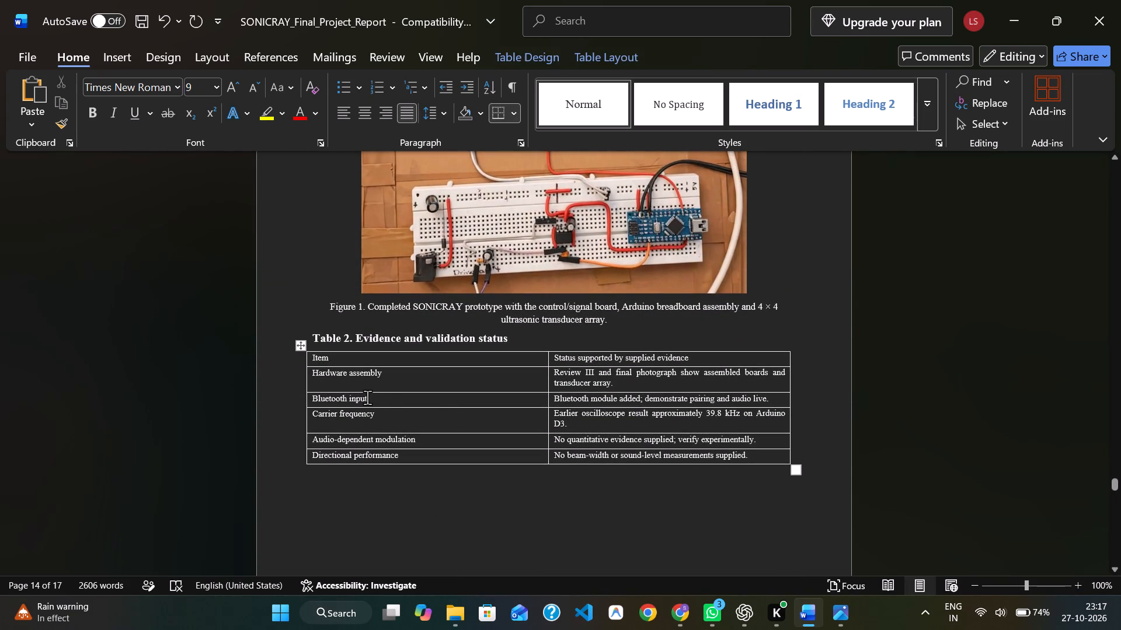
# Check on which pages the Conclusion and Future Scope, References and Code in Appendix sections start.
pyautogui.scroll(1, 413, 406)
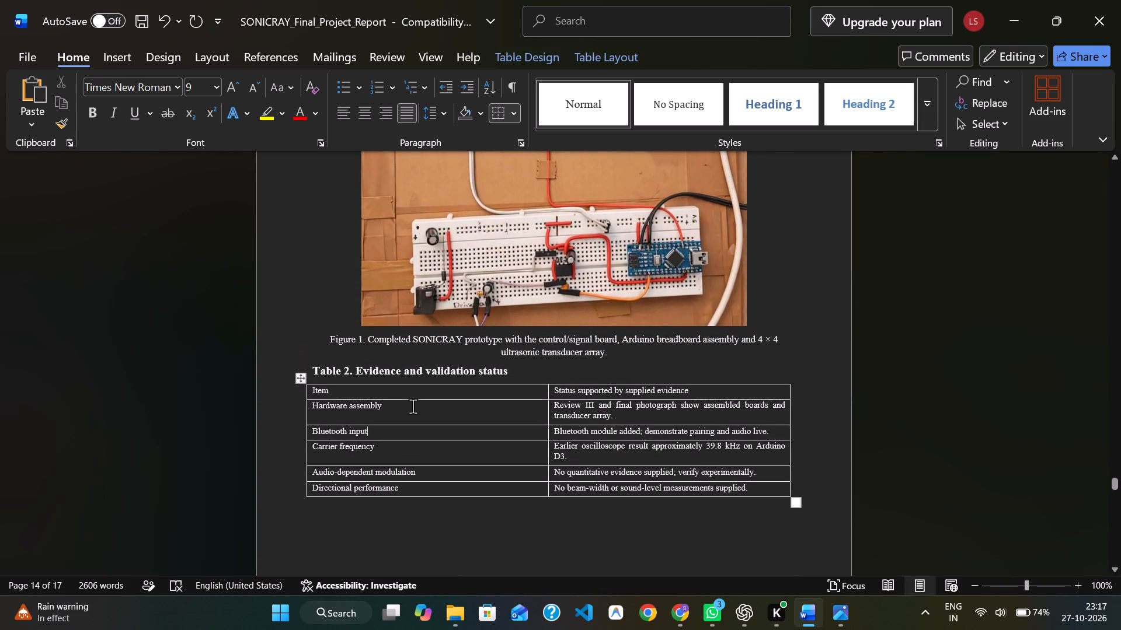
pyautogui.scroll(-13, 413, 406)
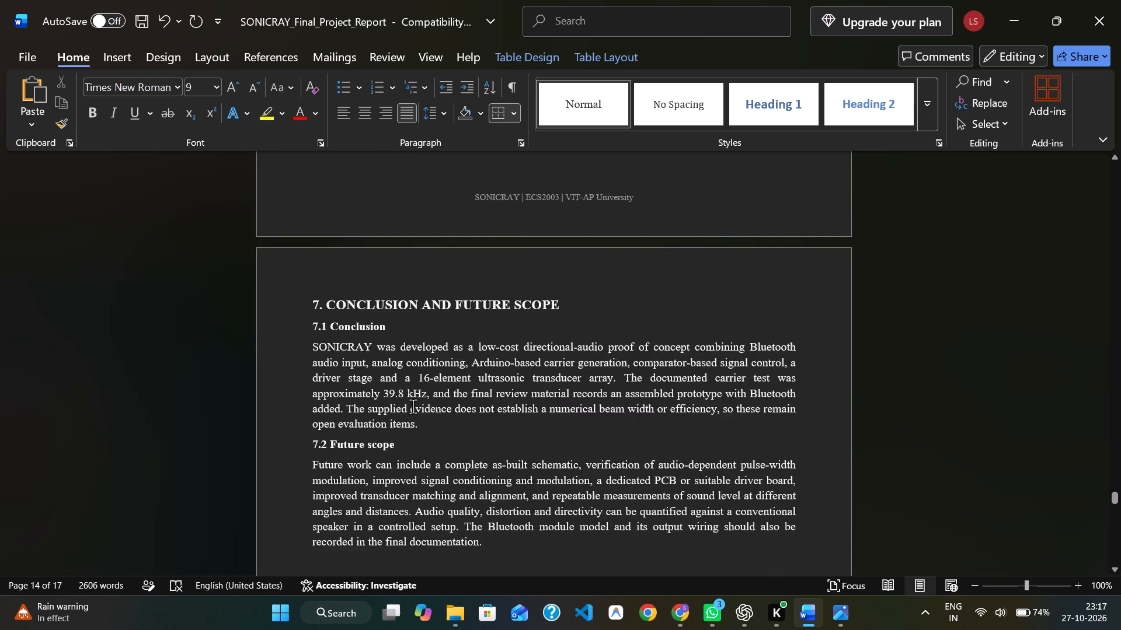
pyautogui.scroll(-2, 413, 406)
pyautogui.click(440, 354)
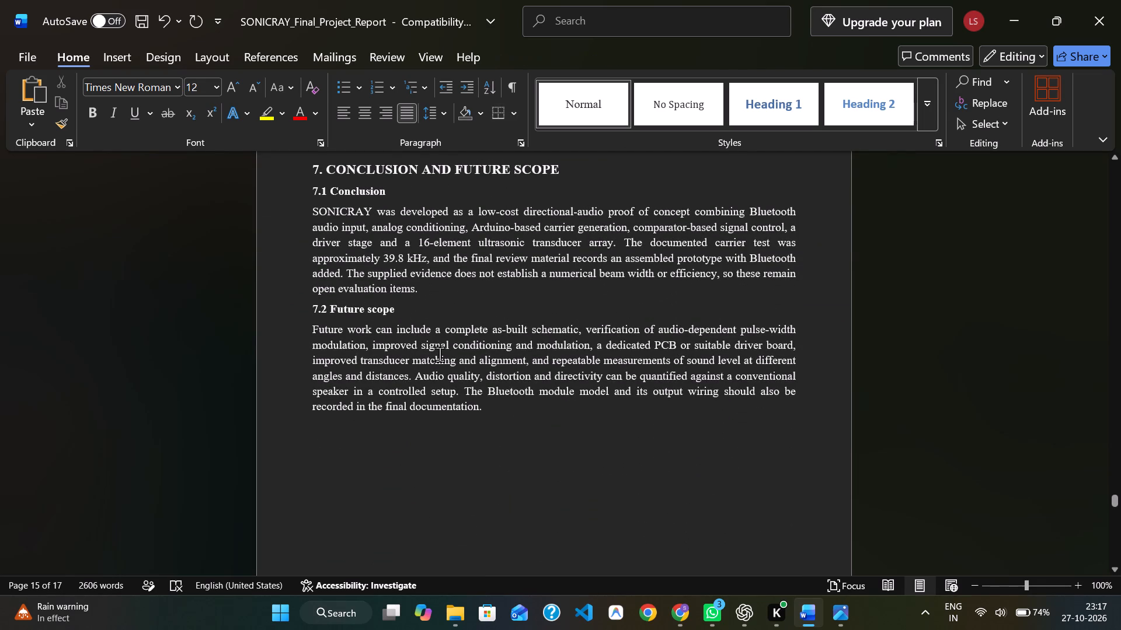
pyautogui.scroll(-14, 440, 354)
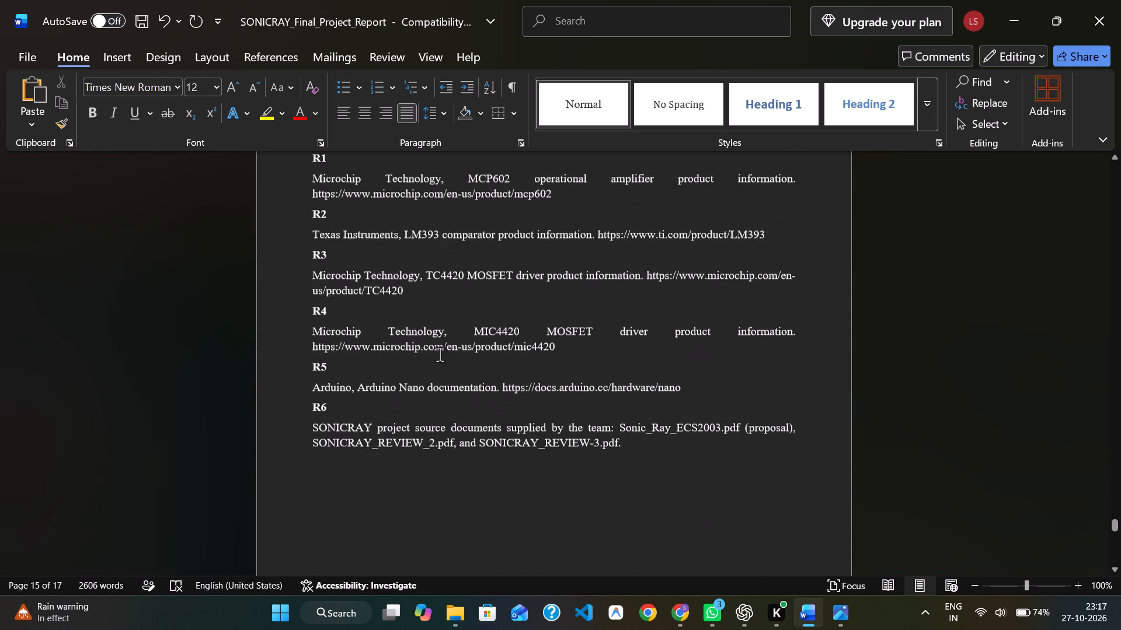
pyautogui.click(440, 354)
pyautogui.scroll(-8, 440, 354)
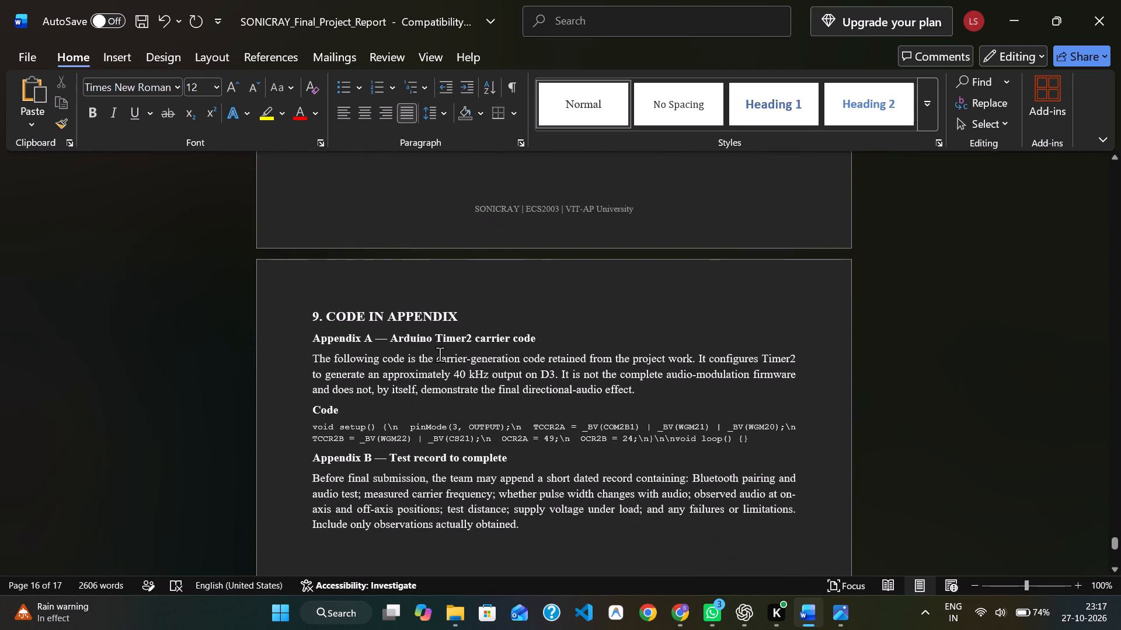
pyautogui.click(440, 394)
# Recheck where the Results and Discussion section starts and ends, up to the Conclusion and Future Scope heading.
pyautogui.scroll(12, 440, 394)
pyautogui.scroll(14, 440, 394)
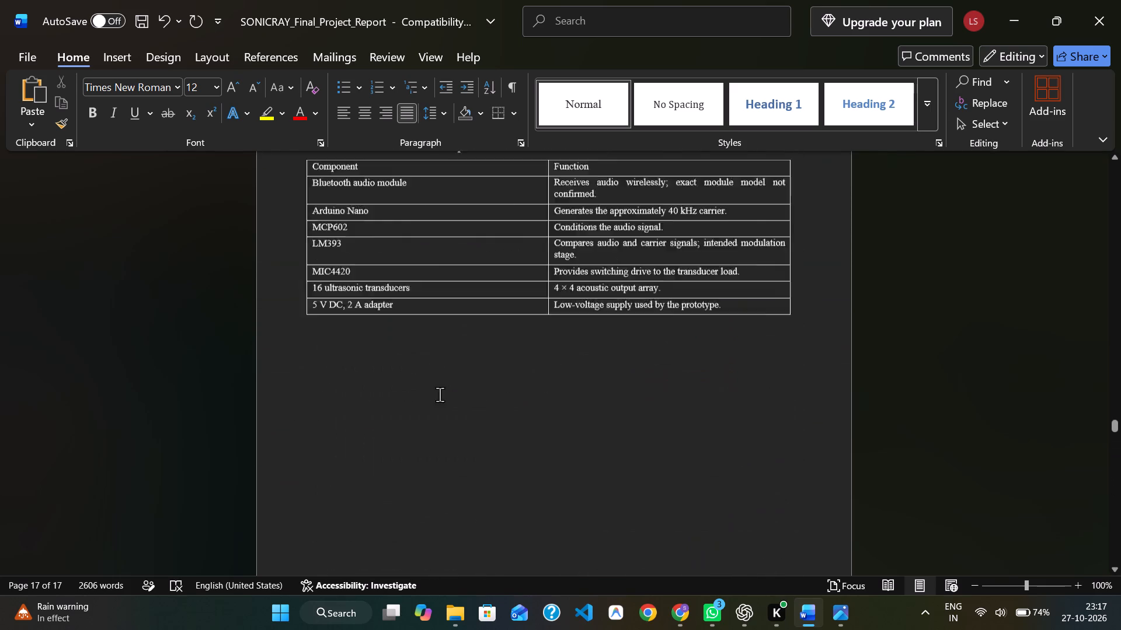
pyautogui.scroll(12, 440, 394)
pyautogui.scroll(-1, 440, 394)
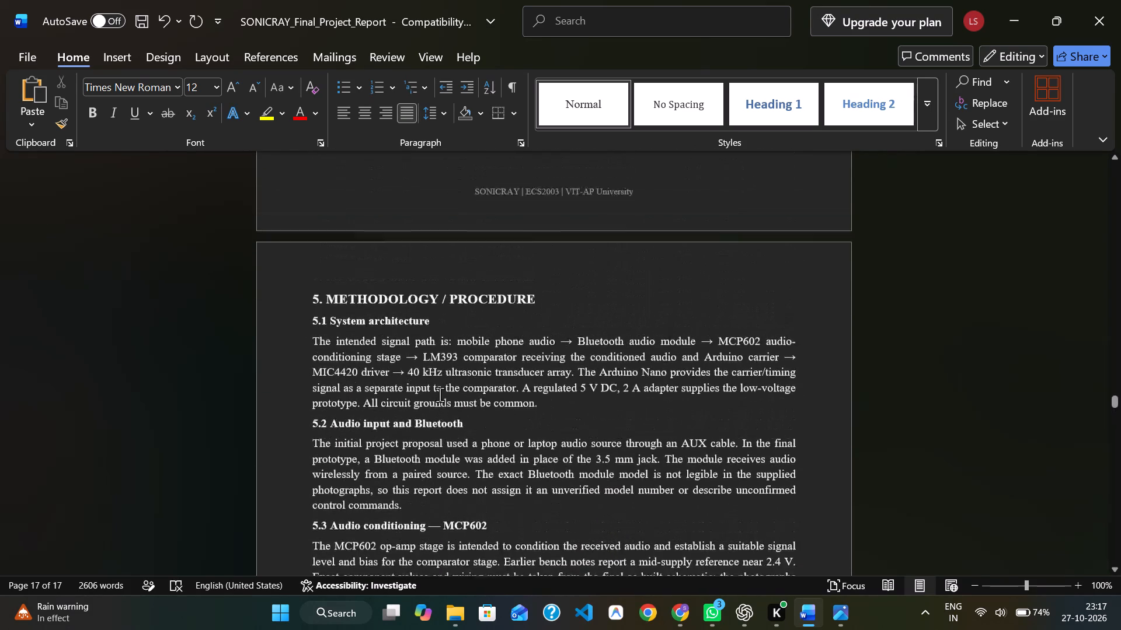
pyautogui.scroll(-8, 440, 394)
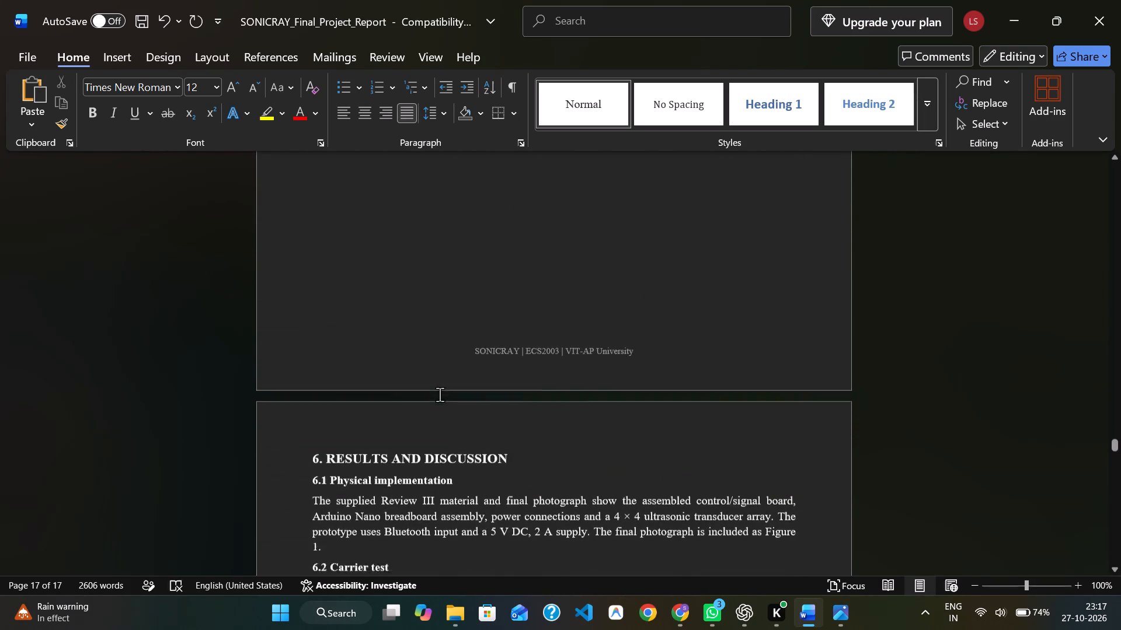
pyautogui.scroll(-1, 440, 394)
pyautogui.scroll(7, 440, 394)
pyautogui.scroll(-3, 440, 394)
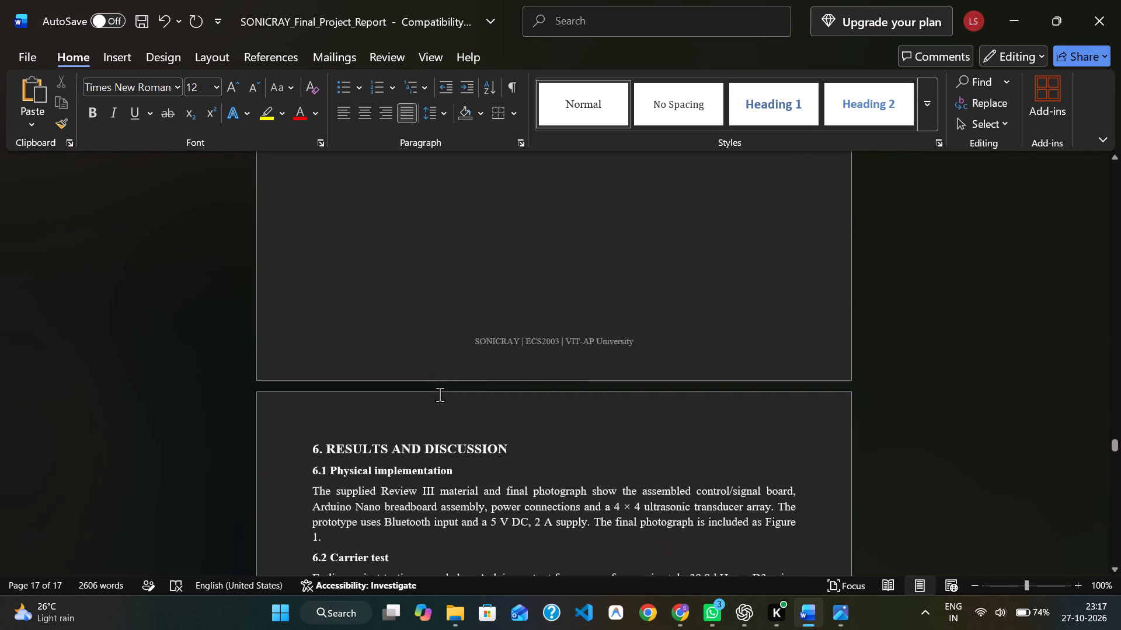
pyautogui.scroll(-1, 440, 394)
pyautogui.click(438, 418)
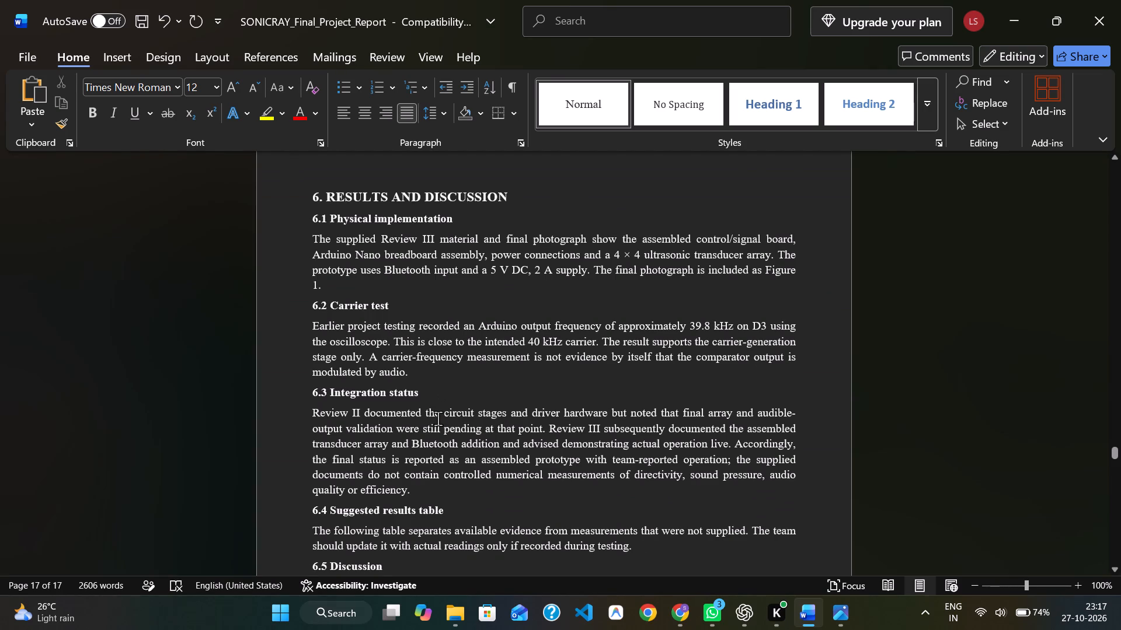
pyautogui.scroll(-6, 438, 418)
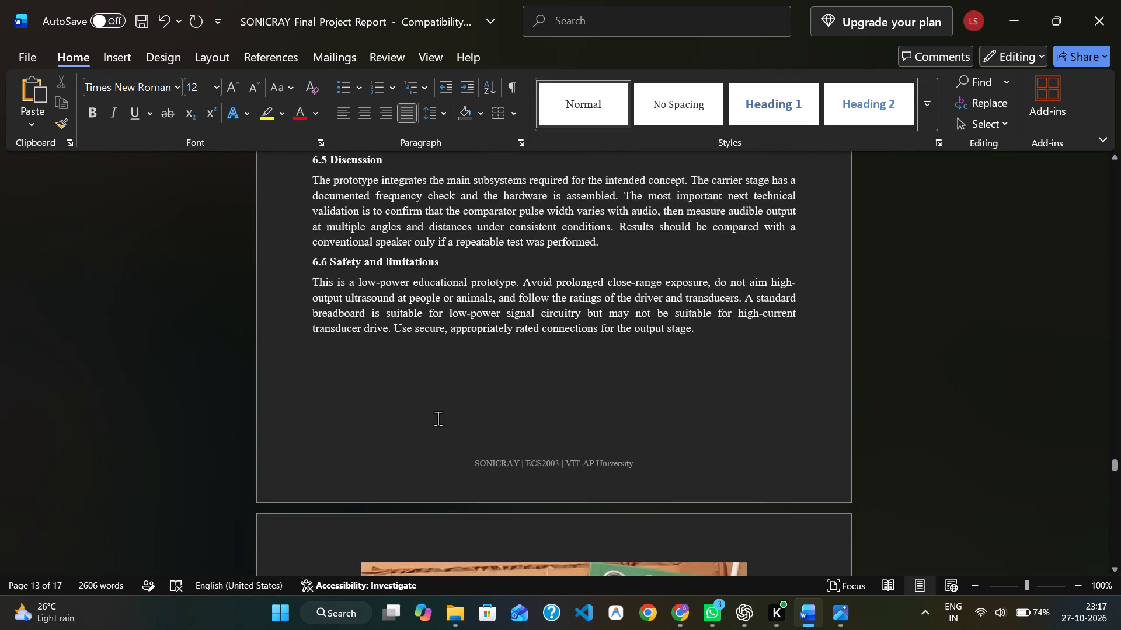
pyautogui.scroll(-12, 438, 418)
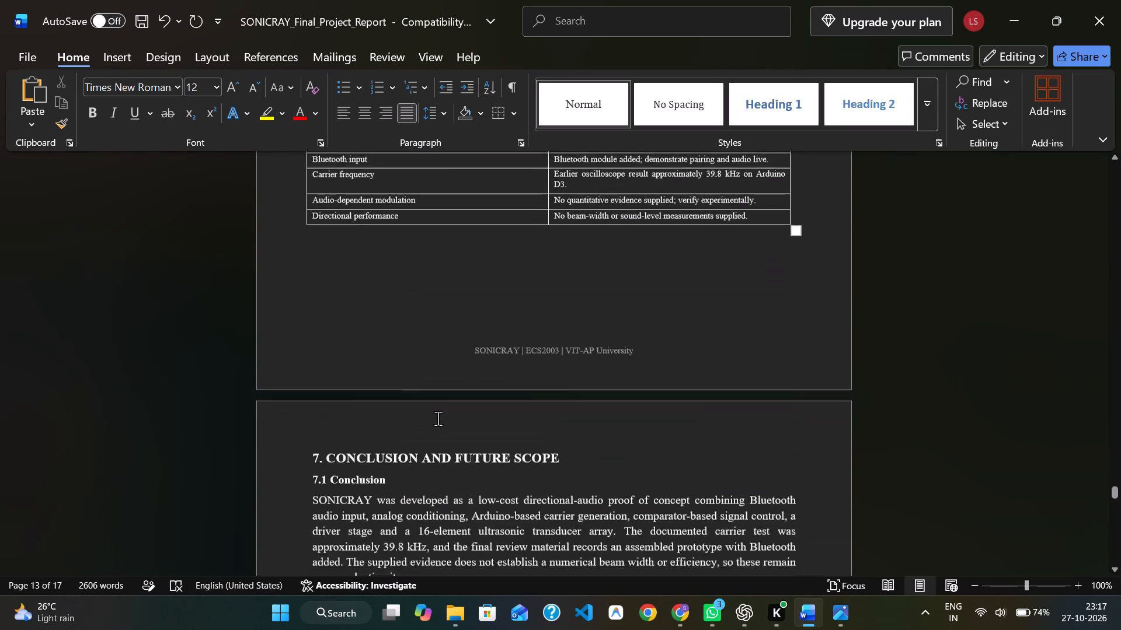
pyautogui.scroll(-3, 438, 418)
pyautogui.click(450, 394)
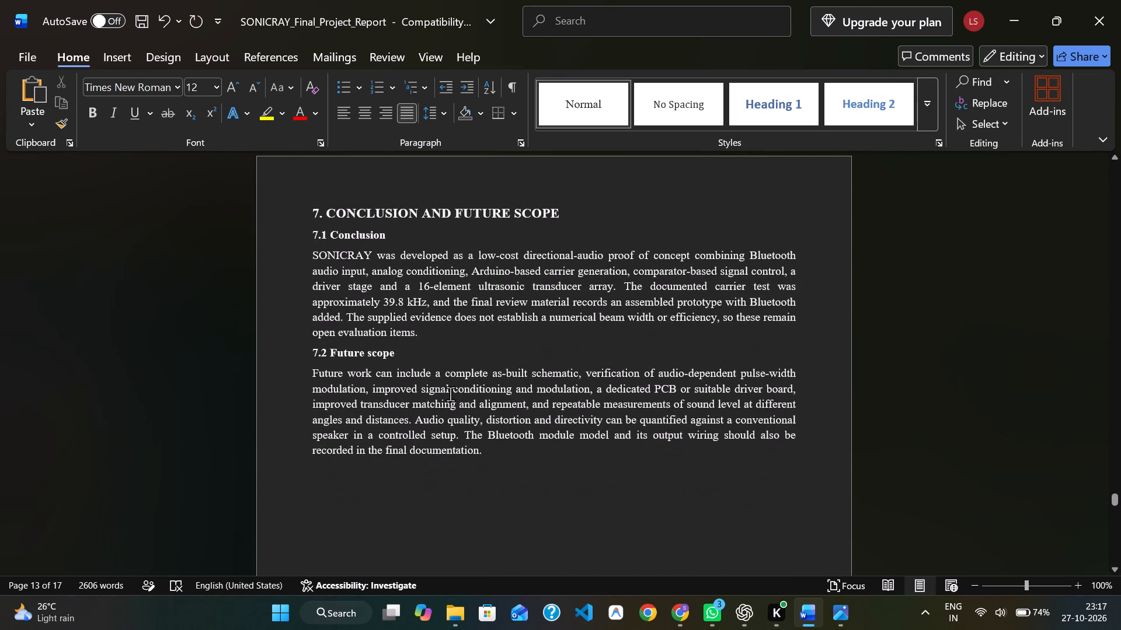
# Extend the page number of the Results and Discussion entry in the table of contents to 13-14.
pyautogui.scroll(20, 450, 394)
pyautogui.scroll(15, 450, 394)
pyautogui.scroll(16, 450, 394)
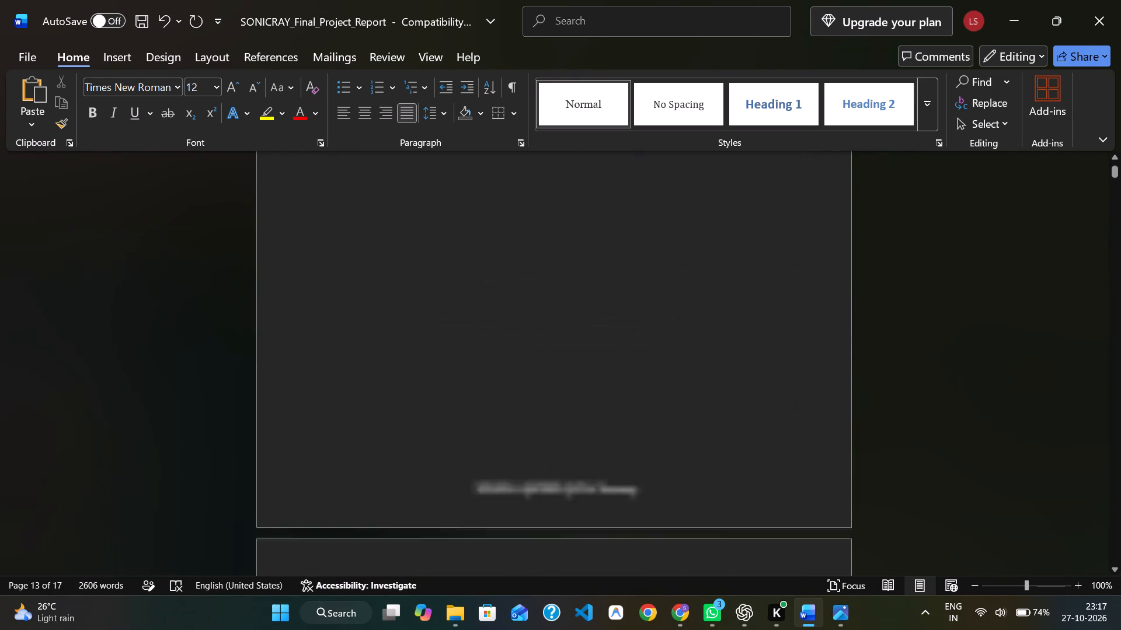
pyautogui.scroll(-9, 450, 394)
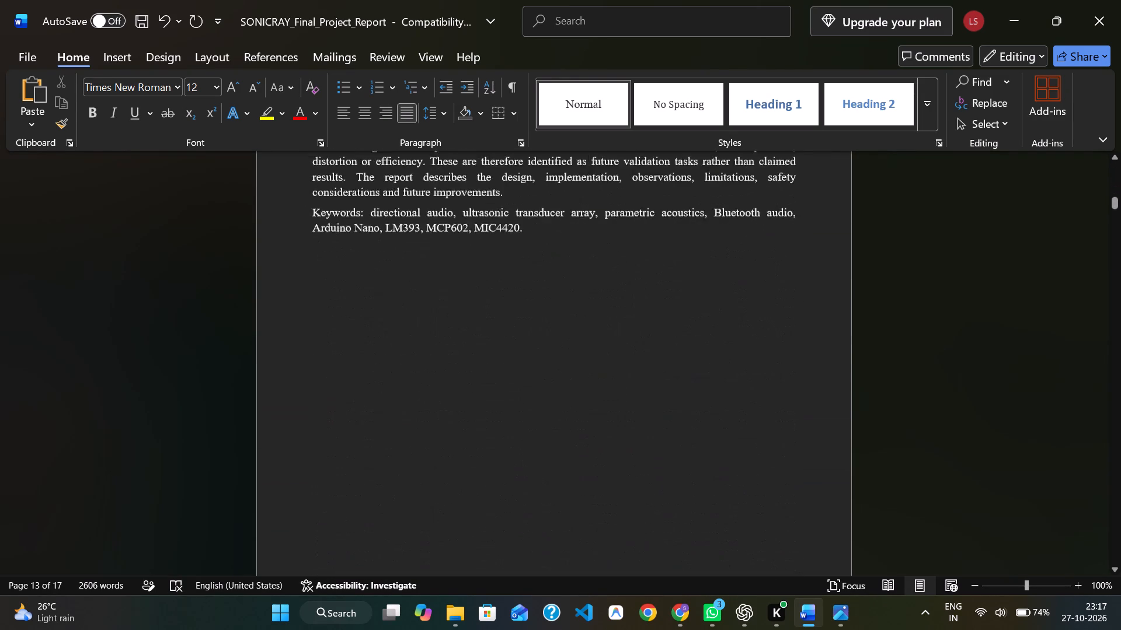
pyautogui.scroll(-2, 450, 394)
pyautogui.scroll(1, 450, 394)
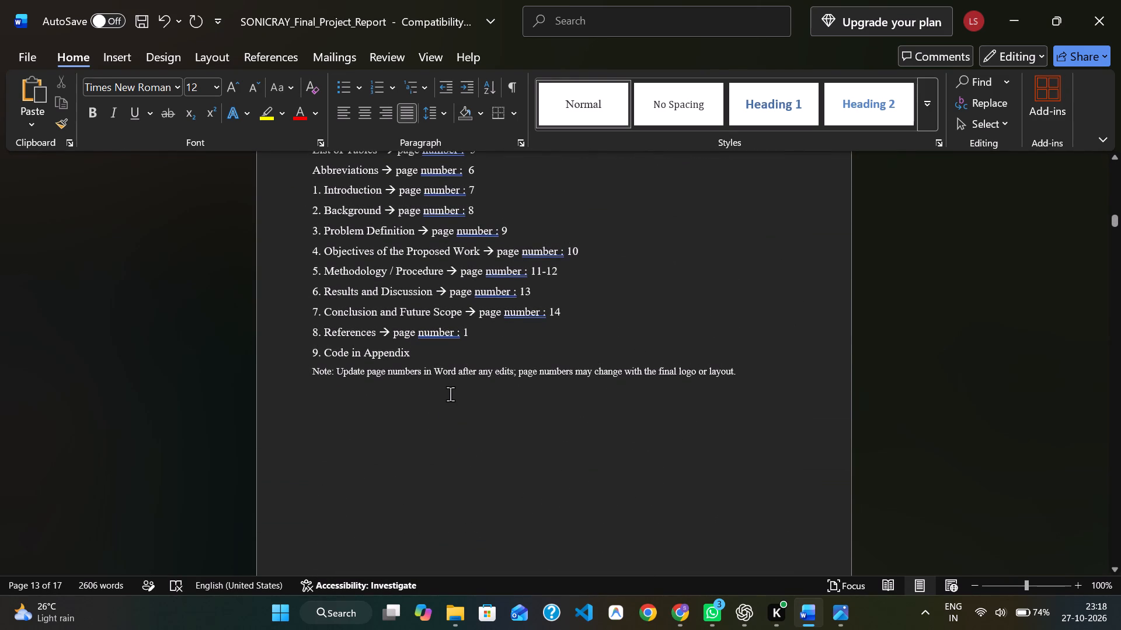
pyautogui.click(538, 298)
pyautogui.write('-14')
# Change the page number of the Conclusion and Future Scope entry in the table of contents to 15.
pyautogui.press('Down')
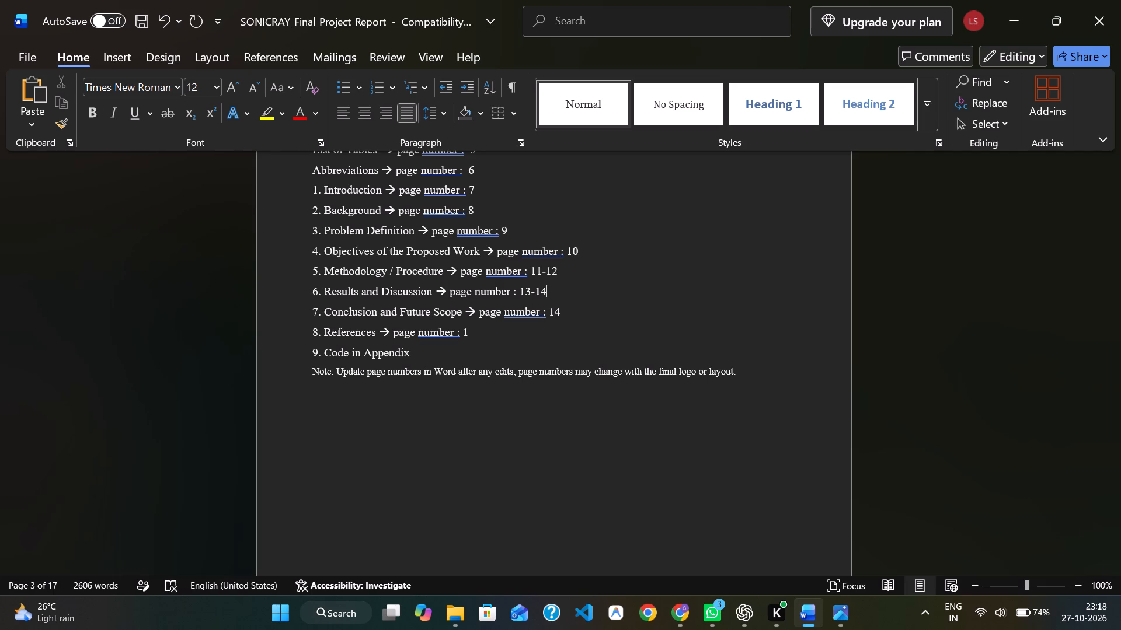
pyautogui.press('Right')
pyautogui.press('Right')
pyautogui.press('Right')
pyautogui.press('BackSpace')
pyautogui.press('5')
# Complete the page number of the References entry in the table of contents as 16.
pyautogui.press('Down')
pyautogui.press('6')
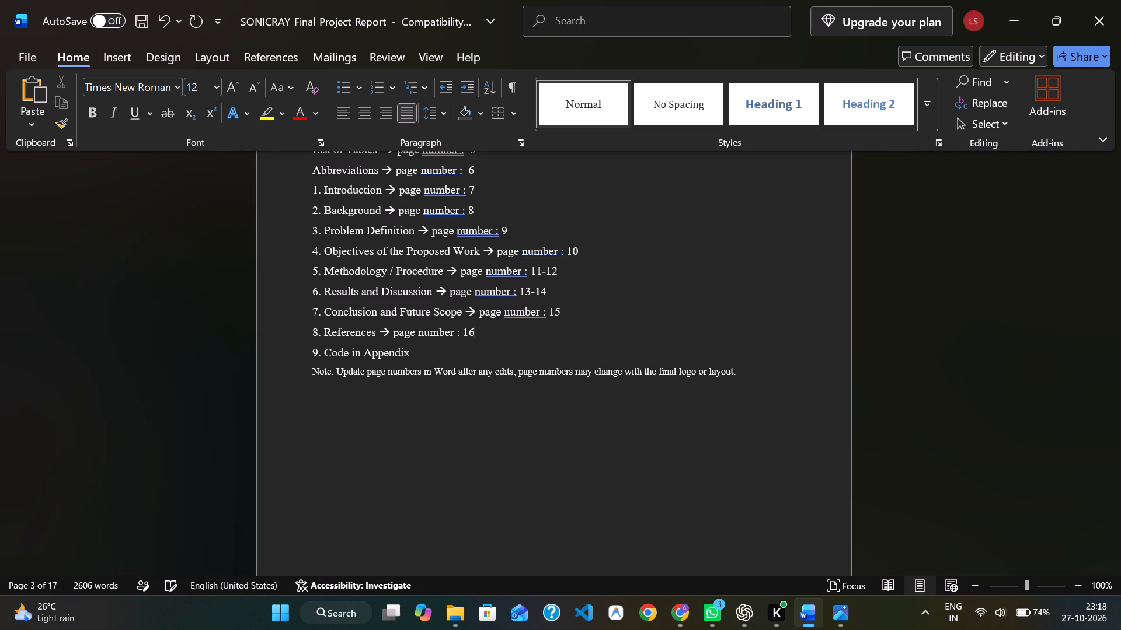
# Add an arrow followed by "page number : 17" after the Code in Appendix entry in the table of contents.
pyautogui.press('Down')
pyautogui.press('space')
pyautogui.write('--> page')
pyautogui.press('space')
pyautogui.write('number :')
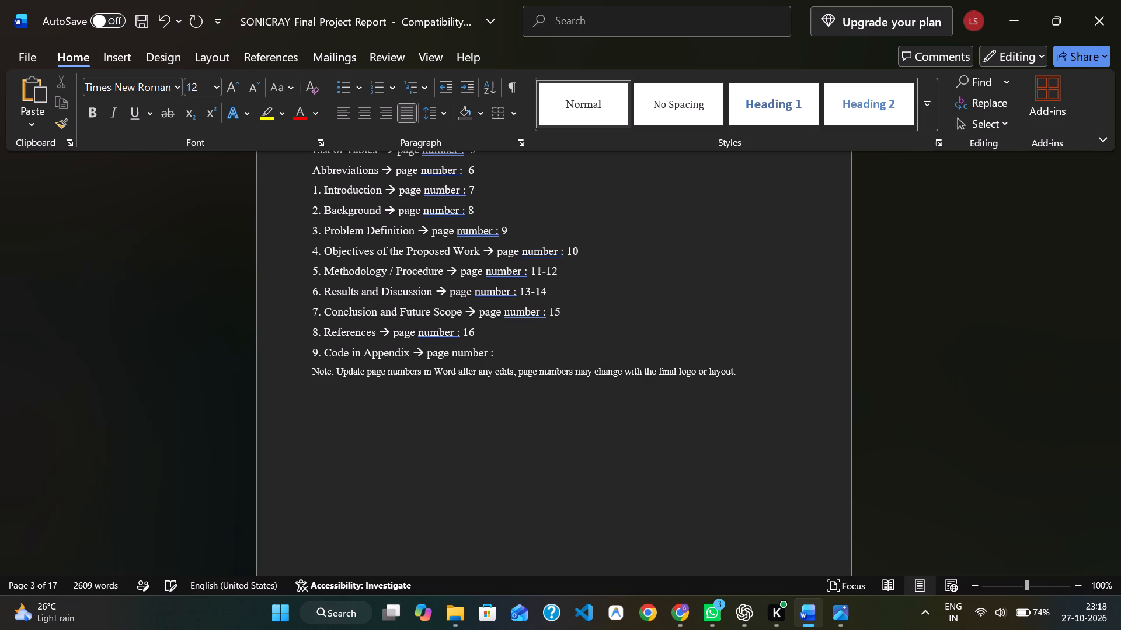
pyautogui.press('space')
pyautogui.write('17')
# Save the report.
pyautogui.hotkey('ctrl', 's')
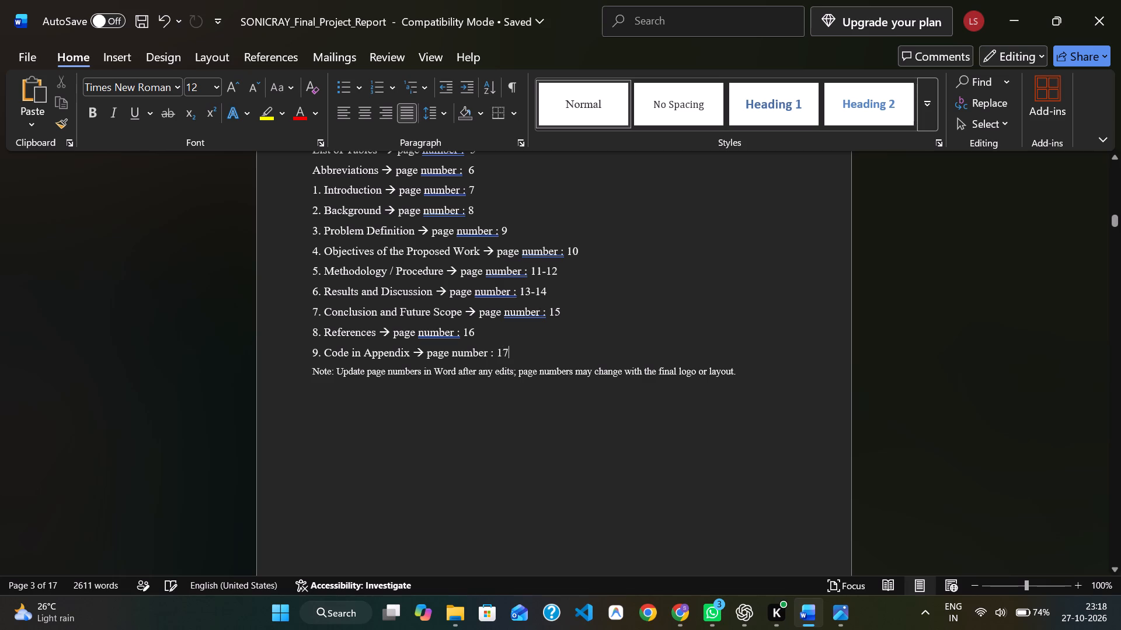
# Delete the note about updating page numbers below the Code in Appendix entry in the table of contents.
pyautogui.click(736, 377)
pyautogui.moveTo(309, 370); pyautogui.dragTo(760, 372)
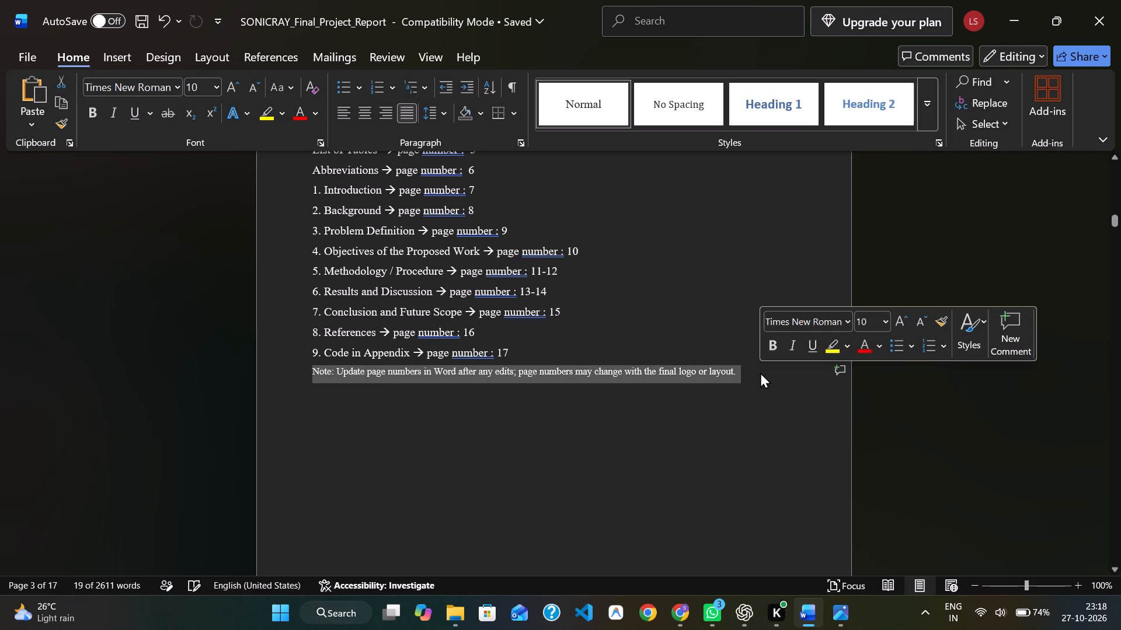
pyautogui.press('BackSpace')
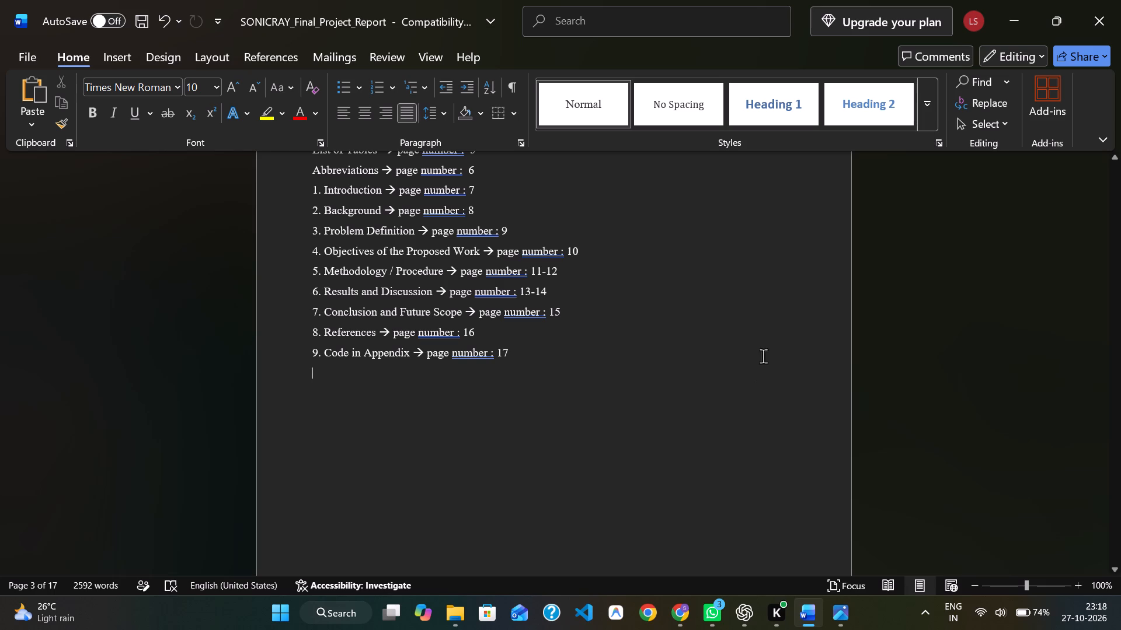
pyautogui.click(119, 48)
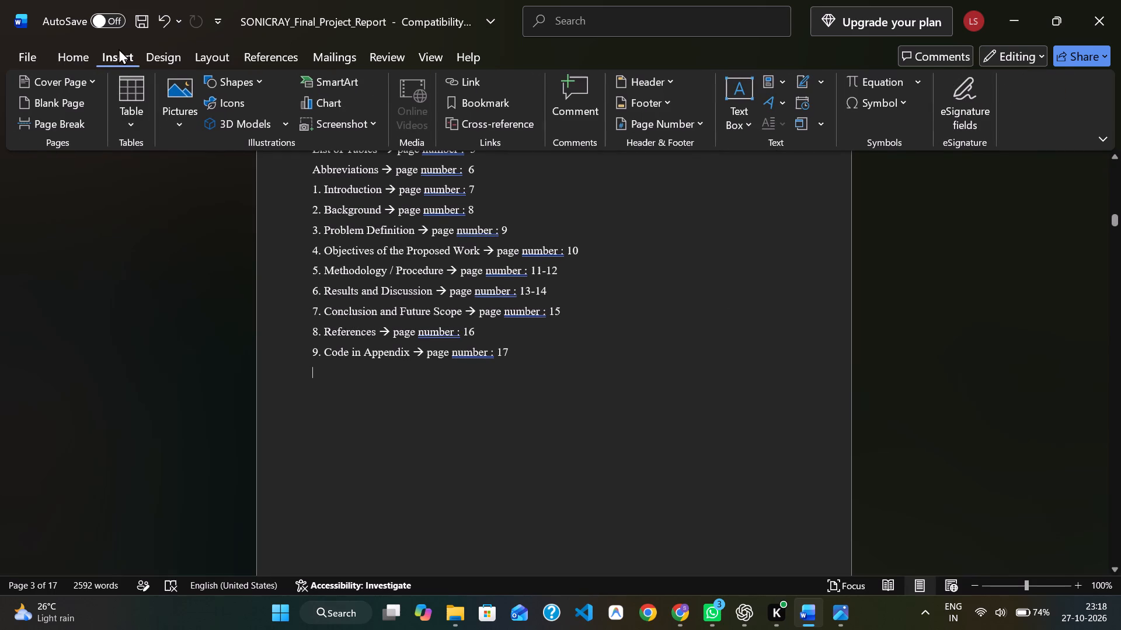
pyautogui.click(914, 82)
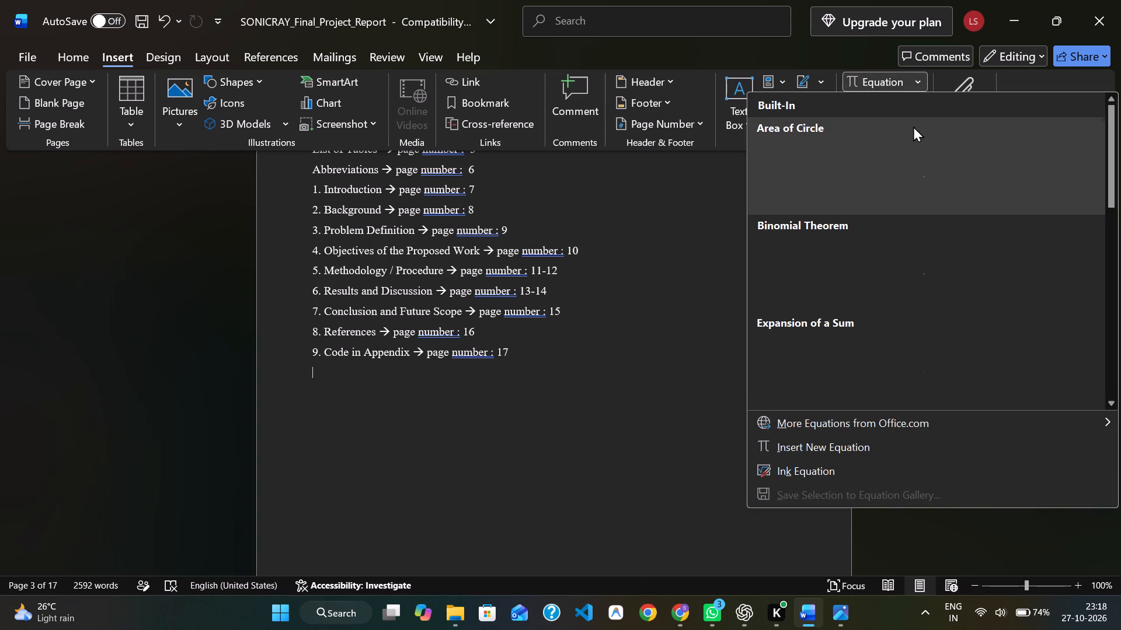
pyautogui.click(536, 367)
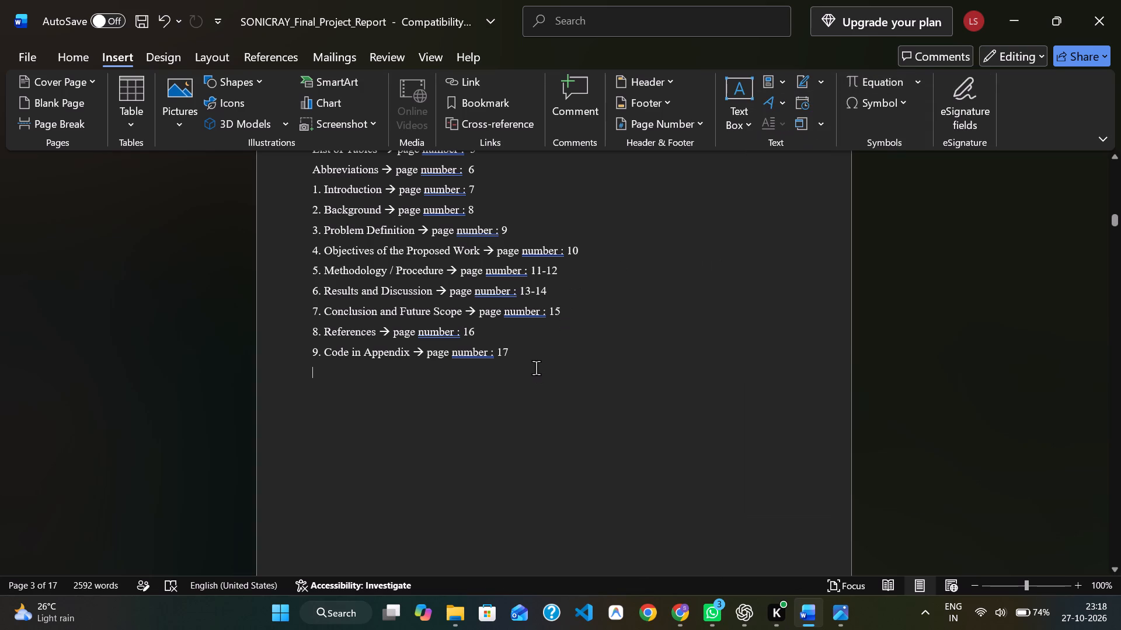
# Return to the report's cover page and save the report.
pyautogui.scroll(15, 536, 367)
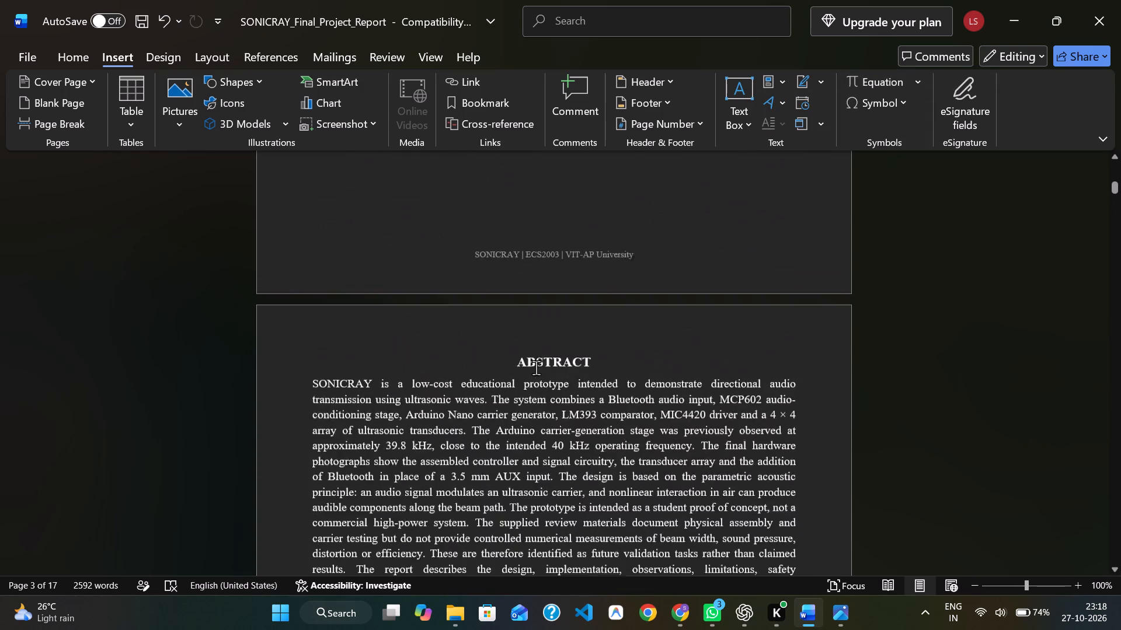
pyautogui.scroll(4, 536, 367)
pyautogui.scroll(-1, 536, 367)
pyautogui.scroll(3, 533, 372)
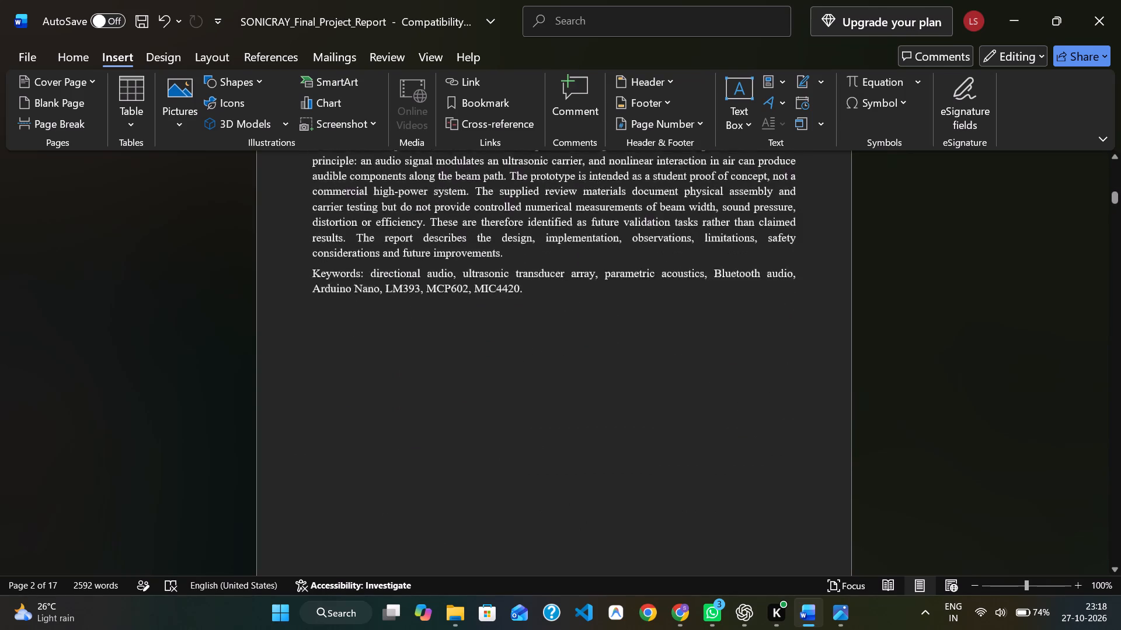
pyautogui.scroll(4, 533, 372)
pyautogui.click(698, 183)
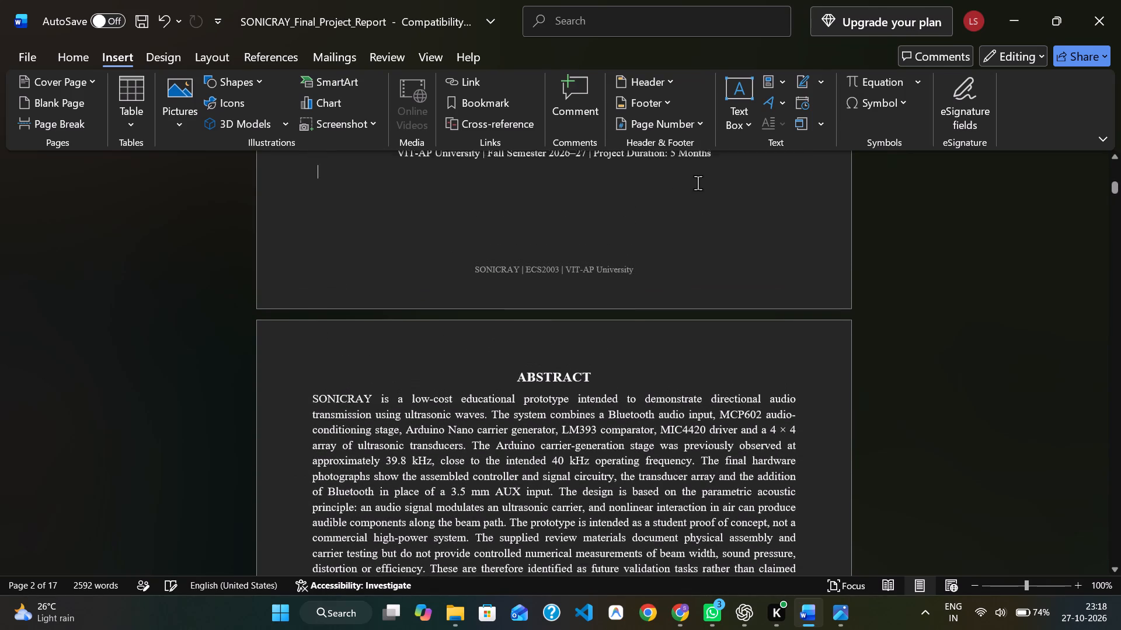
pyautogui.scroll(7, 698, 183)
pyautogui.hotkey('ctrl', 's')
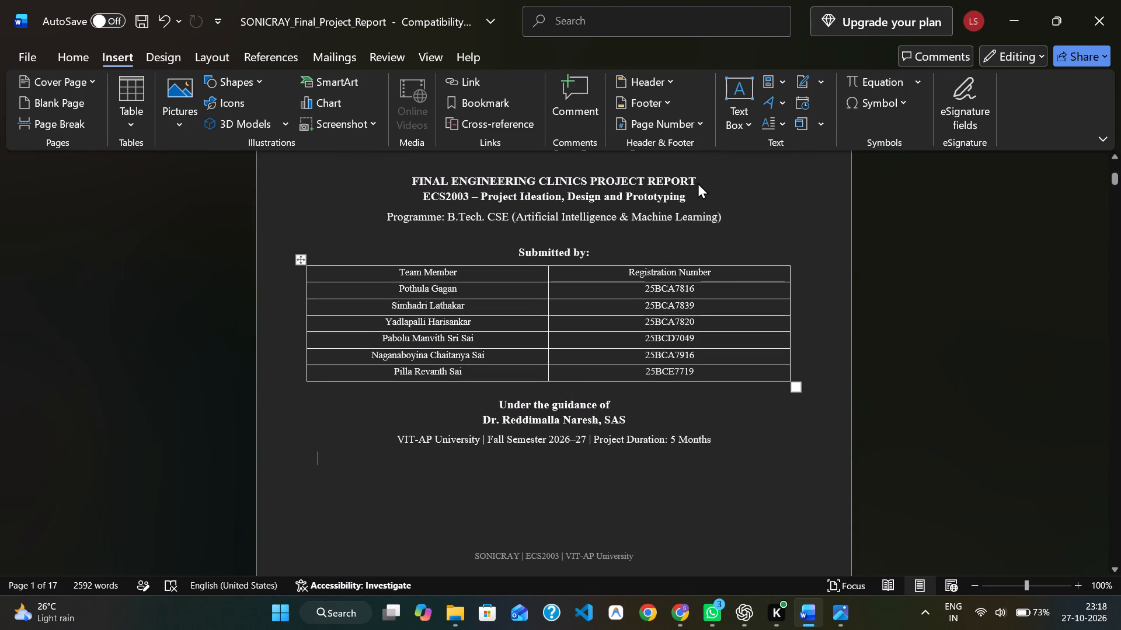
pyautogui.hotkey('ctrl', 's')
pyautogui.hotkey('ctrl', 's')
pyautogui.hotkey('ctrl', 's')
pyautogui.hotkey('ctrl', 's')
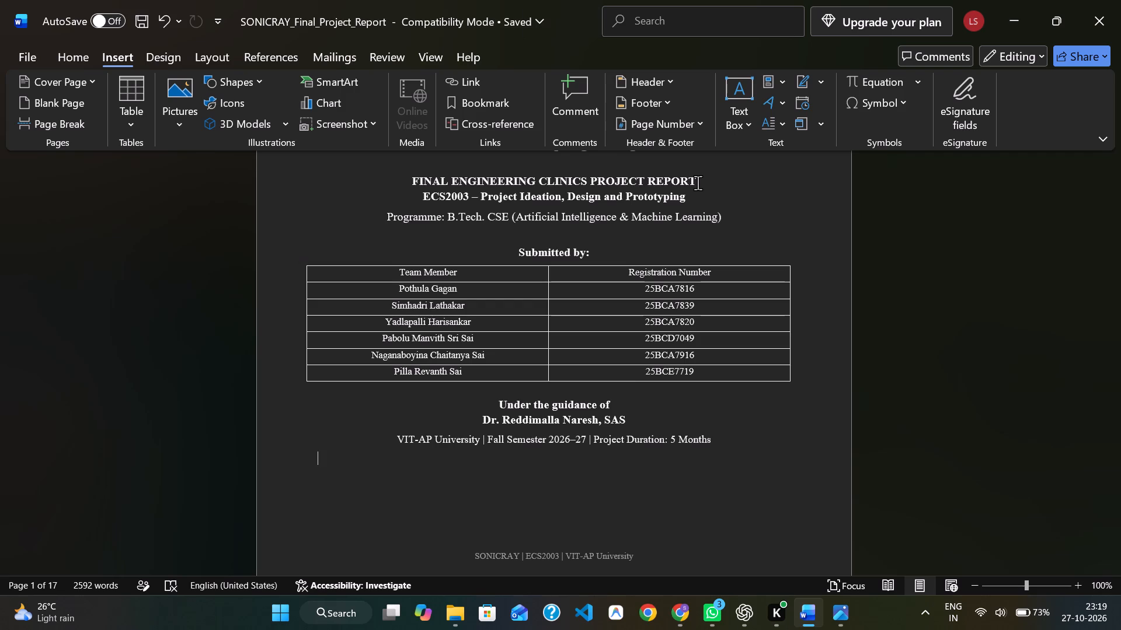
pyautogui.hotkey('ctrl', 's')
pyautogui.hotkey('ctrl', 's')
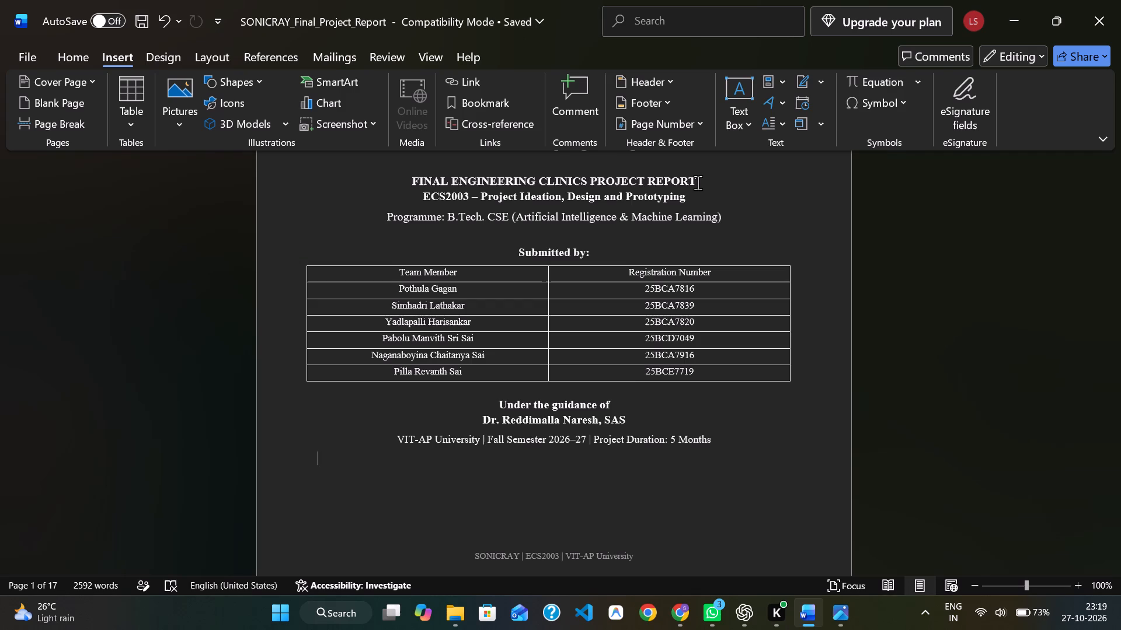
pyautogui.hotkey('ctrl', 's')
pyautogui.hotkey('ctrl', 's')
pyautogui.hotkey('ctrl', 's')
pyautogui.hotkey('ctrl', 's')
pyautogui.hotkey('ctrl', 's')
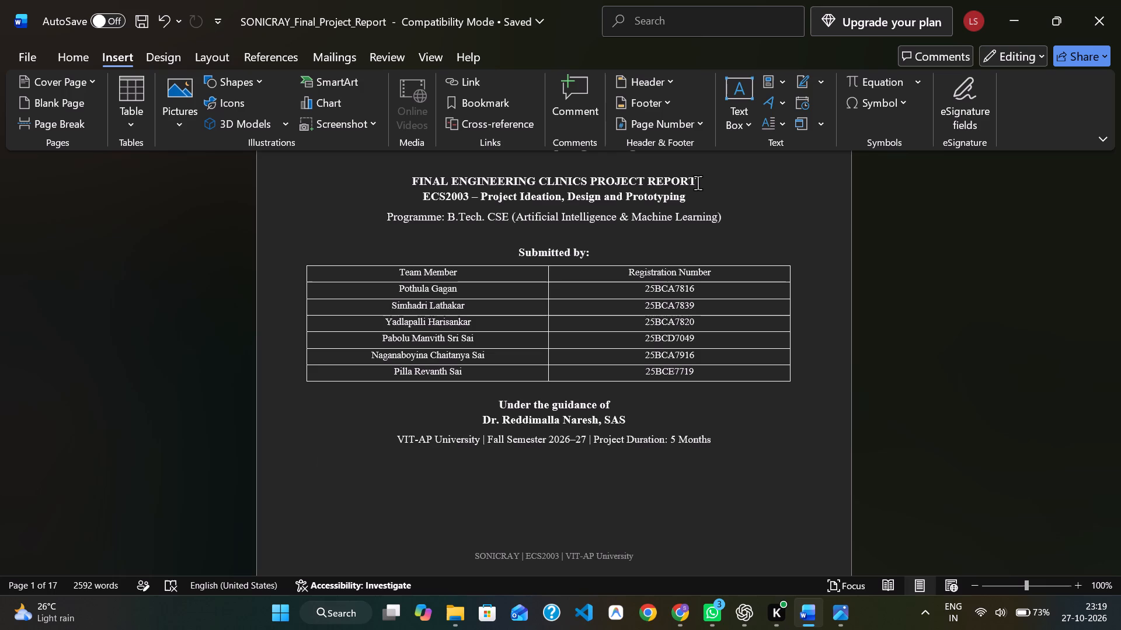
pyautogui.click(715, 447)
pyautogui.hotkey('ctrl', 's')
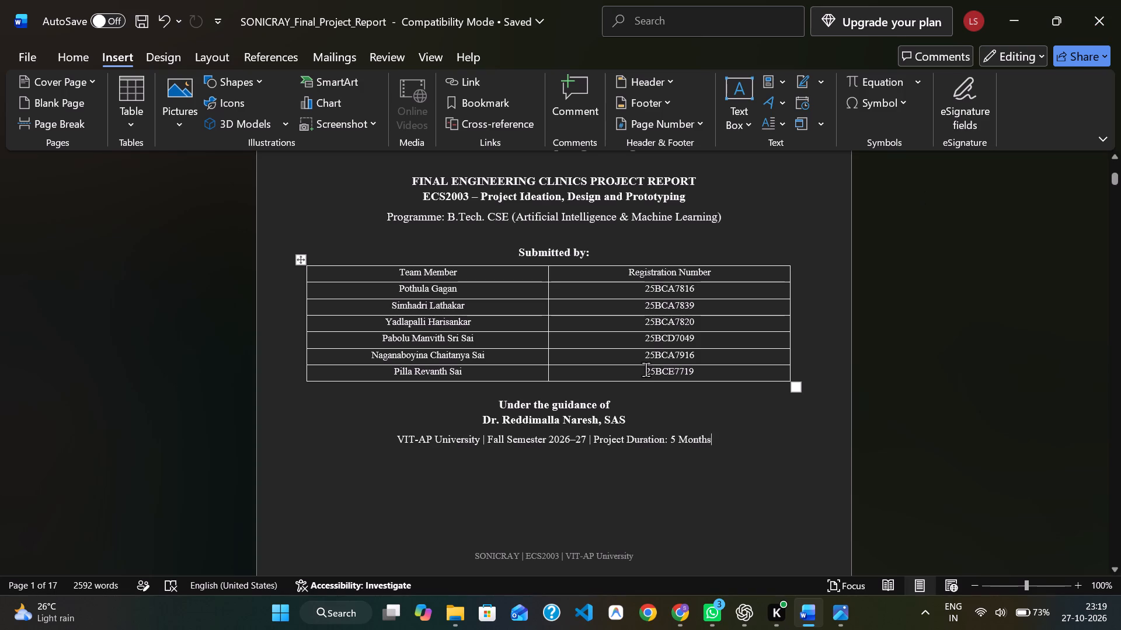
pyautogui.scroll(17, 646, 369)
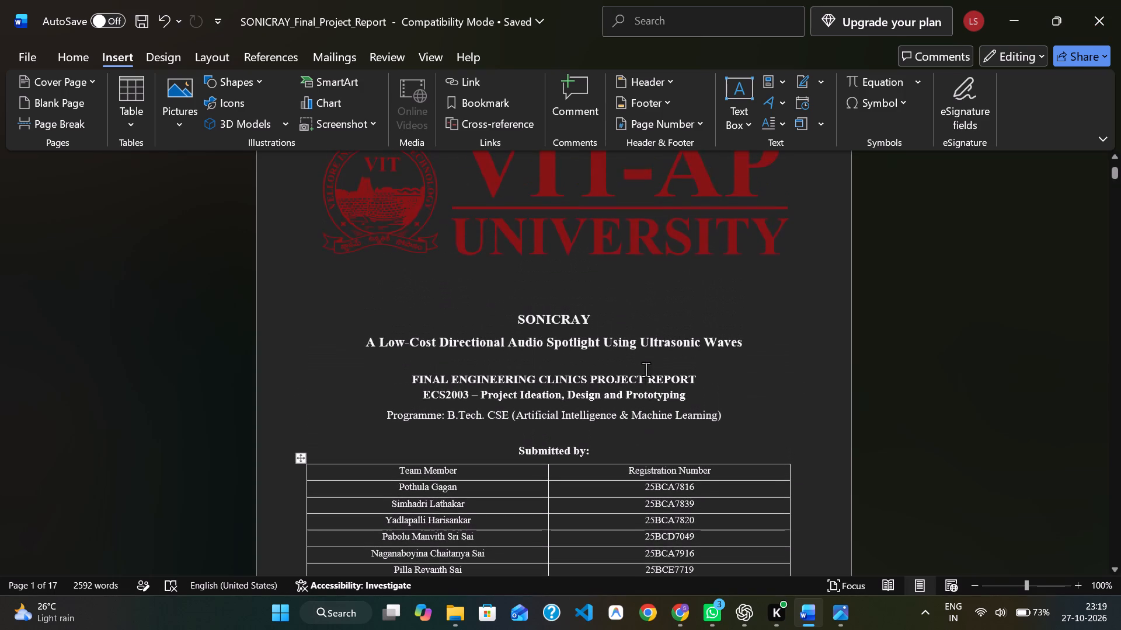
# Save the report.
pyautogui.hotkey('ctrl', 's')
# Review the report from the cover page logo and team table through the table of contents and the pages after it.
pyautogui.scroll(4, 778, 221)
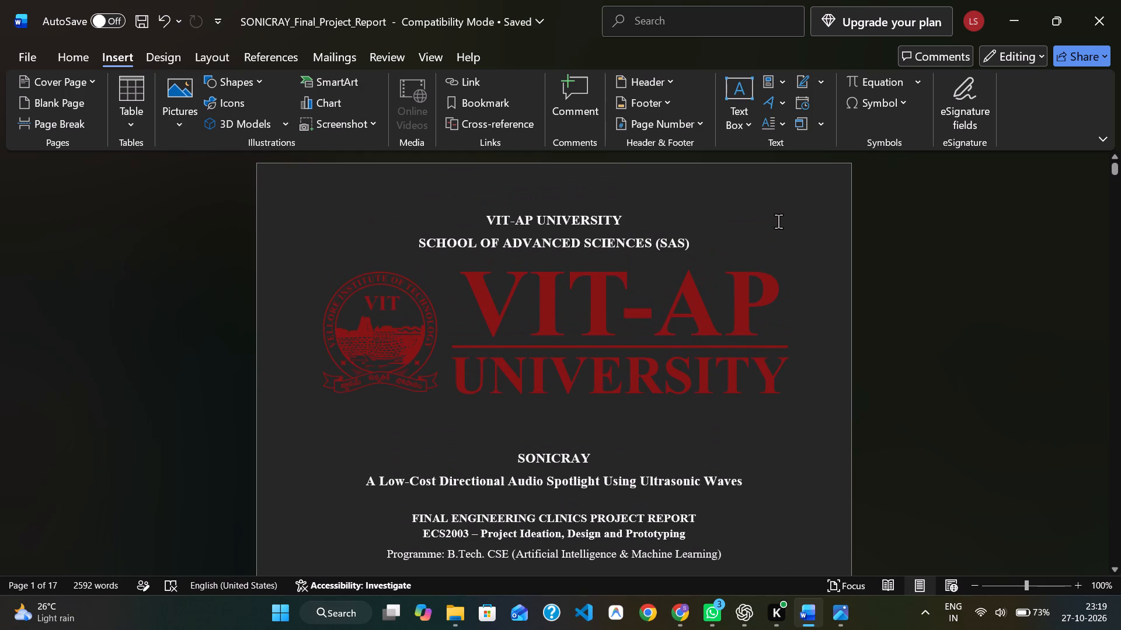
pyautogui.scroll(-4, 778, 221)
pyautogui.scroll(-5, 653, 396)
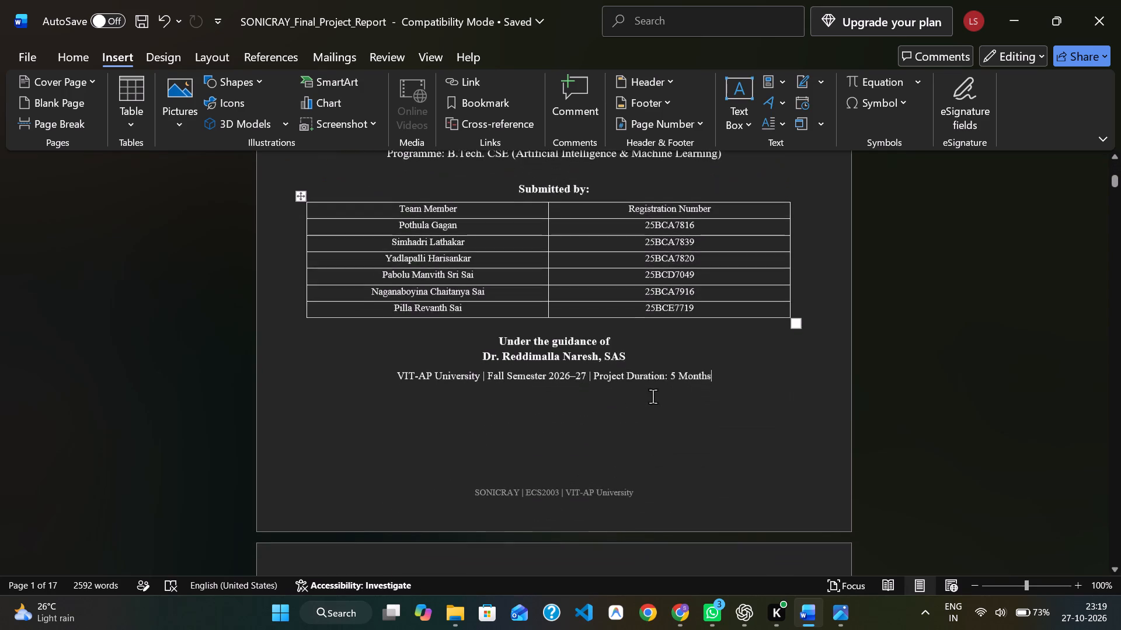
pyautogui.scroll(-13, 653, 396)
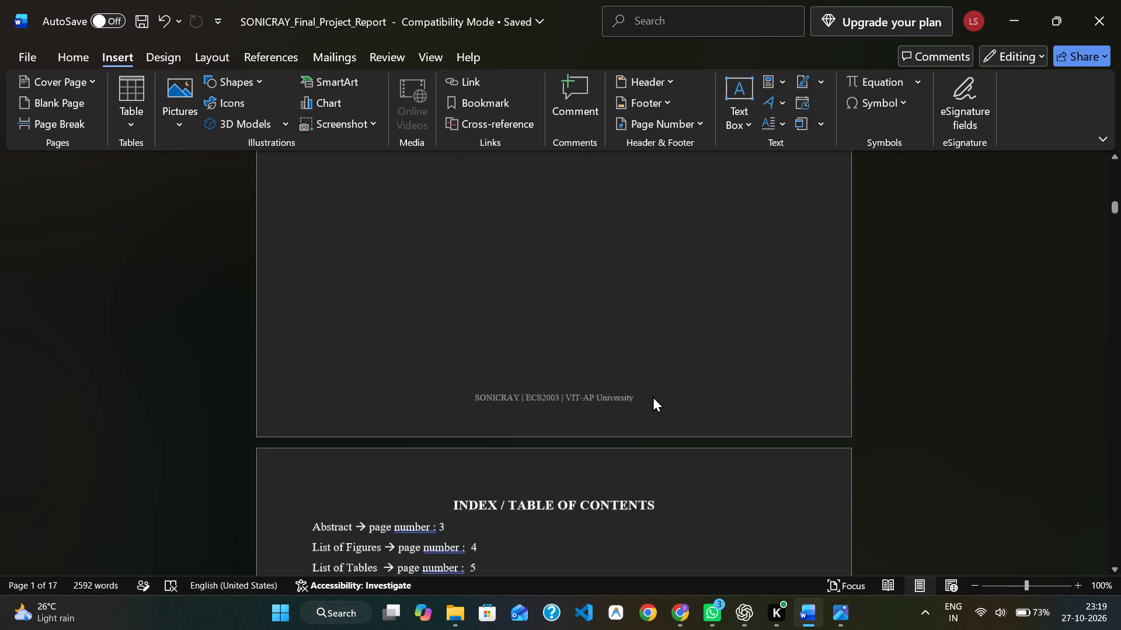
pyautogui.scroll(-3, 653, 396)
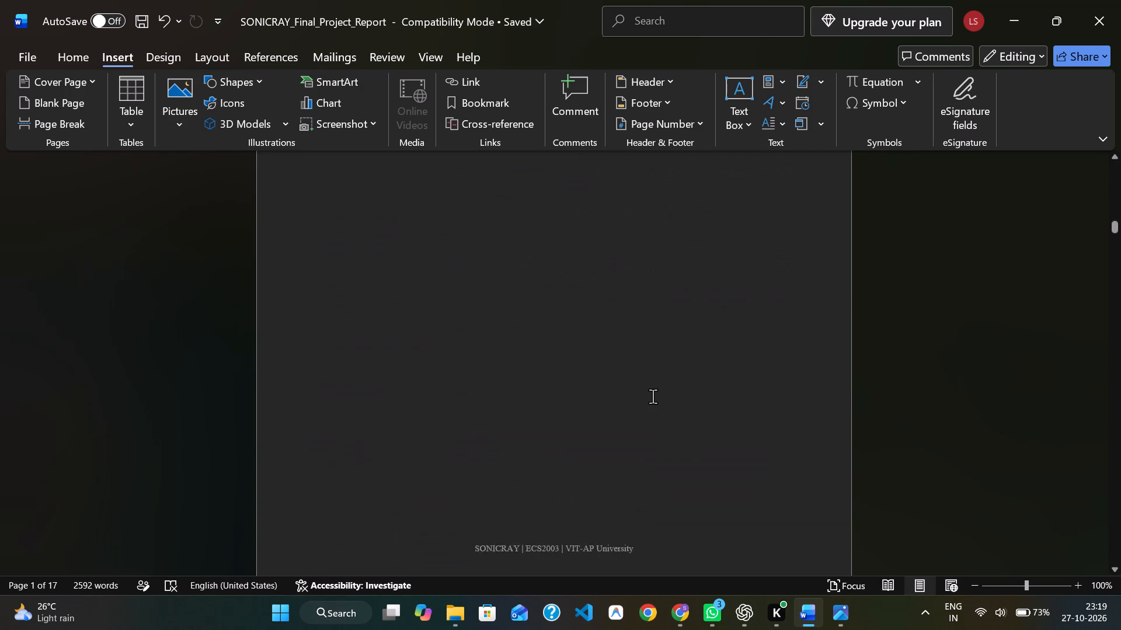
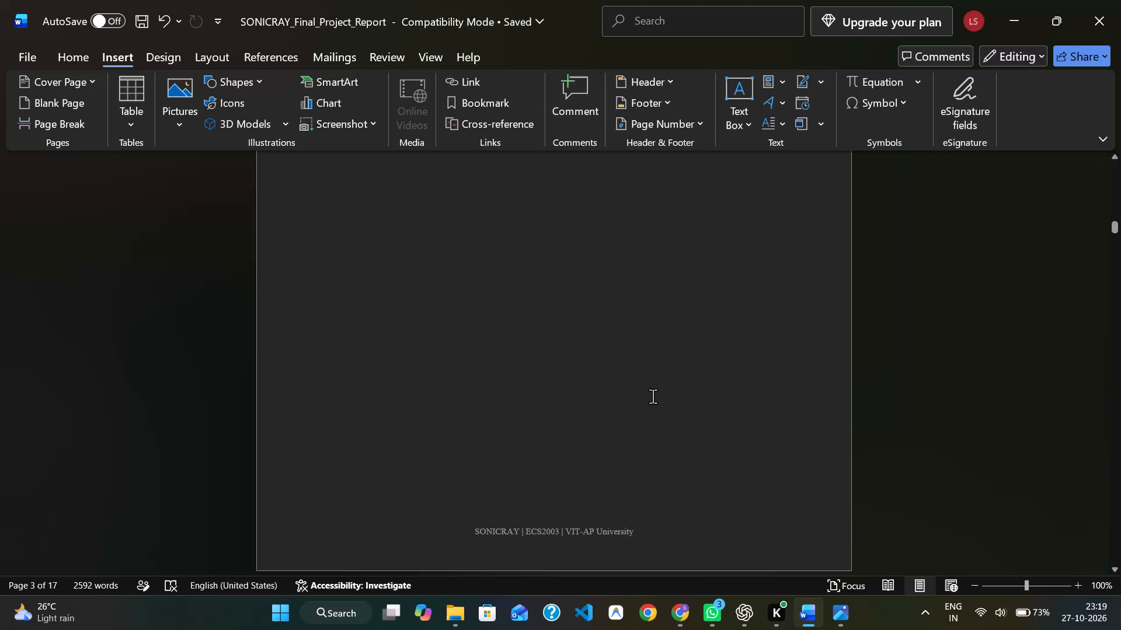
# Save the SONICRAY final project report and close the document.
pyautogui.hotkey('ctrl', 's')
pyautogui.click(1120, 0)
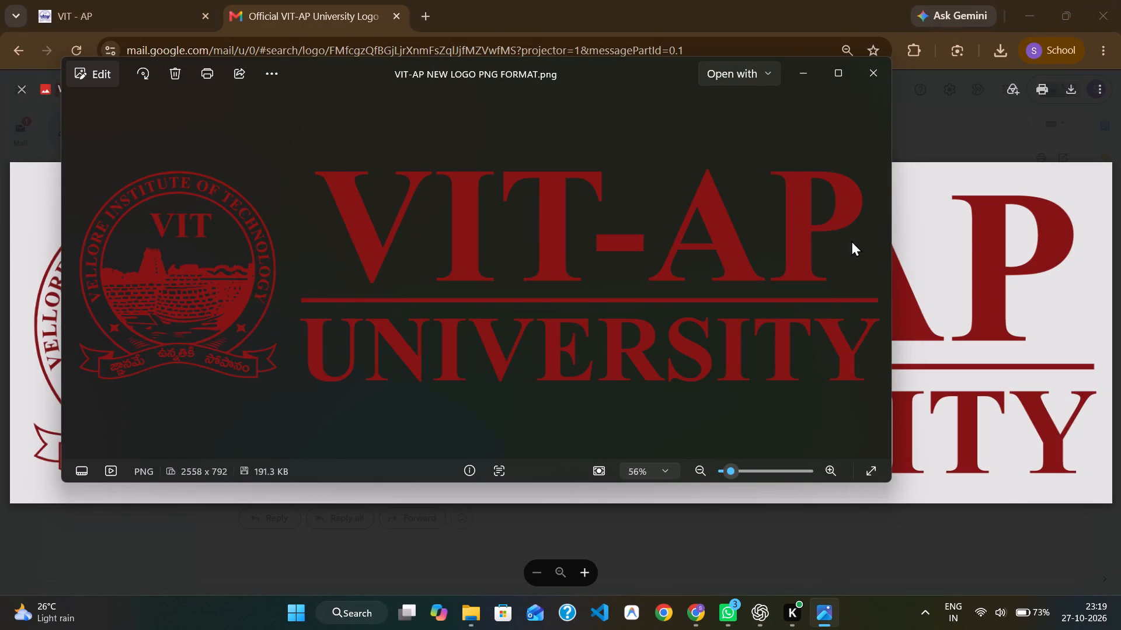
# Close the VIT-AP logo image in Photos and minimize the Chrome window to get back to ChatGPT.
pyautogui.click(867, 63)
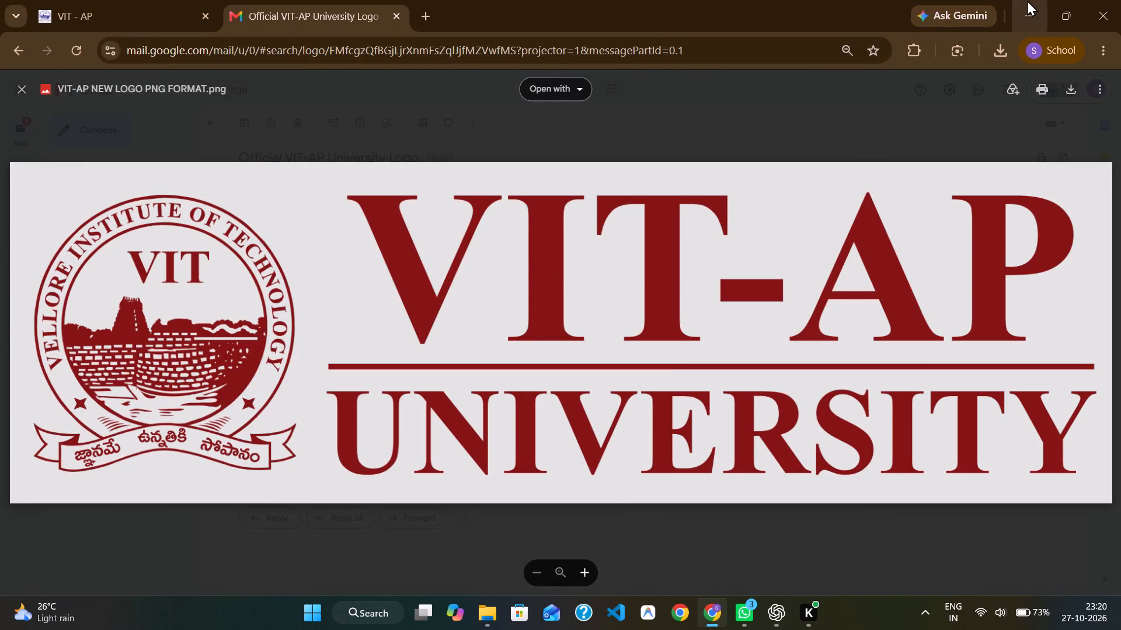
pyautogui.click(1027, 0)
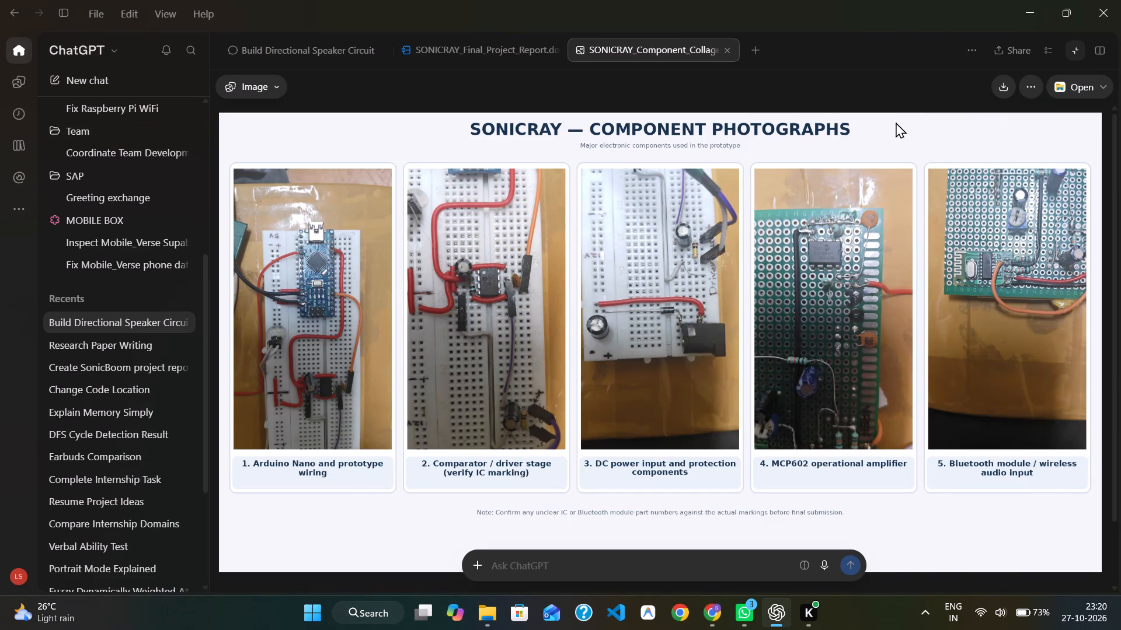
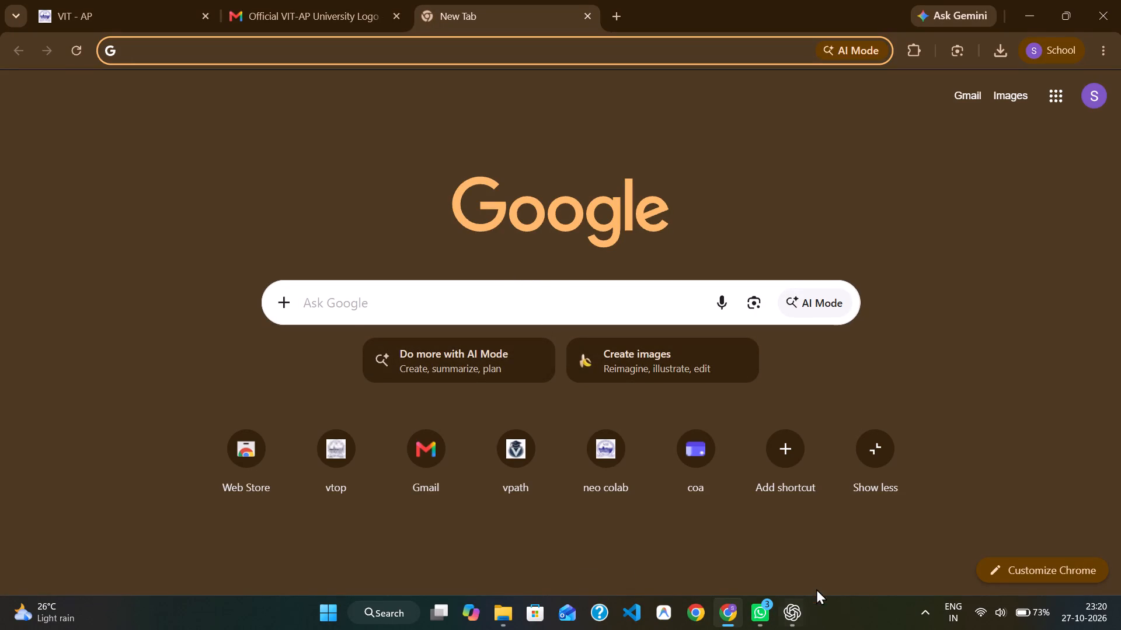
# Open the Google search box on Chrome's new tab page for entering a query.
pyautogui.click(443, 305)
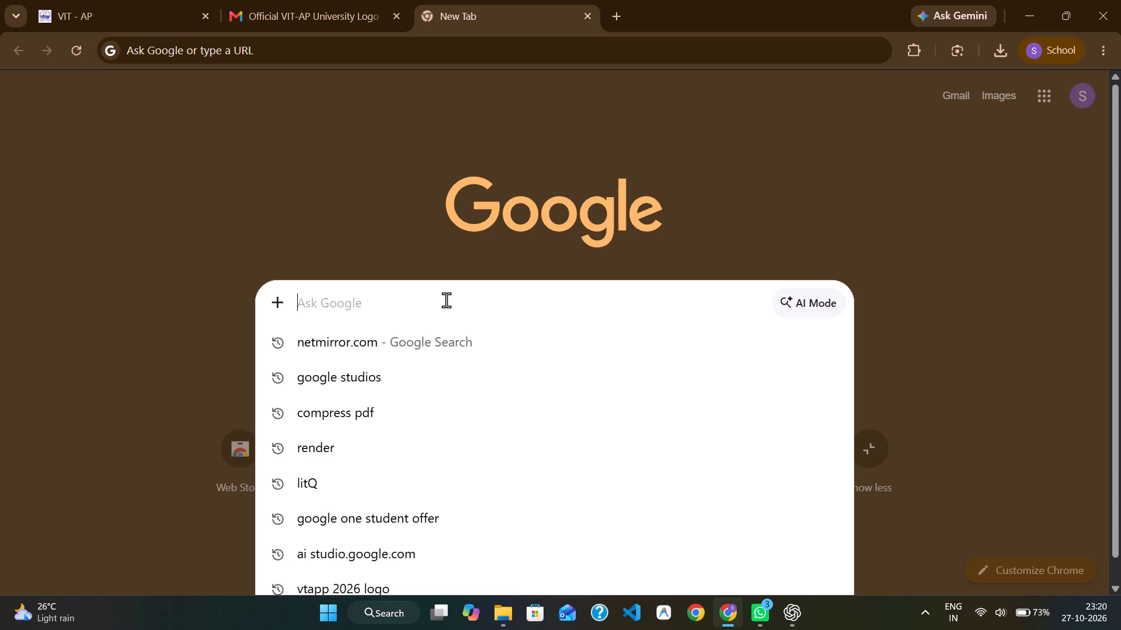
# Search Google for "docx to pdf converter" and open iLovePDF's Word to PDF conversion page.
pyautogui.write('docx')
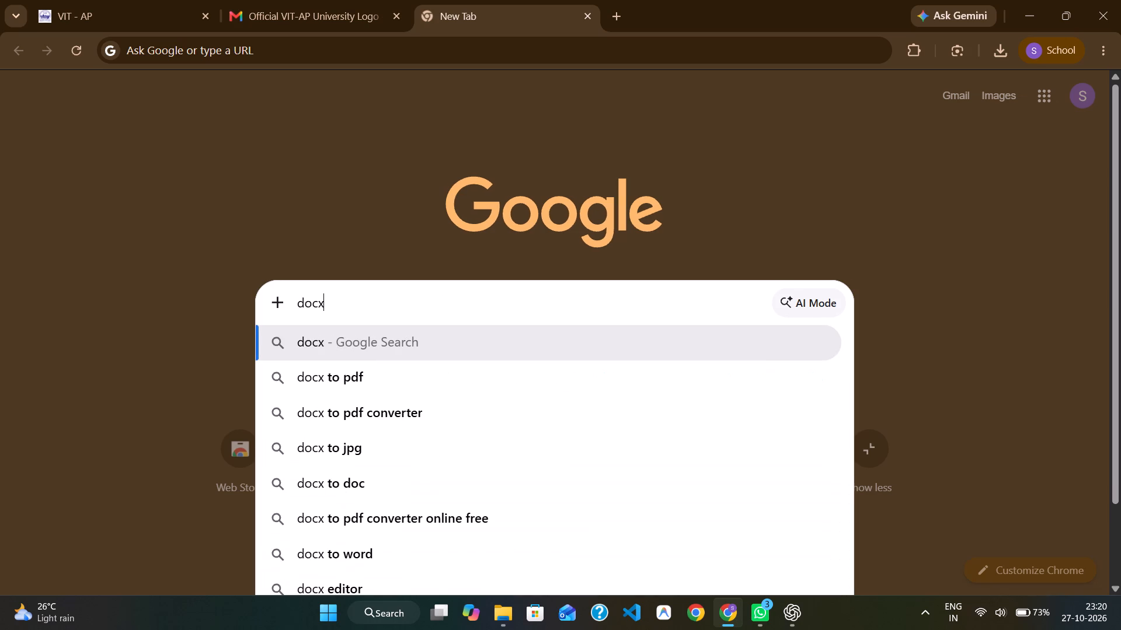
pyautogui.press('Down')
pyautogui.press('Down')
pyautogui.press('Return')
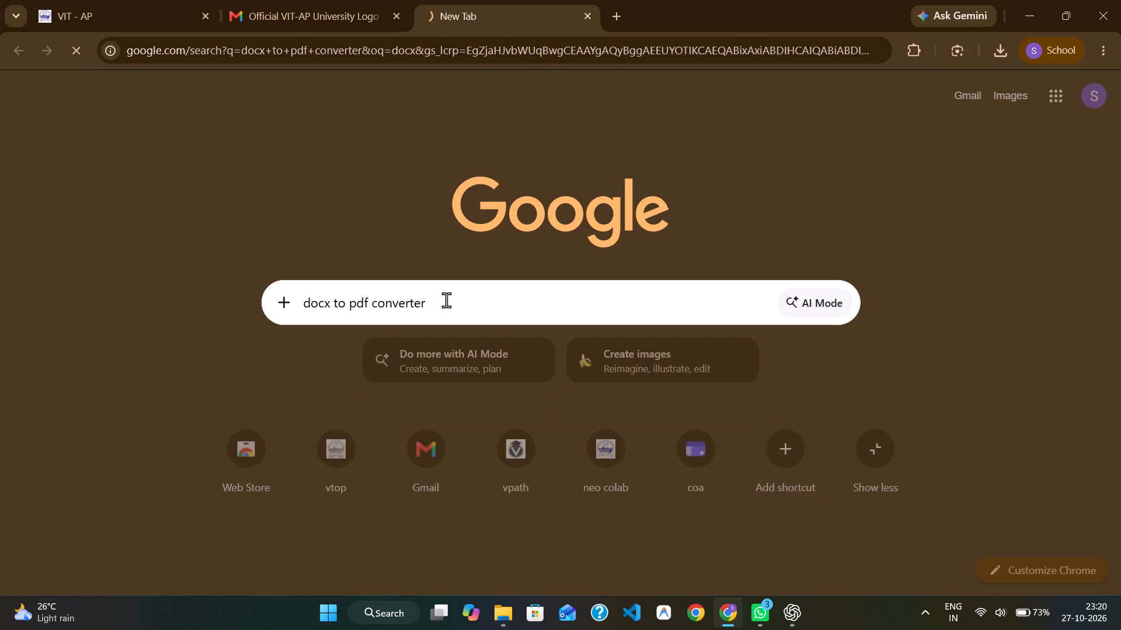
pyautogui.click(196, 244)
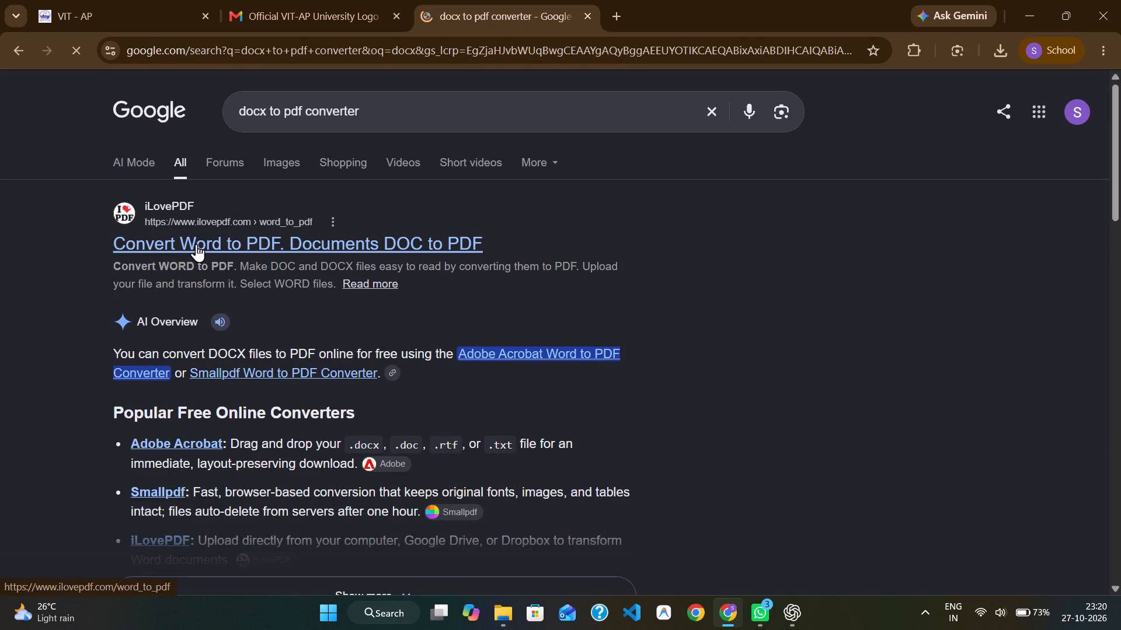
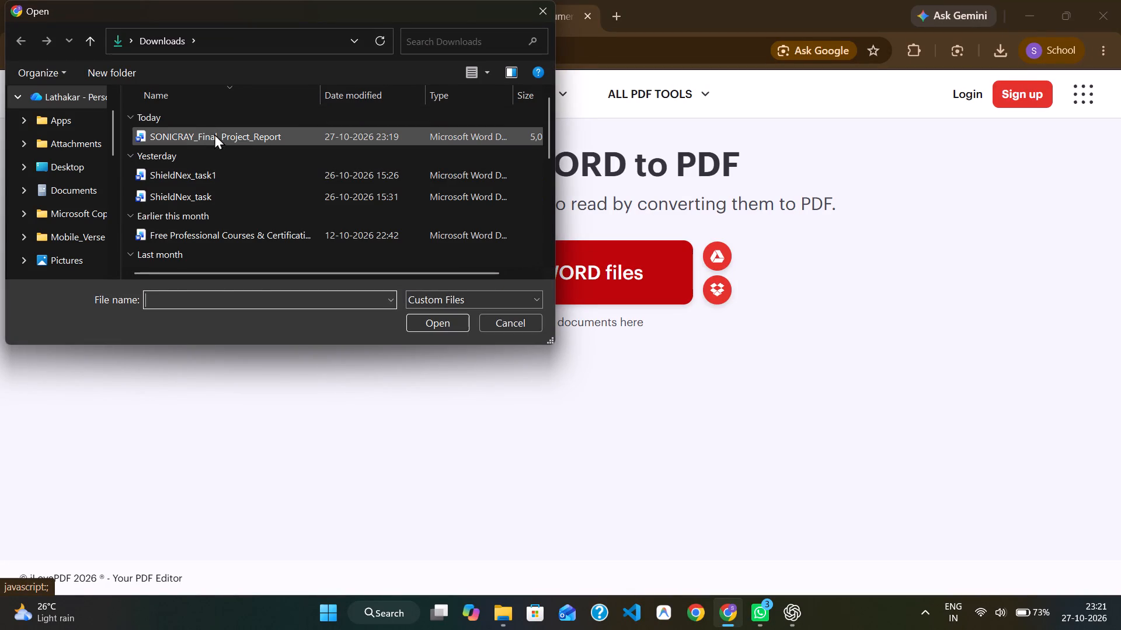
pyautogui.click(220, 141)
pyautogui.click(419, 322)
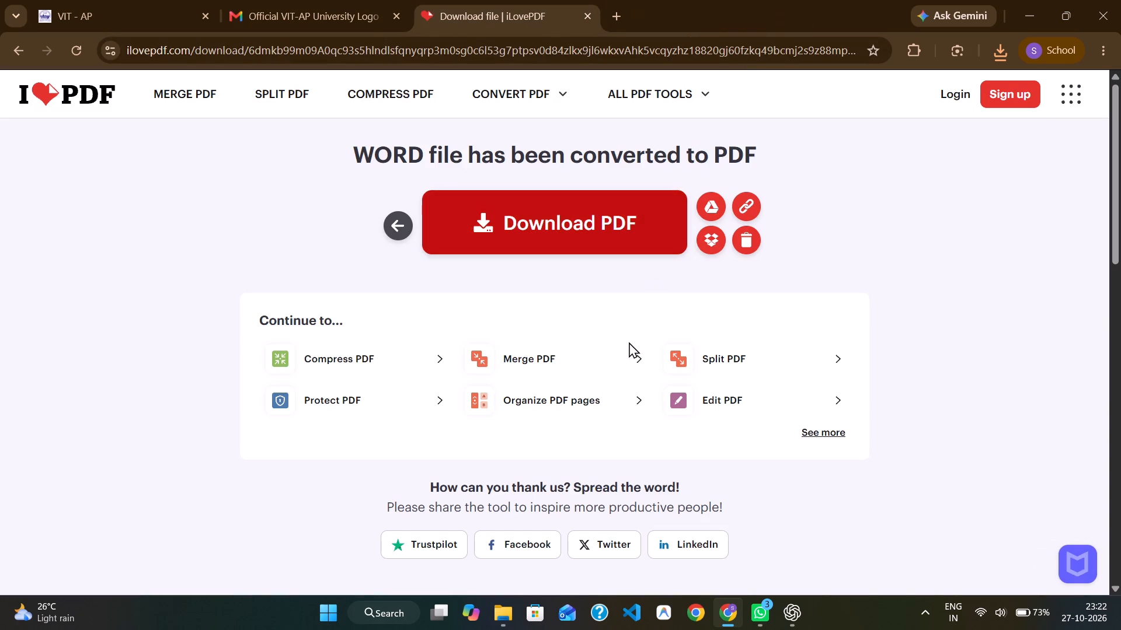
pyautogui.click(498, 611)
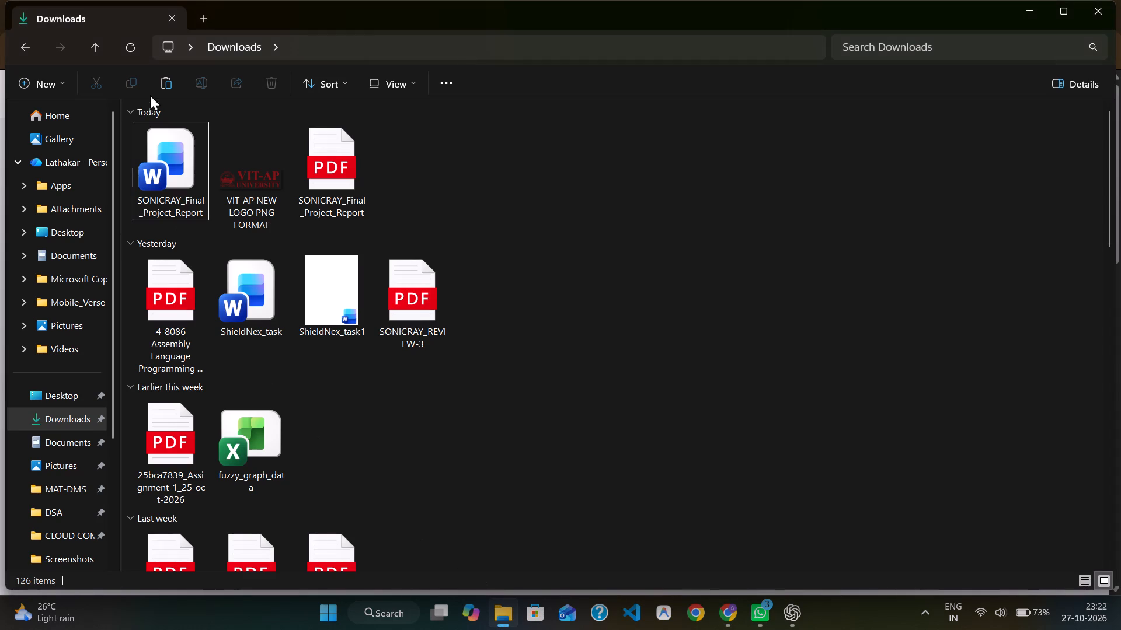
pyautogui.click(133, 51)
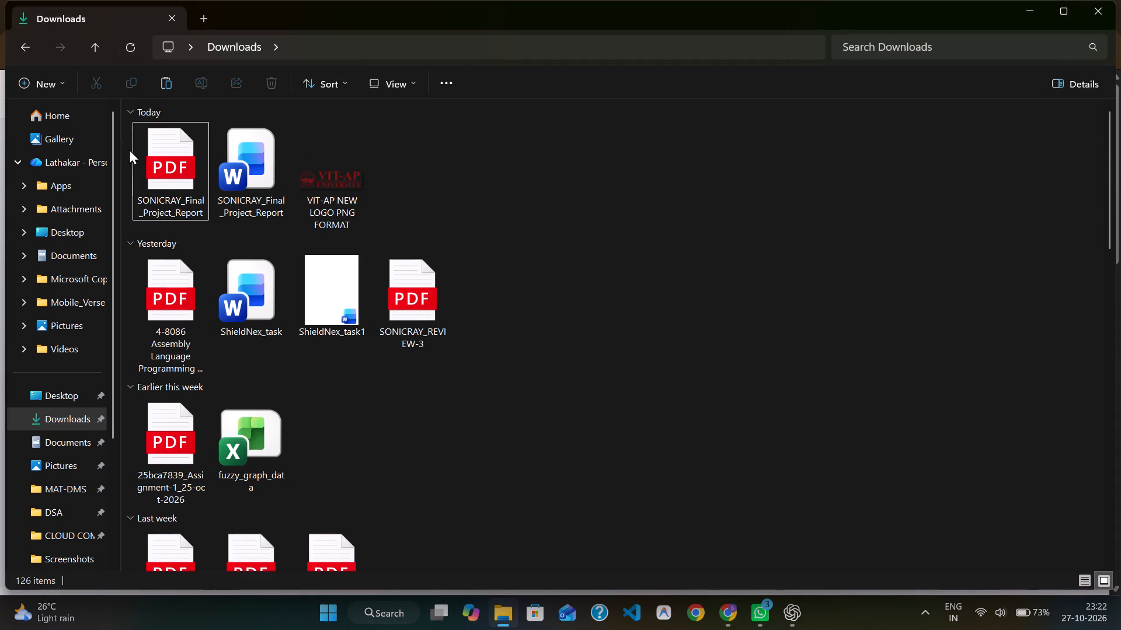
pyautogui.doubleClick(169, 160)
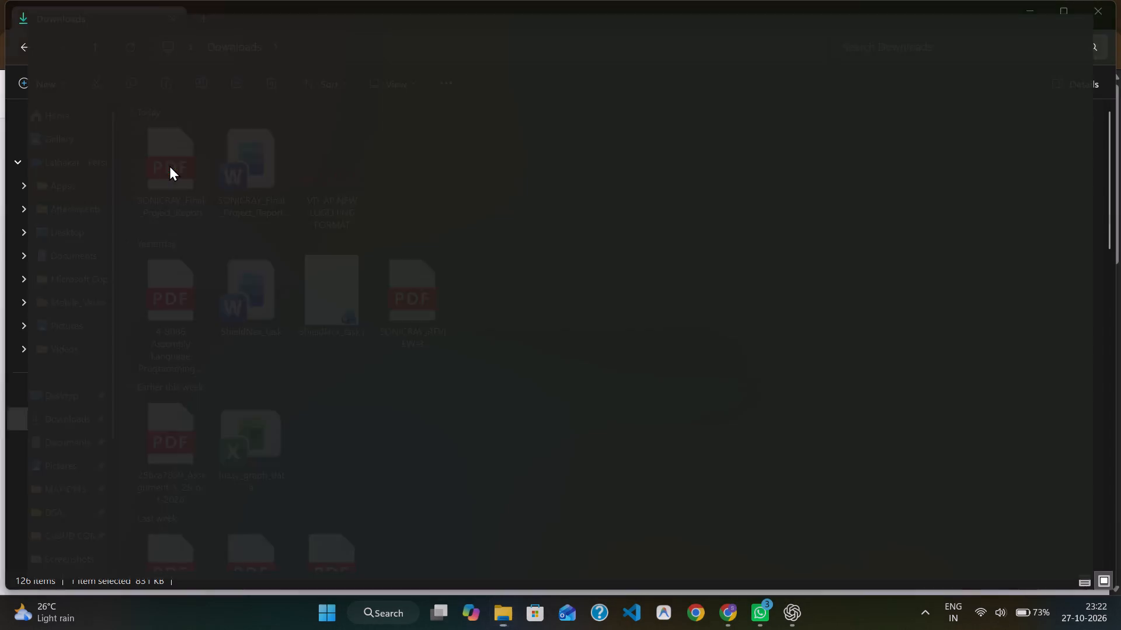
# Review the PDF's front matter: title page, abstract, contents, list of figures and list of tables.
pyautogui.scroll(-4, 264, 197)
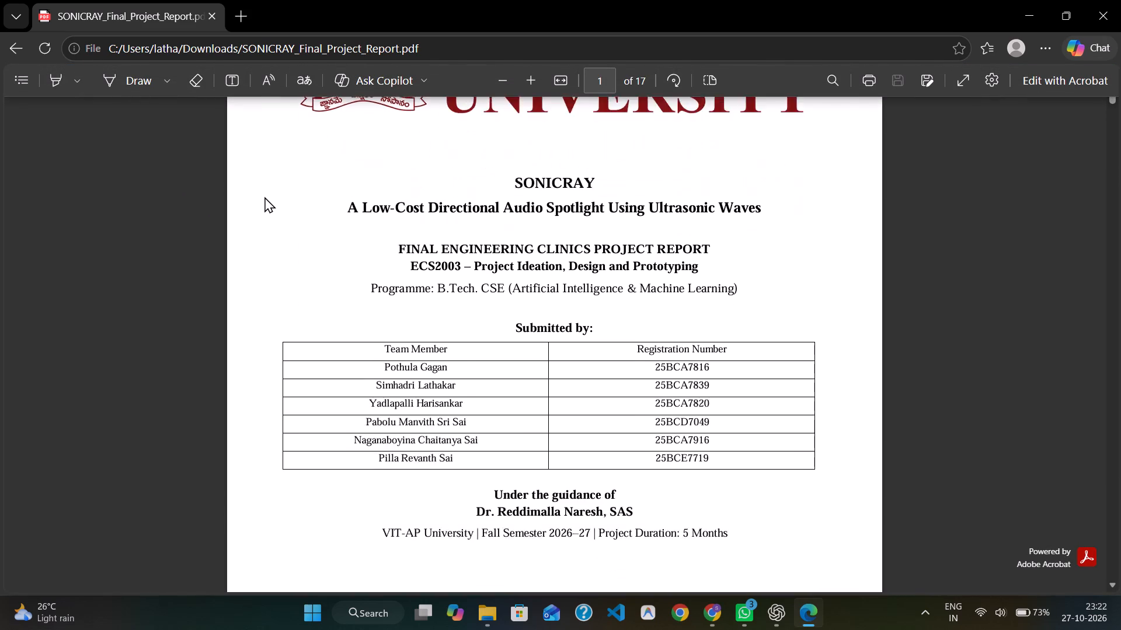
pyautogui.scroll(3, 264, 197)
pyautogui.scroll(-9, 264, 197)
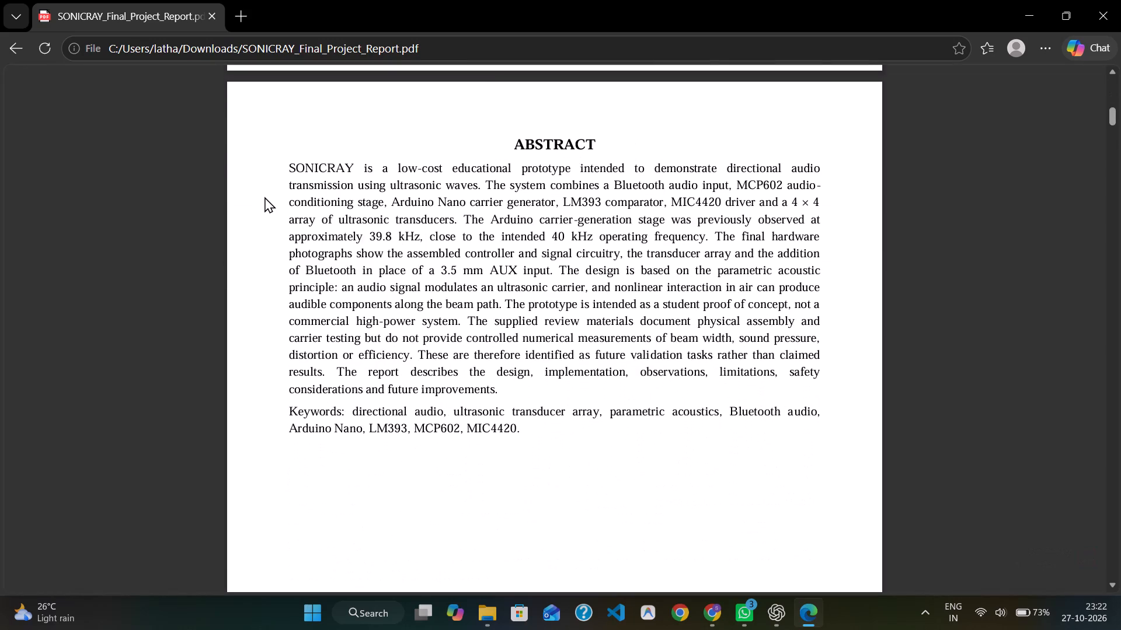
pyautogui.scroll(-3, 264, 197)
pyautogui.scroll(3, 264, 197)
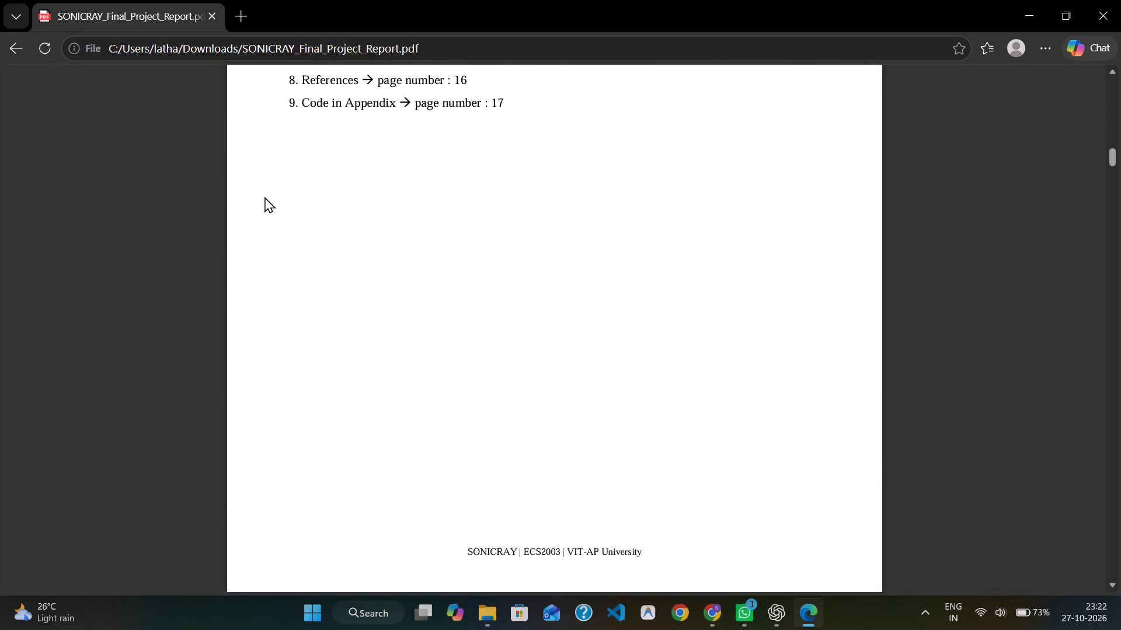
pyautogui.scroll(-7, 264, 197)
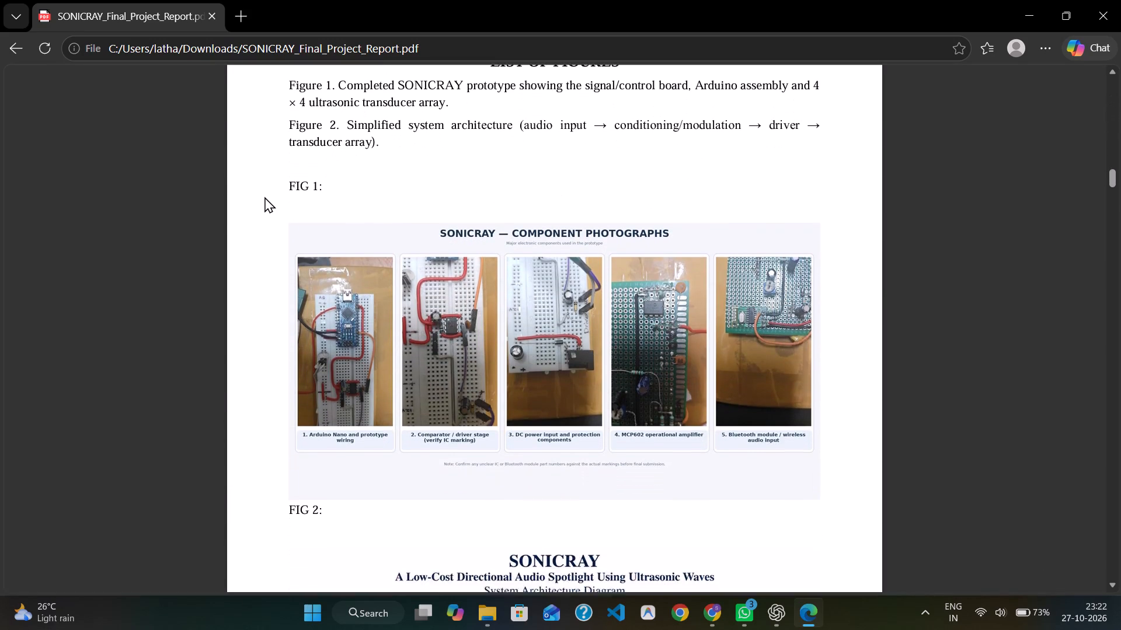
pyautogui.scroll(-8, 264, 197)
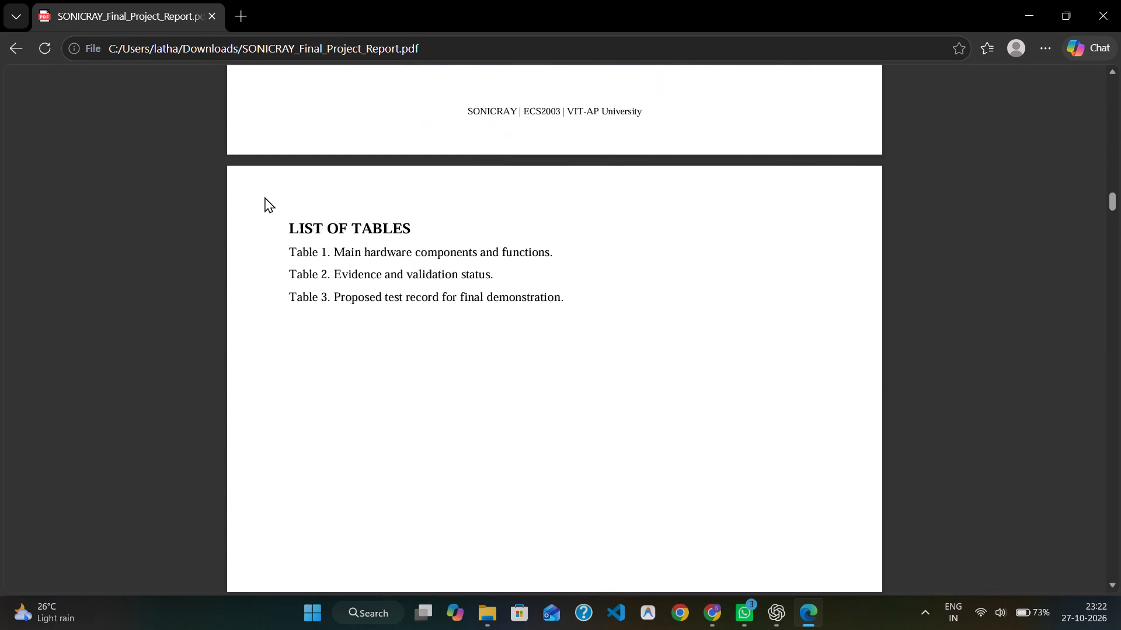
# Review the PDF's opening chapters, from the introduction through section 4, Objectives of the Proposed Work.
pyautogui.scroll(-7, 264, 197)
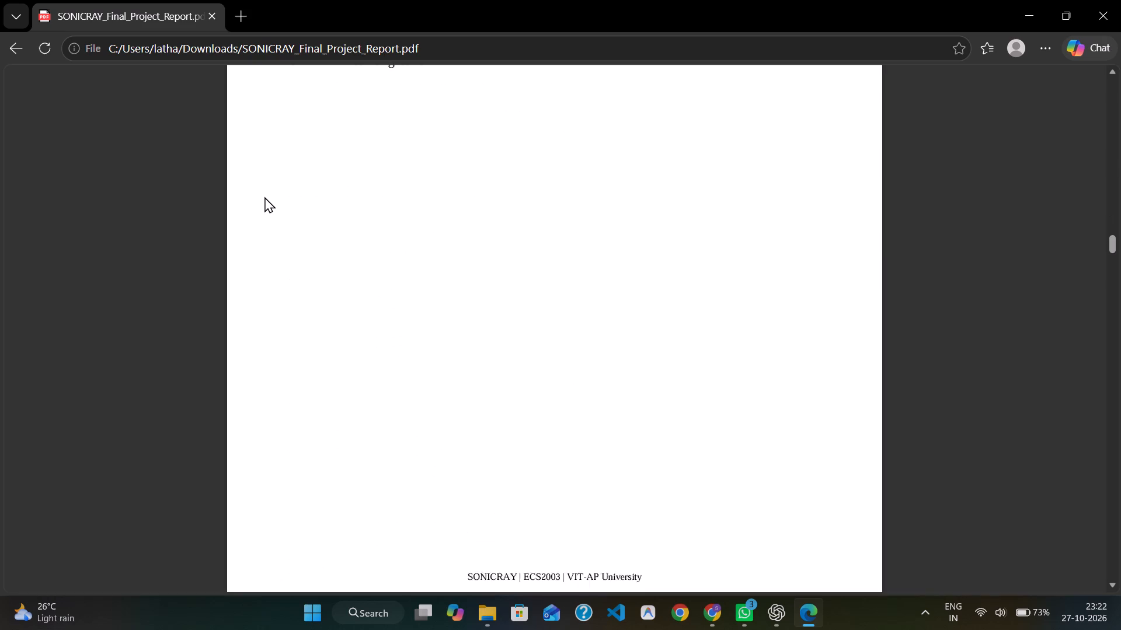
pyautogui.scroll(-7, 264, 197)
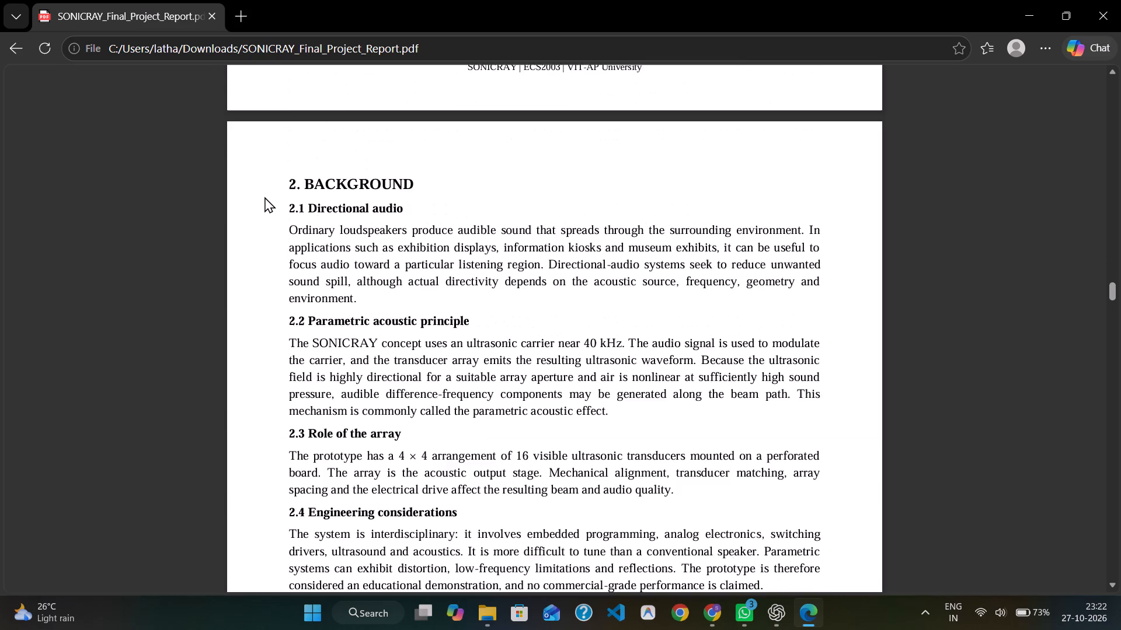
pyautogui.scroll(-6, 264, 197)
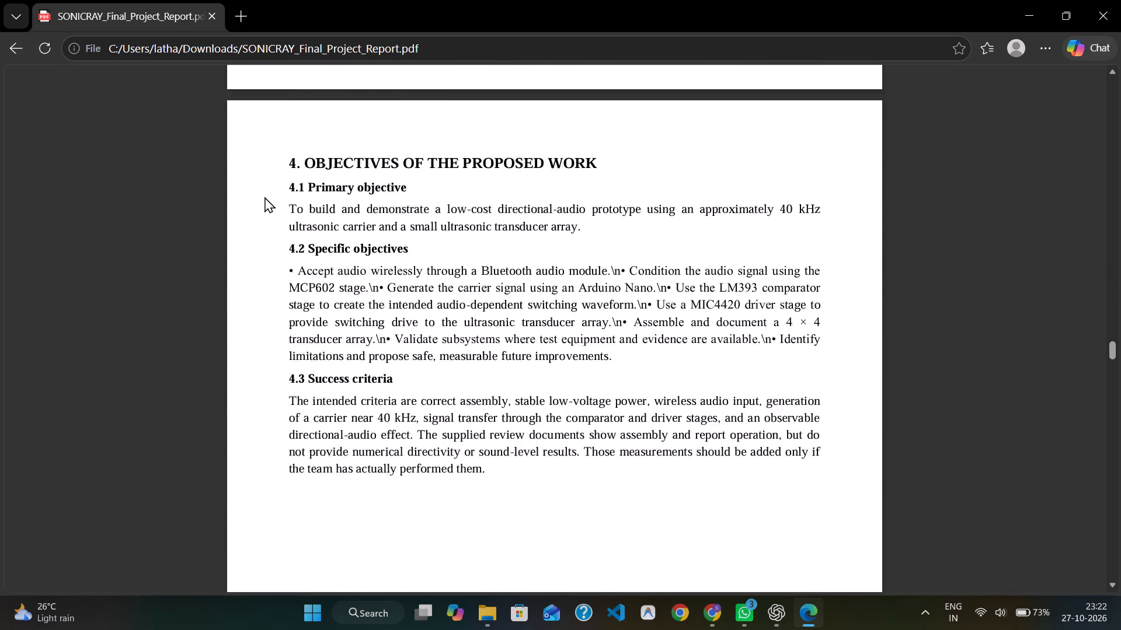
pyautogui.scroll(-5, 264, 197)
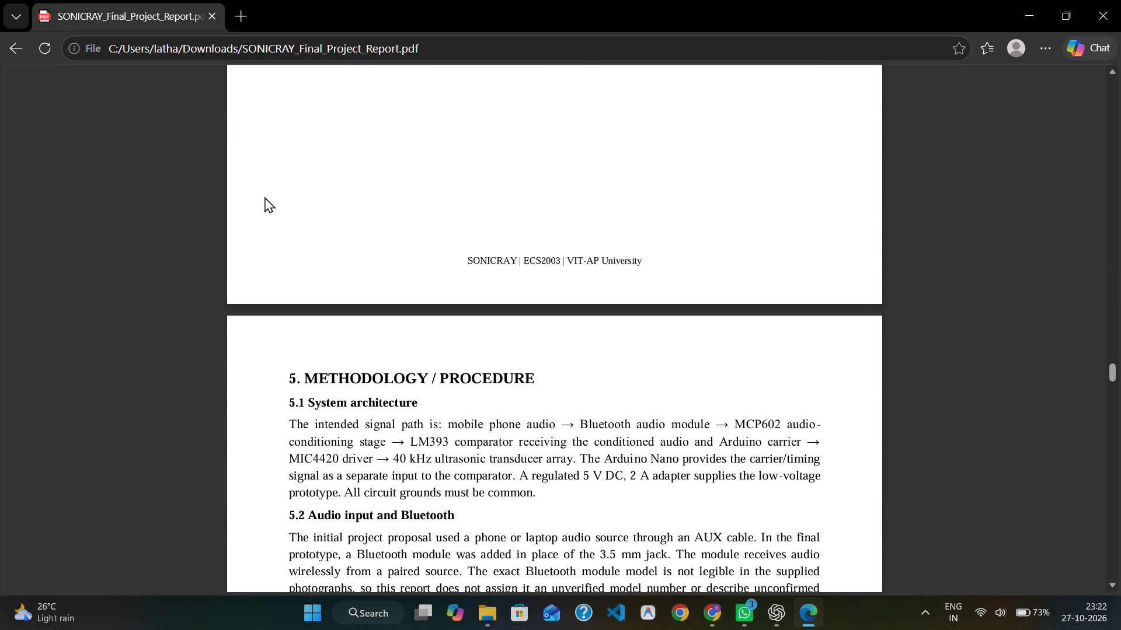
# Review section 5, Methodology / Procedure, with Table 1, and the carrier test and discussion parts of section 6.
pyautogui.scroll(-6, 264, 197)
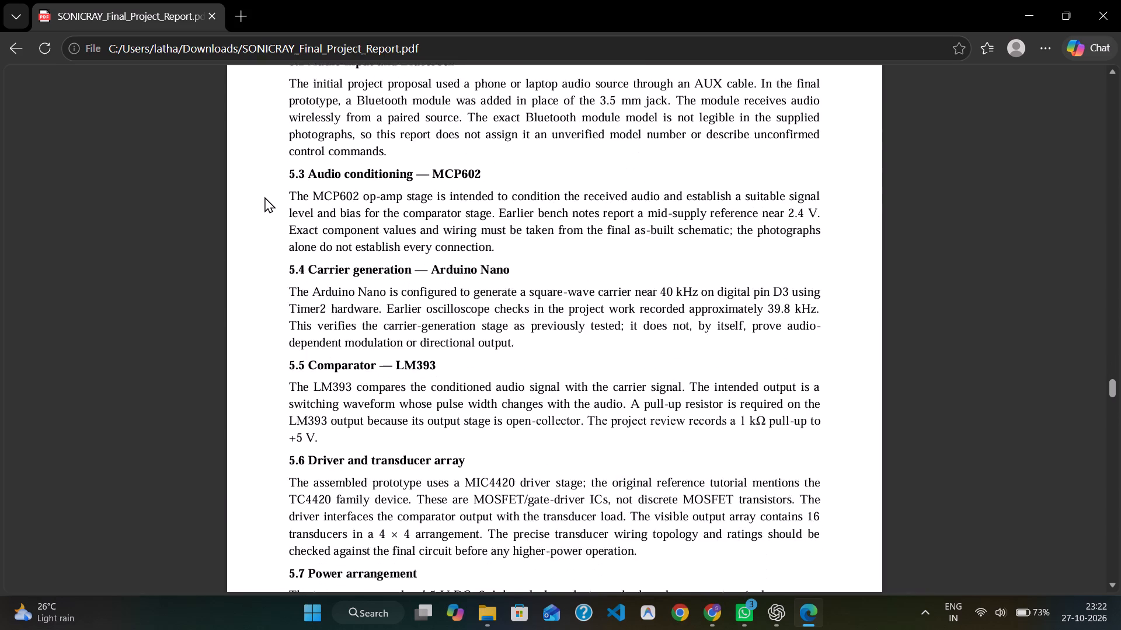
pyautogui.scroll(-5, 264, 197)
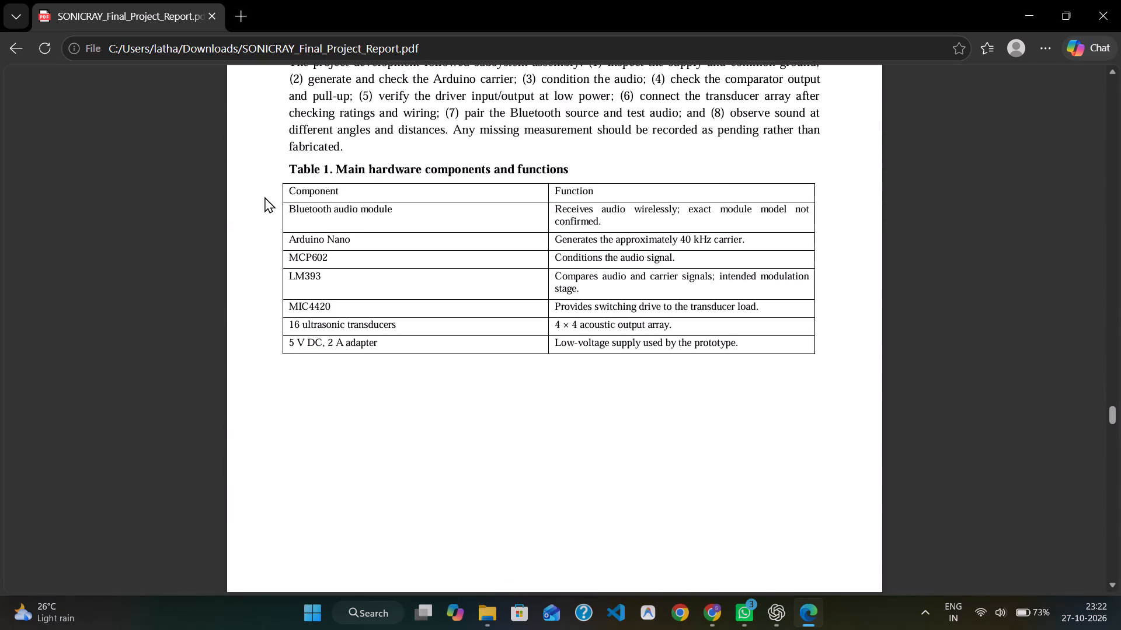
pyautogui.scroll(-3, 264, 197)
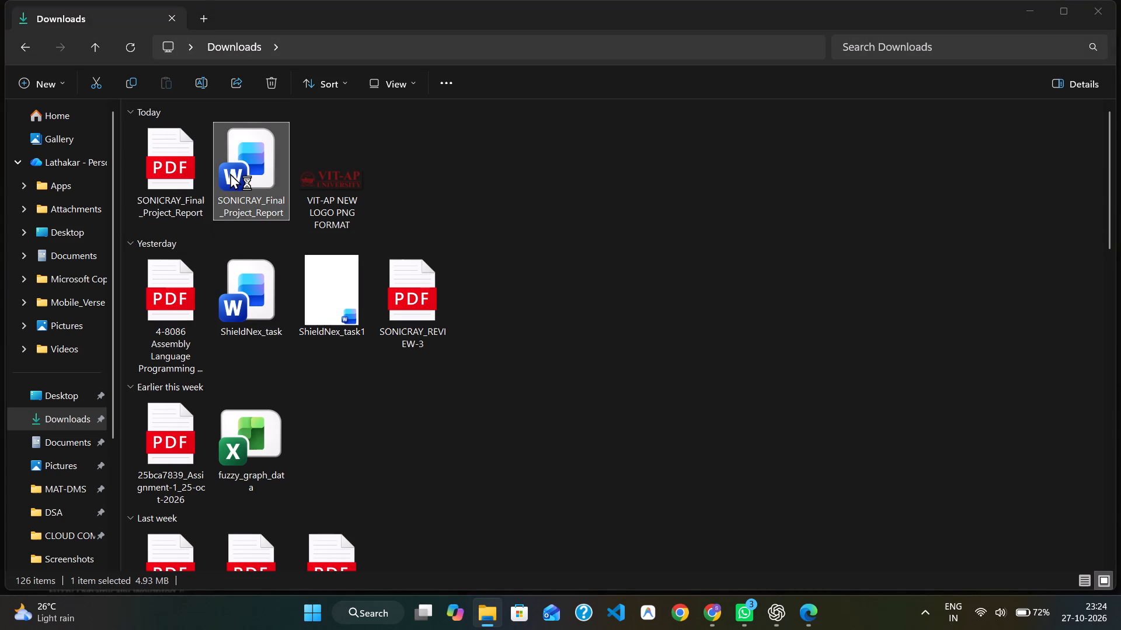
# Look through the report's front matter, from the title page through the lists of figures and tables and the abbreviations.
pyautogui.scroll(-6, 468, 318)
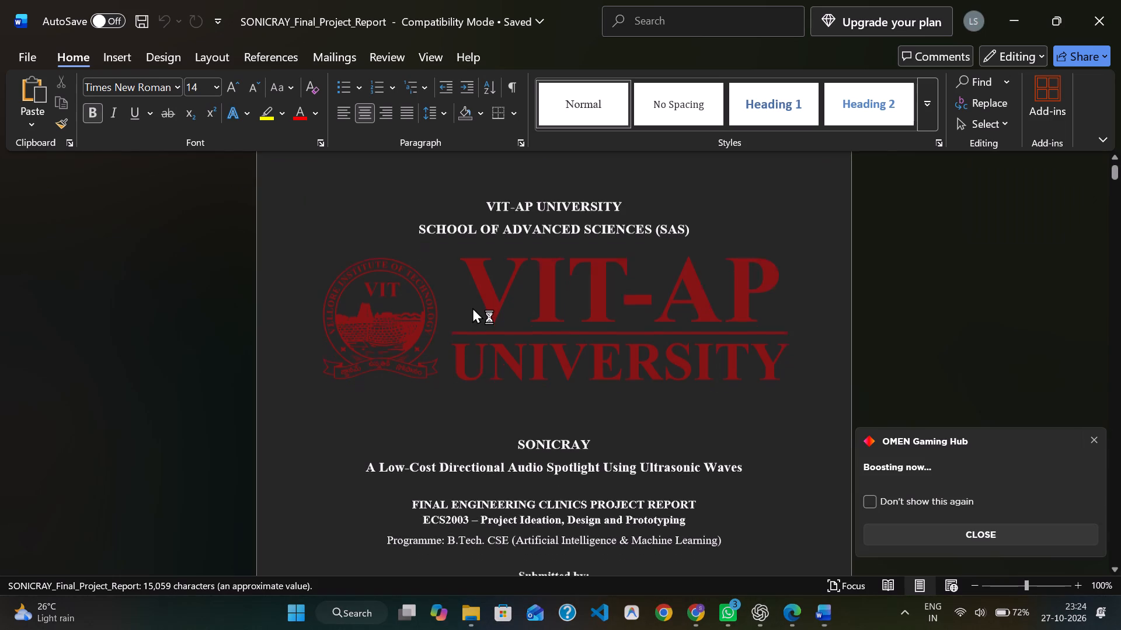
pyautogui.scroll(-20, 470, 302)
pyautogui.scroll(-4, 469, 304)
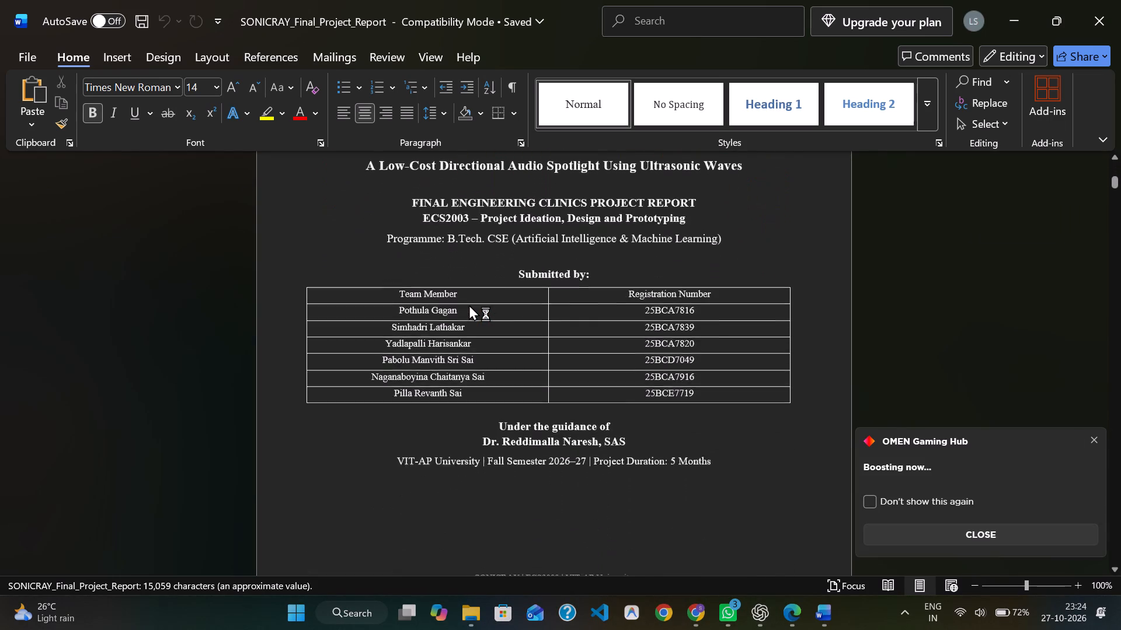
pyautogui.scroll(-11, 469, 304)
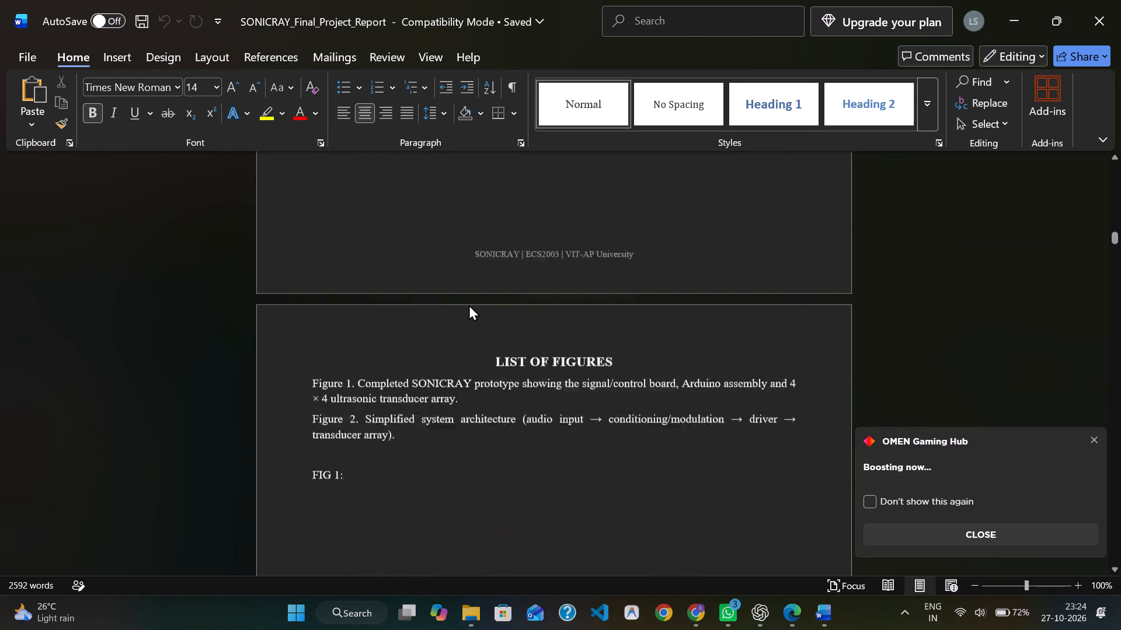
pyautogui.scroll(-9, 469, 304)
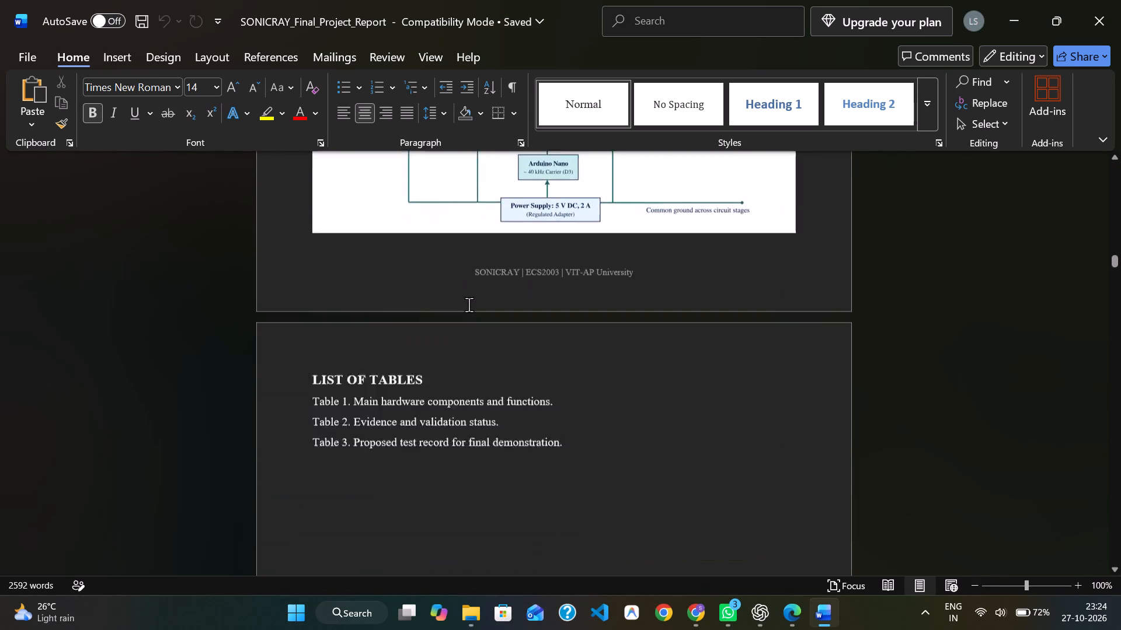
pyautogui.scroll(-5, 469, 304)
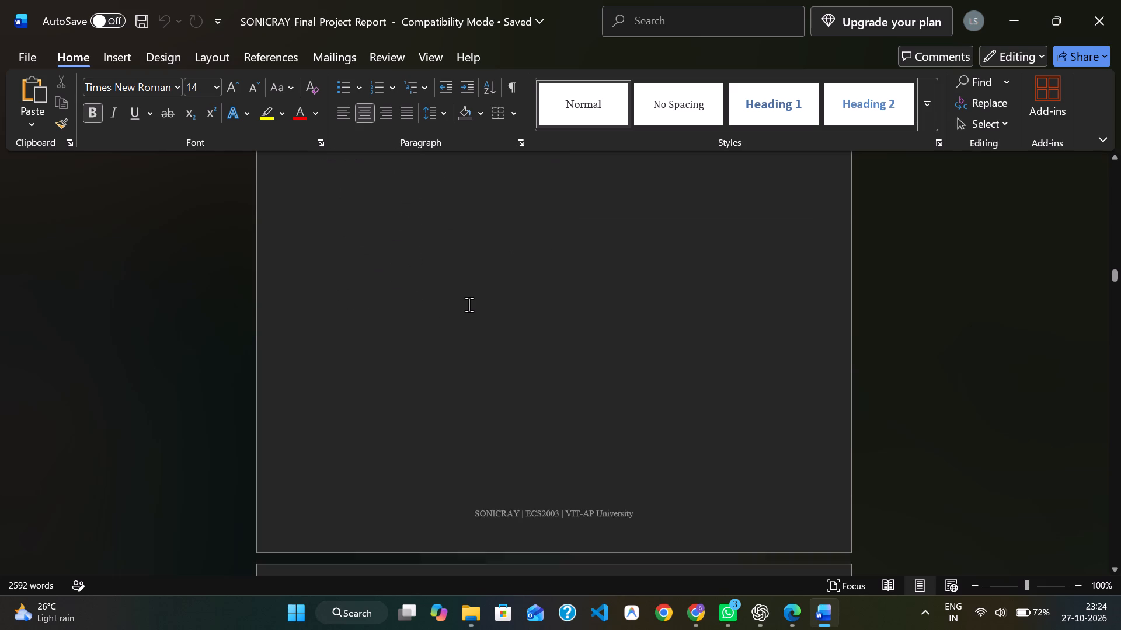
pyautogui.scroll(-5, 469, 304)
pyautogui.scroll(7, 469, 304)
pyautogui.scroll(-2, 469, 304)
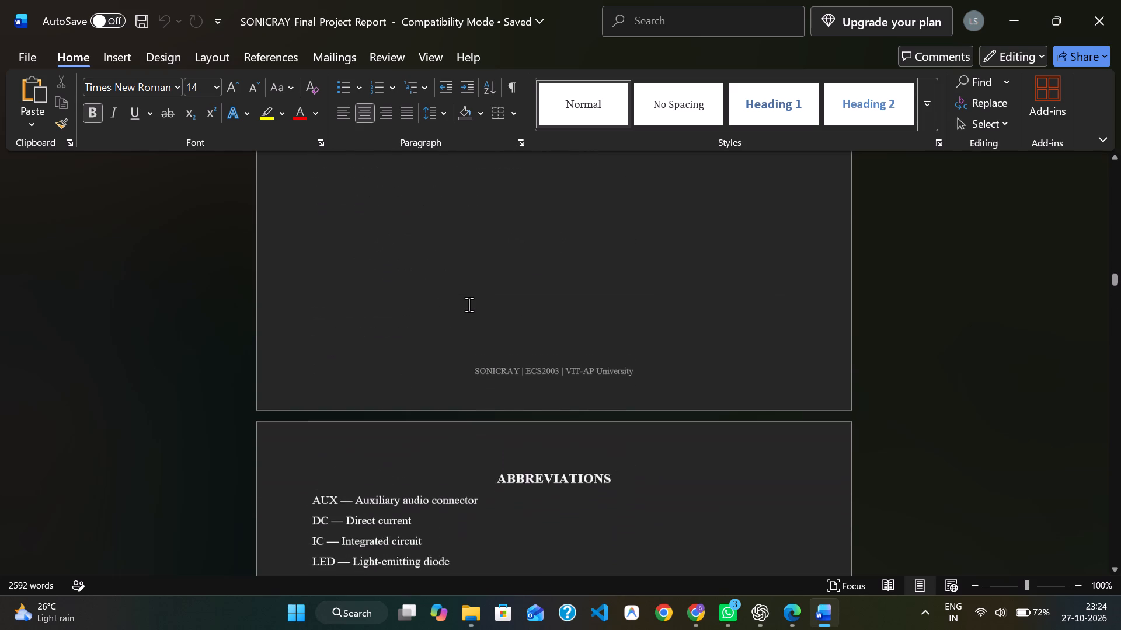
pyautogui.scroll(-9, 469, 304)
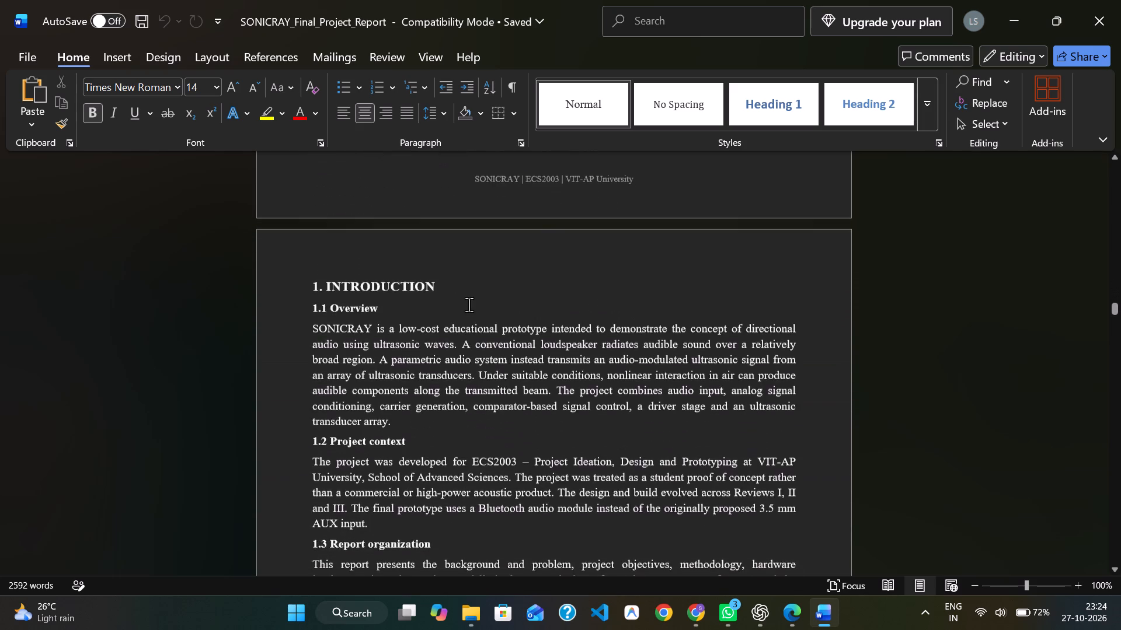
# Look through sections 1 to 5 to locate the empty space below Table 1, Main hardware components and functions.
pyautogui.scroll(-3, 469, 304)
pyautogui.scroll(1, 469, 304)
pyautogui.scroll(-1, 469, 304)
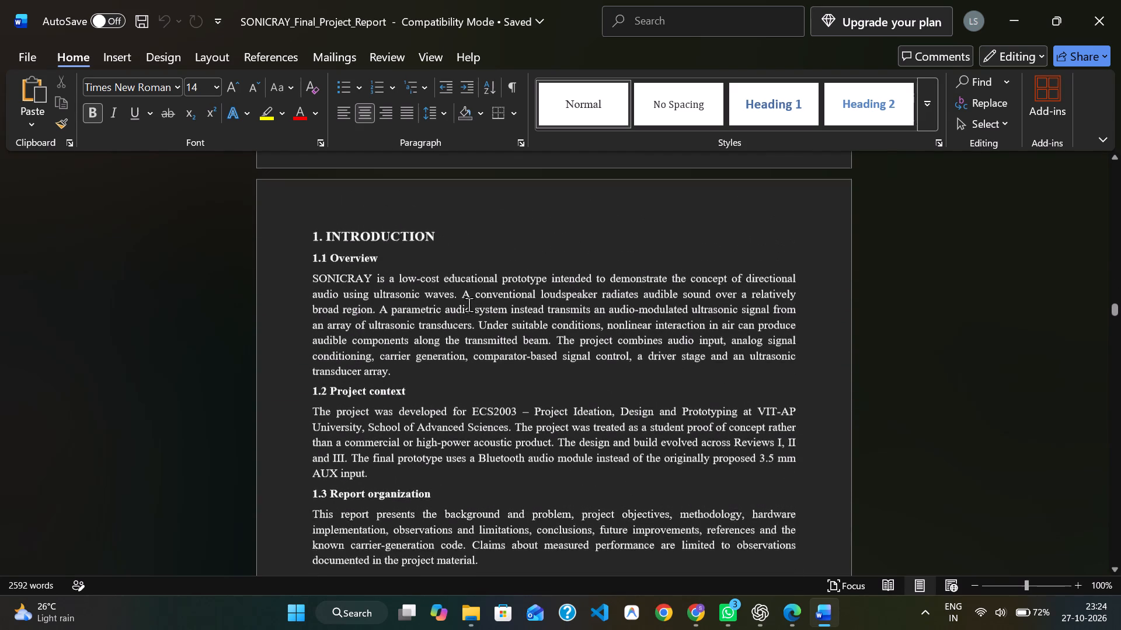
pyautogui.scroll(-6, 469, 304)
pyautogui.scroll(1, 469, 304)
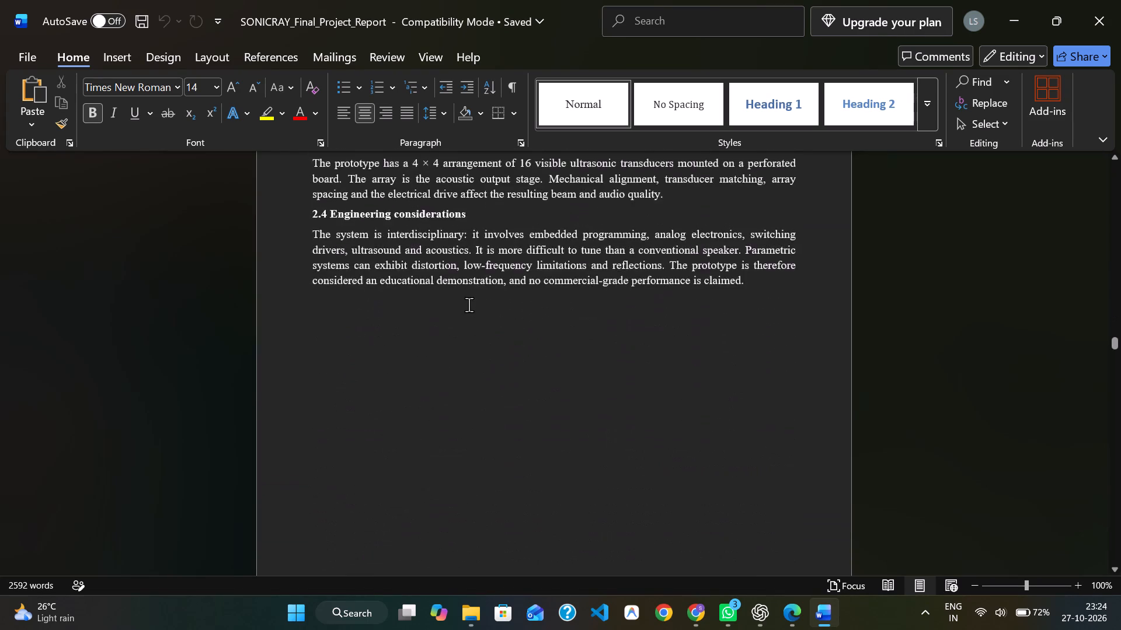
pyautogui.scroll(4, 469, 304)
pyautogui.scroll(-3, 469, 304)
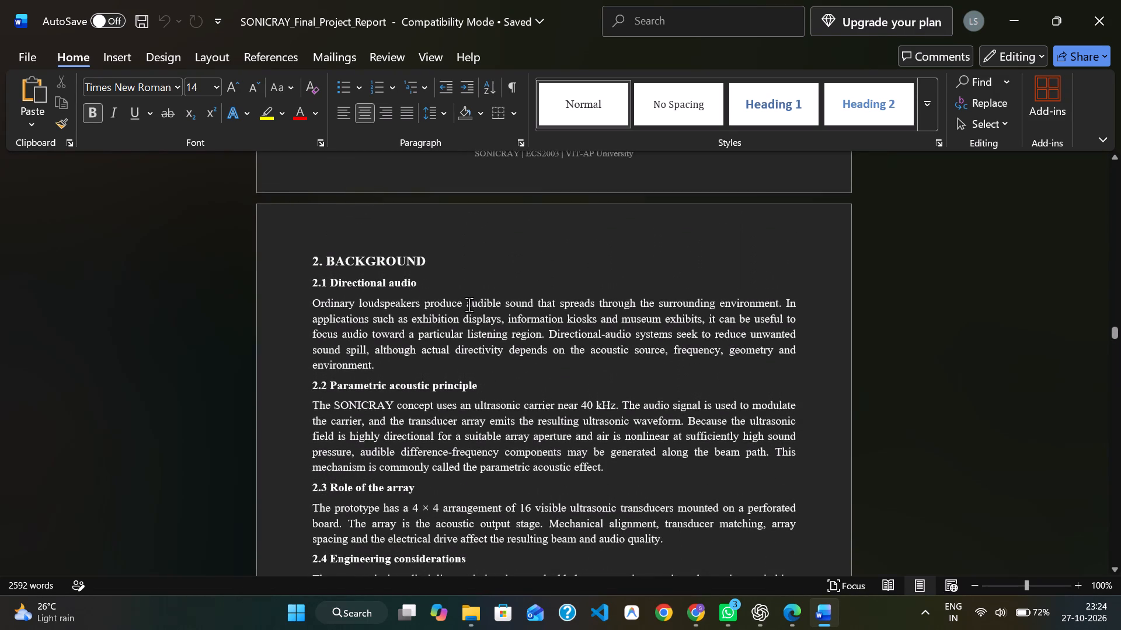
pyautogui.scroll(-12, 469, 304)
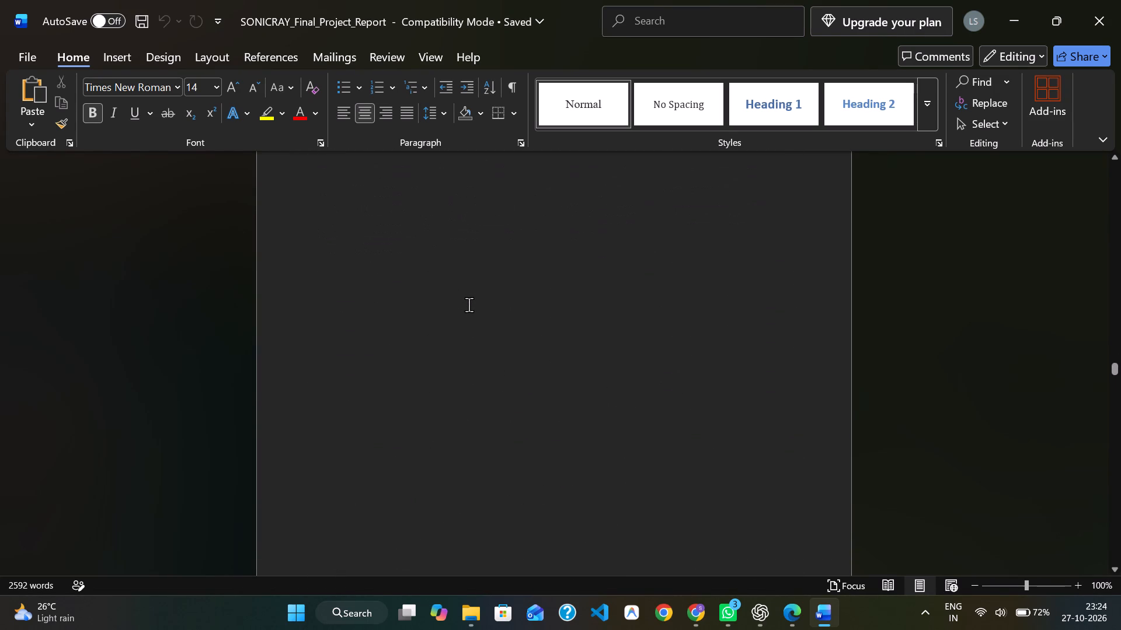
pyautogui.scroll(-3, 469, 304)
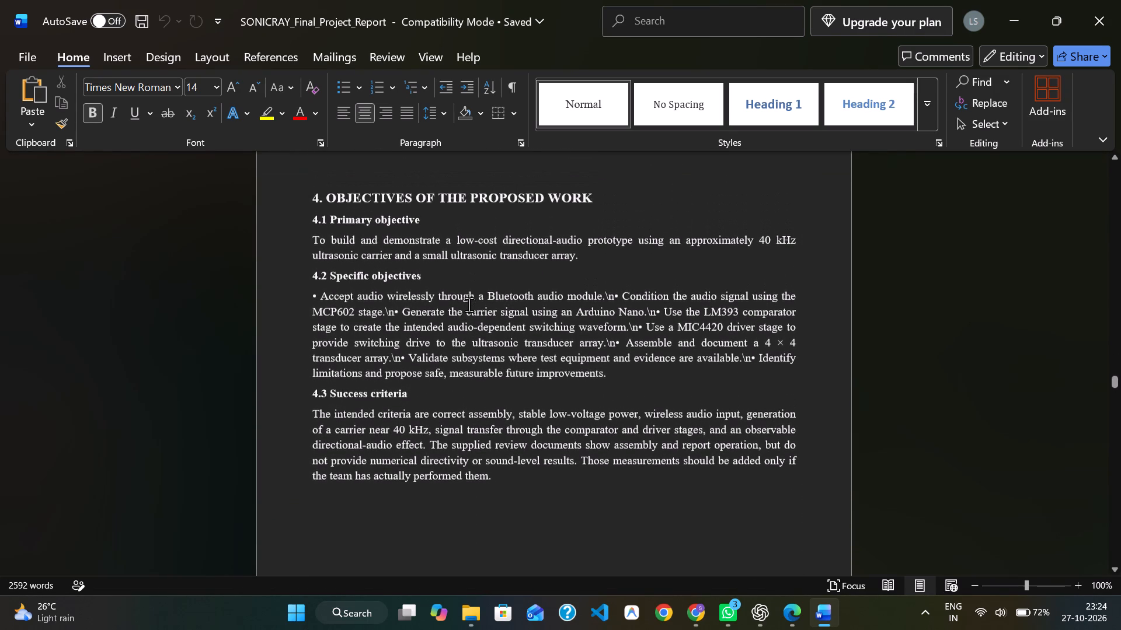
pyautogui.scroll(-1, 469, 304)
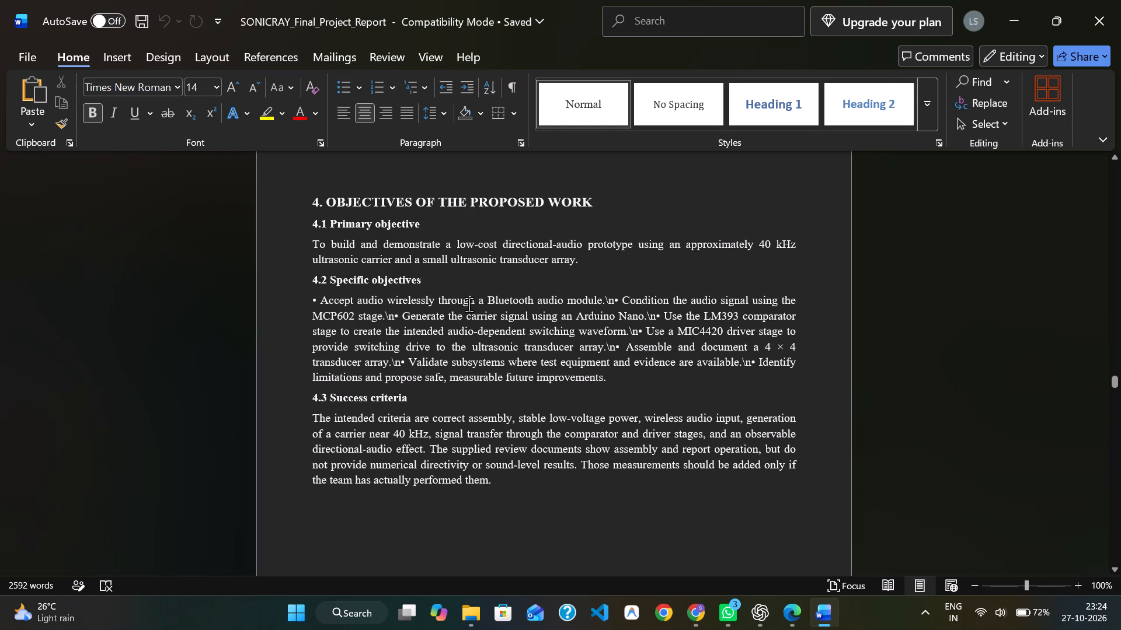
pyautogui.scroll(-11, 469, 304)
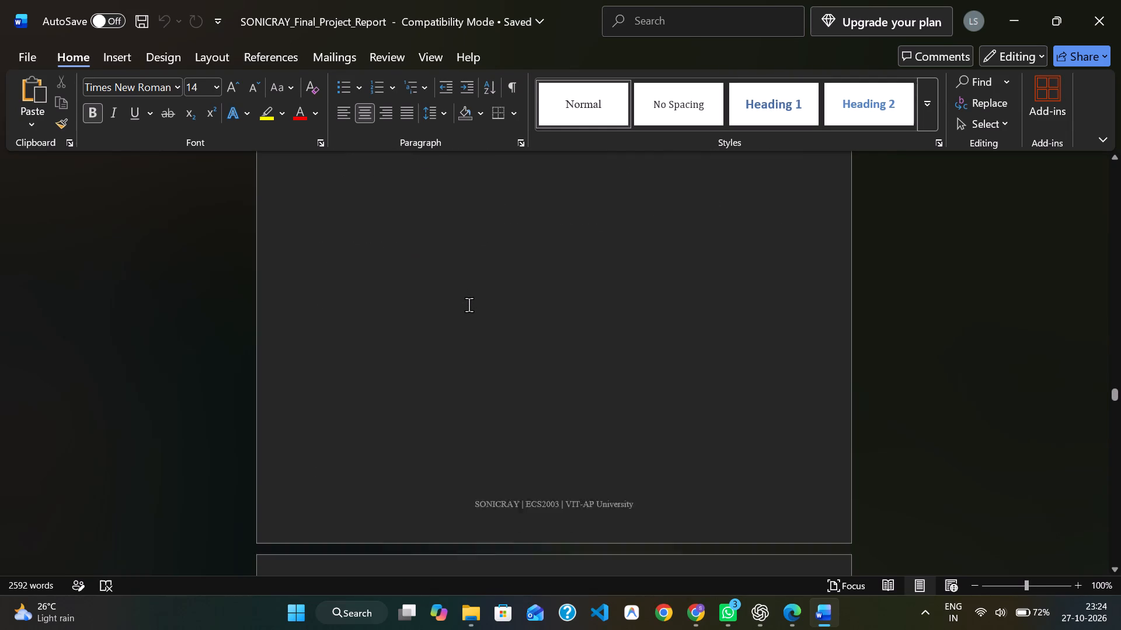
pyautogui.scroll(-10, 469, 304)
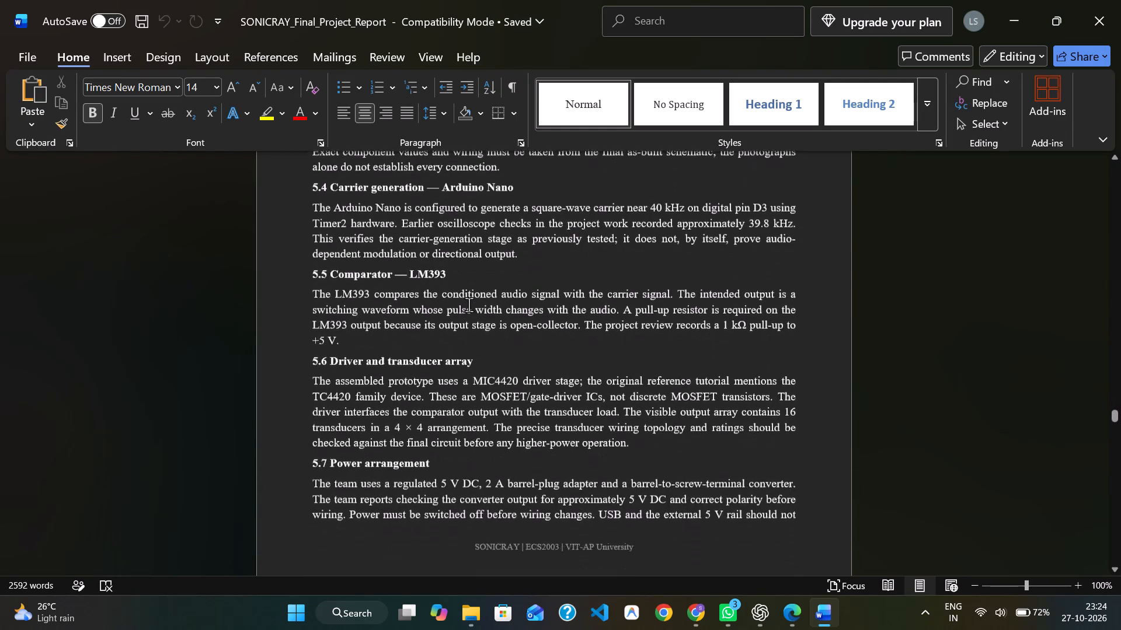
pyautogui.scroll(-7, 469, 304)
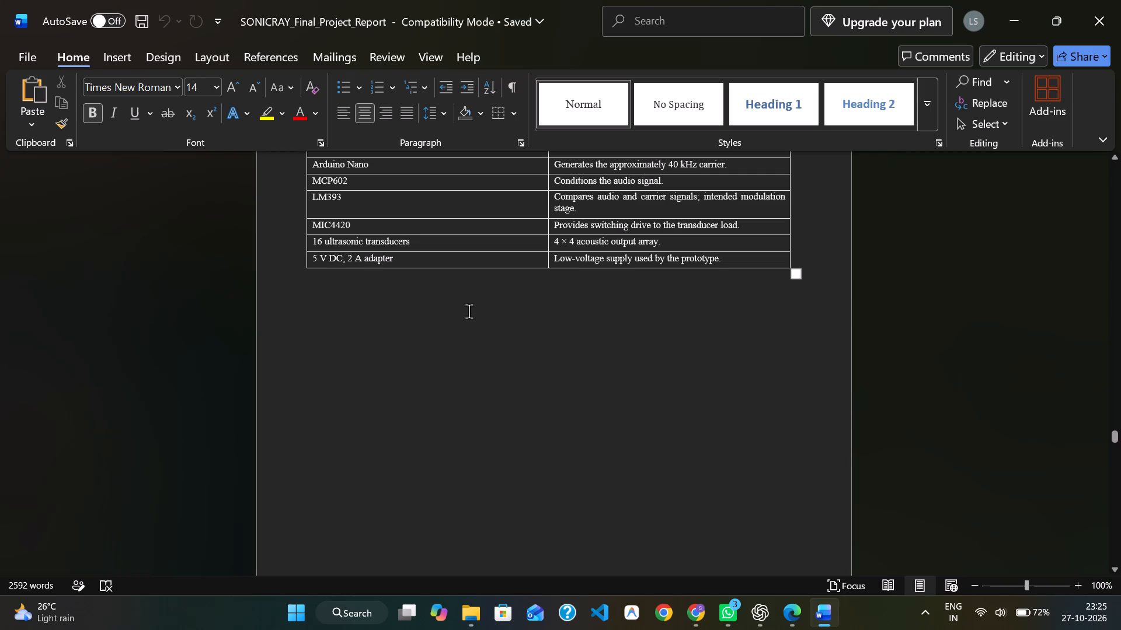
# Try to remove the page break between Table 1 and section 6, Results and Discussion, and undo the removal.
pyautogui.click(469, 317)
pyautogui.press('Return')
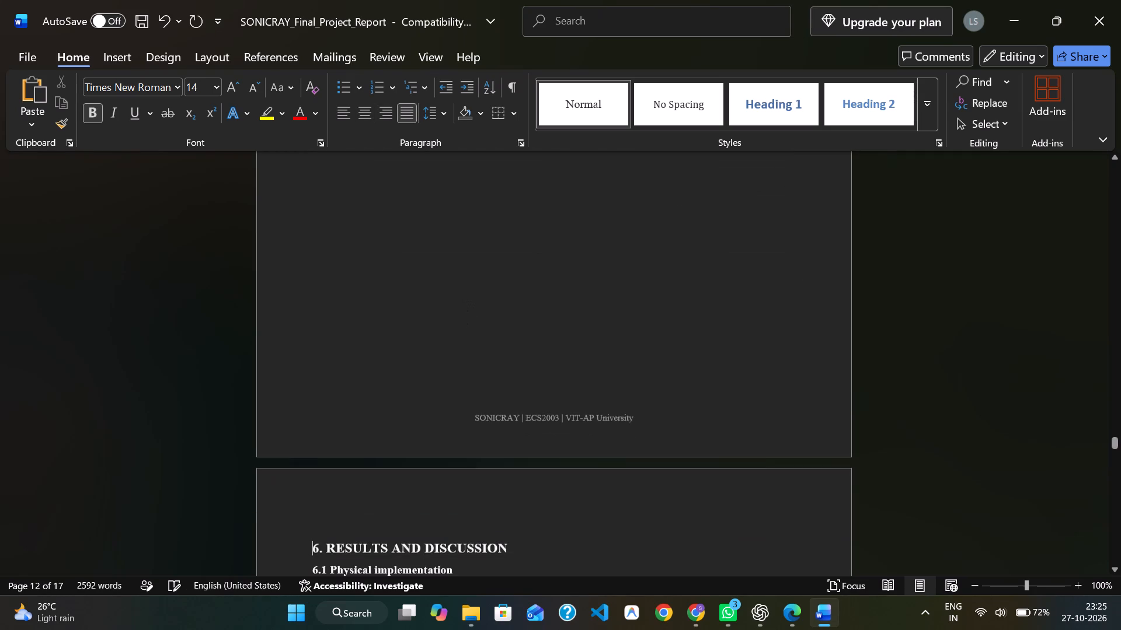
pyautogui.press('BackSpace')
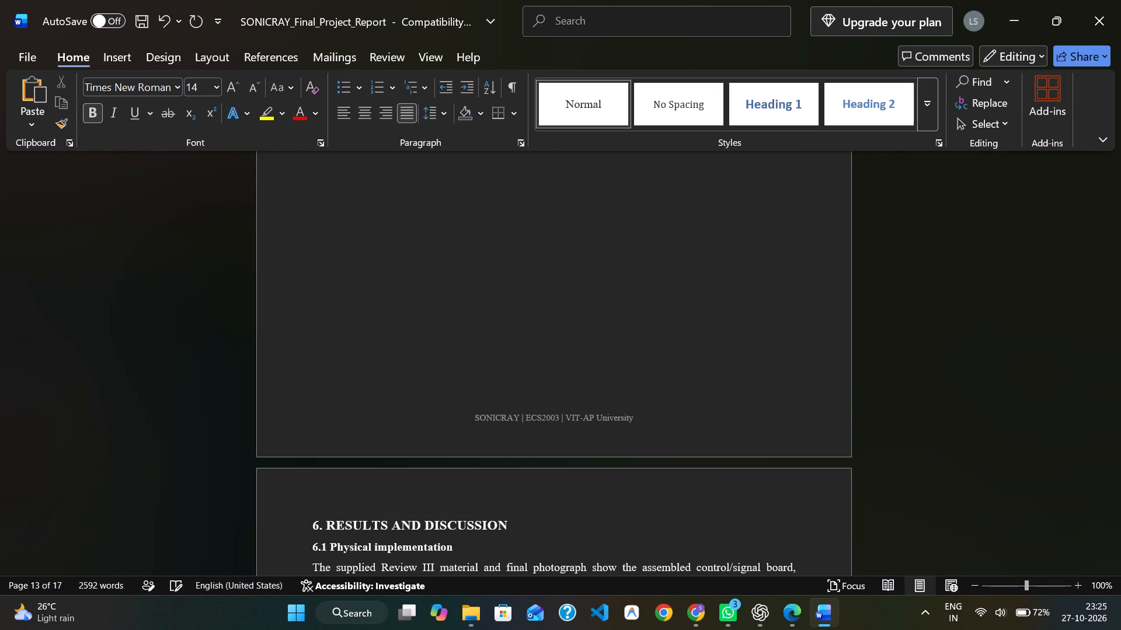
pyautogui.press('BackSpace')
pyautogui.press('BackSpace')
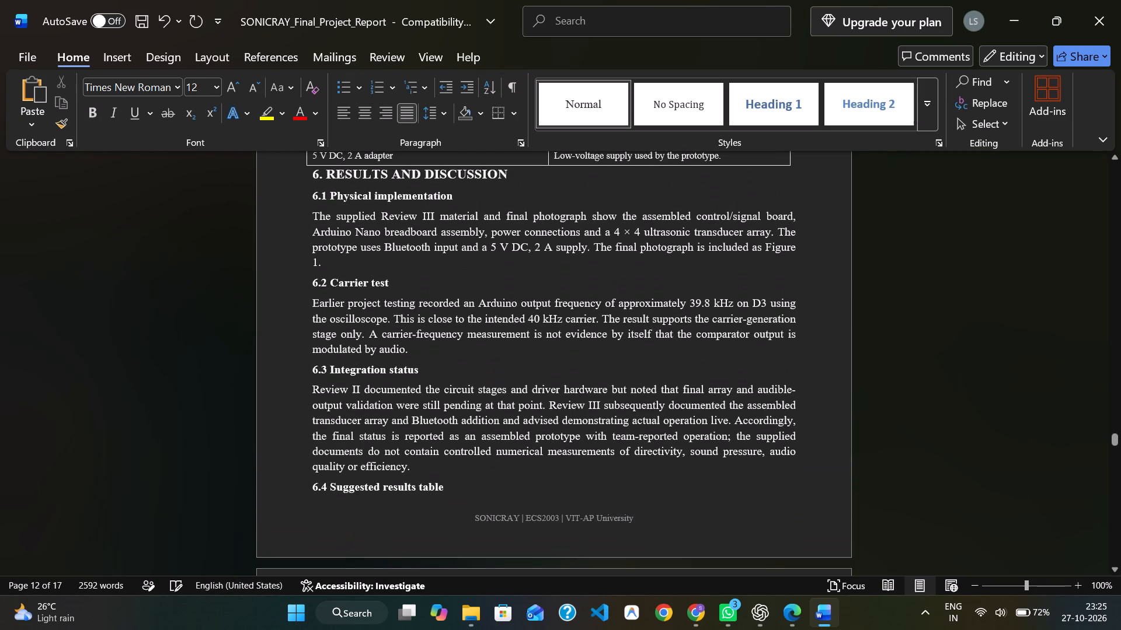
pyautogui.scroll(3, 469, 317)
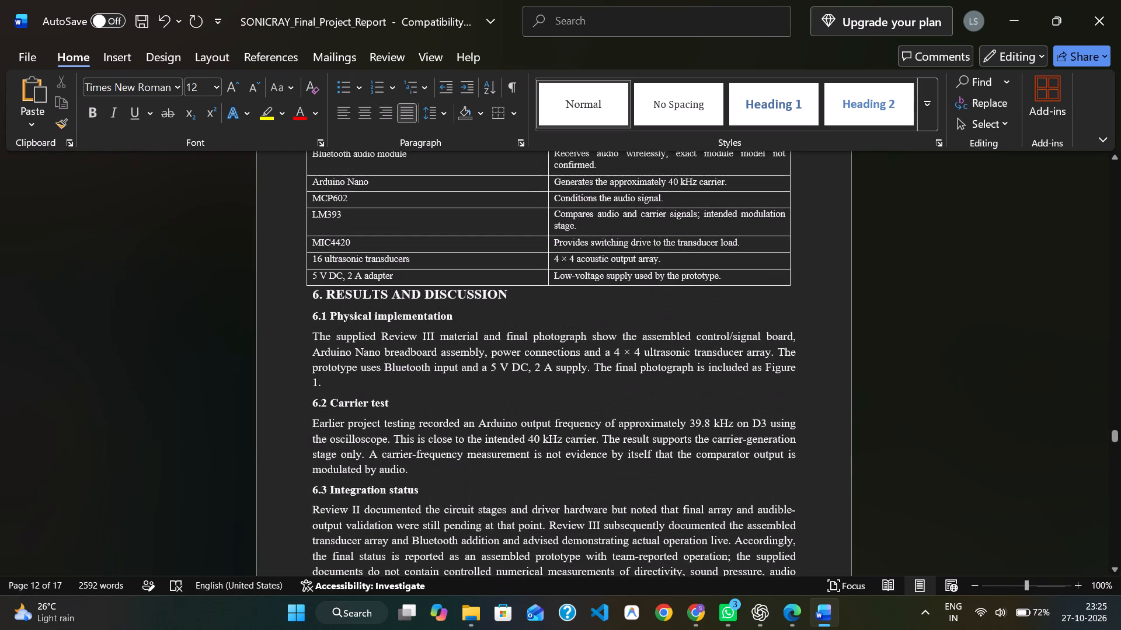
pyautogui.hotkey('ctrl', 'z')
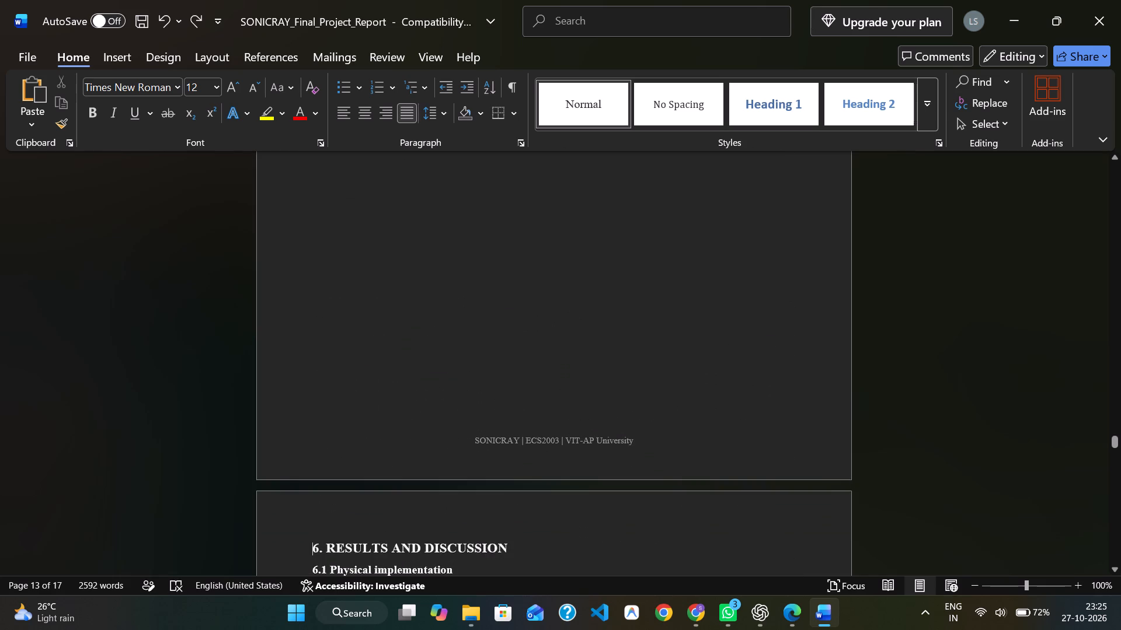
# Paste the copied SONICRAY circuit schematic image into the empty space below Table 1.
pyautogui.scroll(7, 440, 365)
pyautogui.click(401, 406)
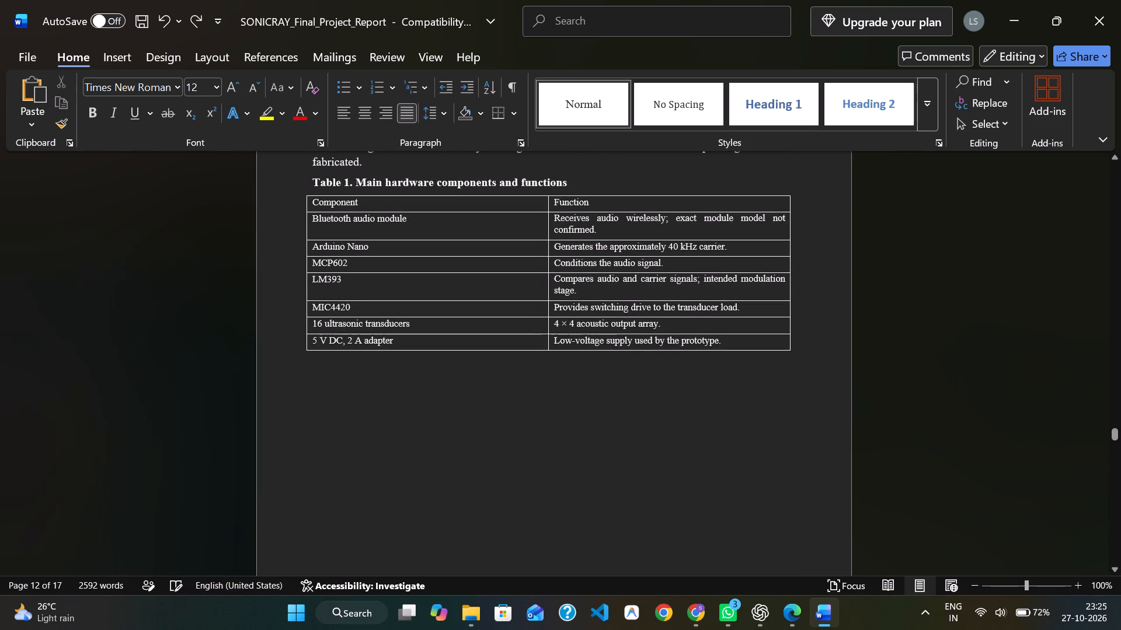
pyautogui.click(410, 399)
pyautogui.doubleClick(410, 399)
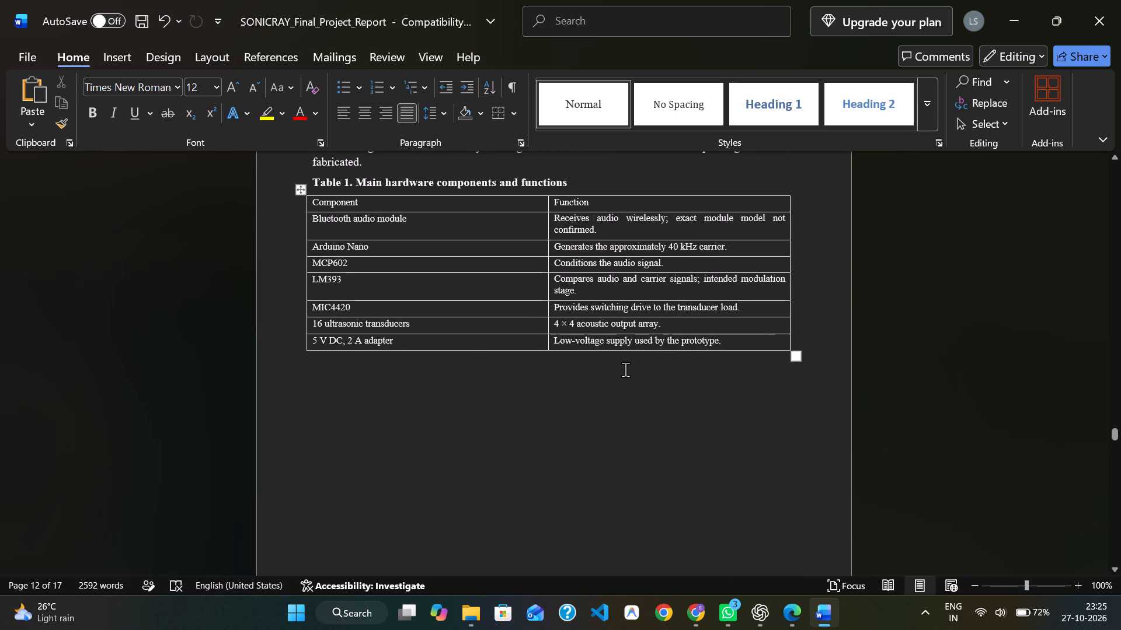
pyautogui.hotkey('ctrl', 'v')
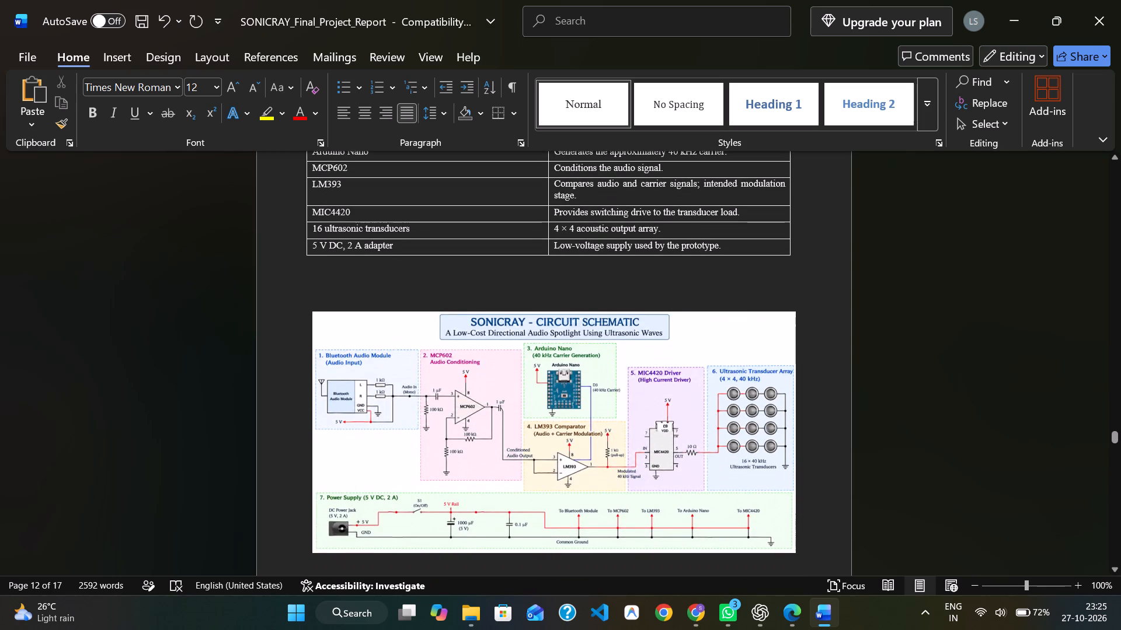
# Check the placement of the pasted schematic, save the report and close the document.
pyautogui.scroll(-4, 625, 369)
pyautogui.scroll(3, 625, 369)
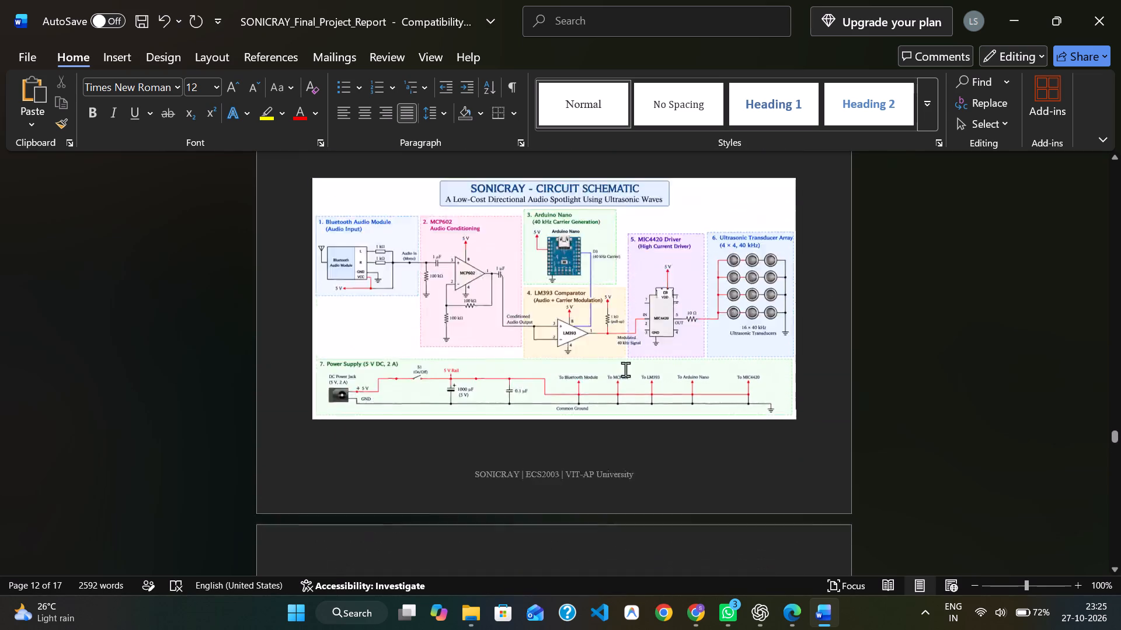
pyautogui.scroll(6, 625, 369)
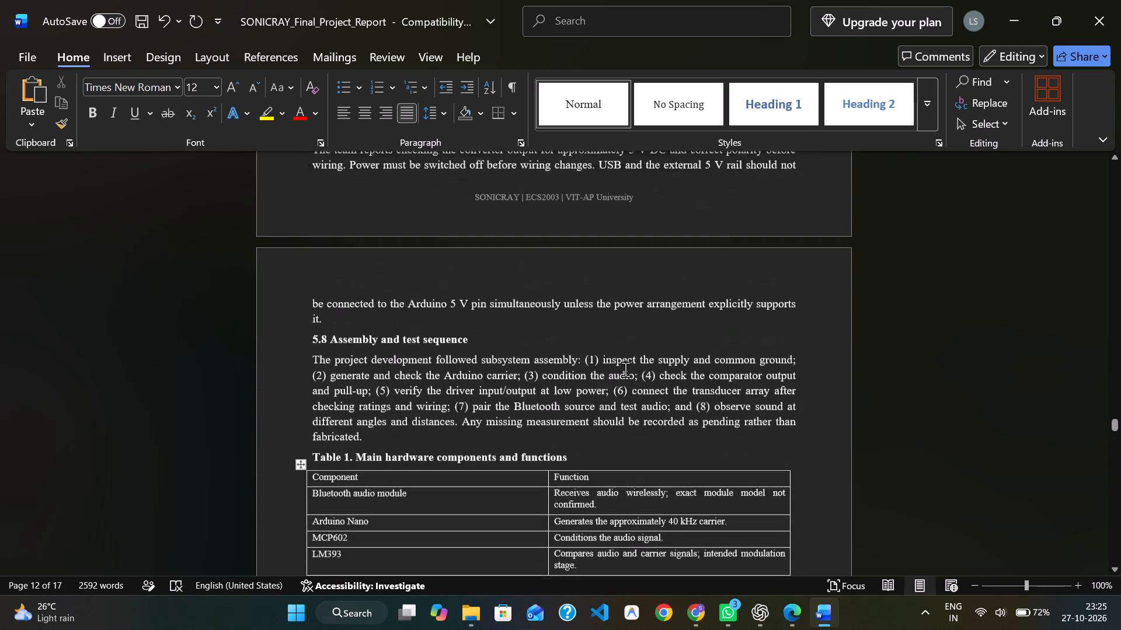
pyautogui.scroll(1, 625, 369)
pyautogui.hotkey('ctrl', 's')
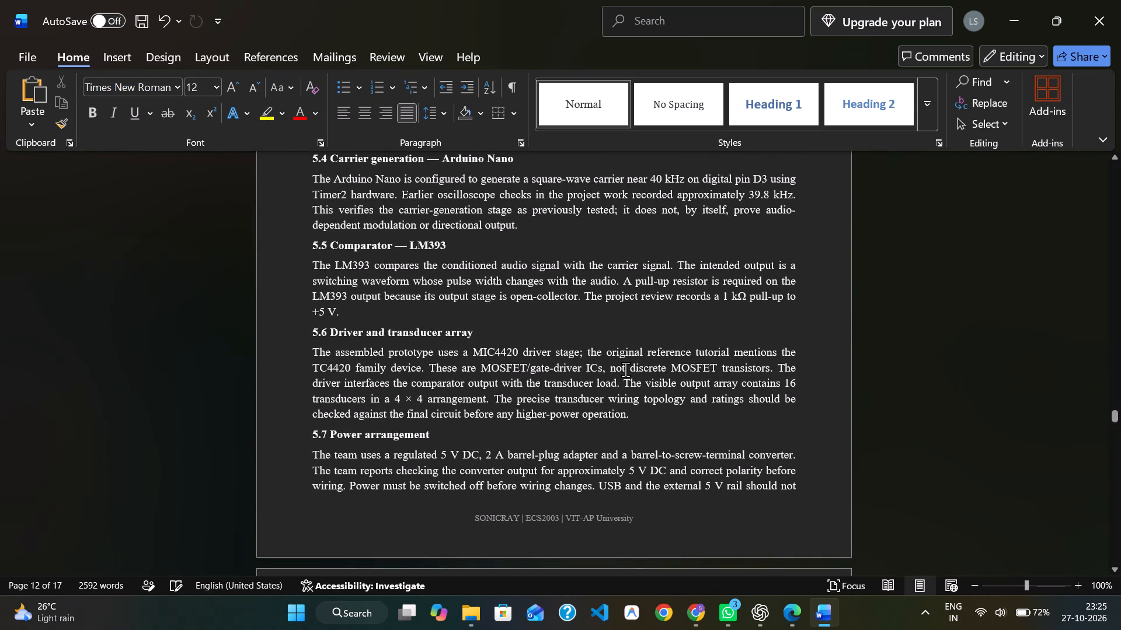
pyautogui.hotkey('ctrl', 's')
pyautogui.hotkey('ctrl', 's')
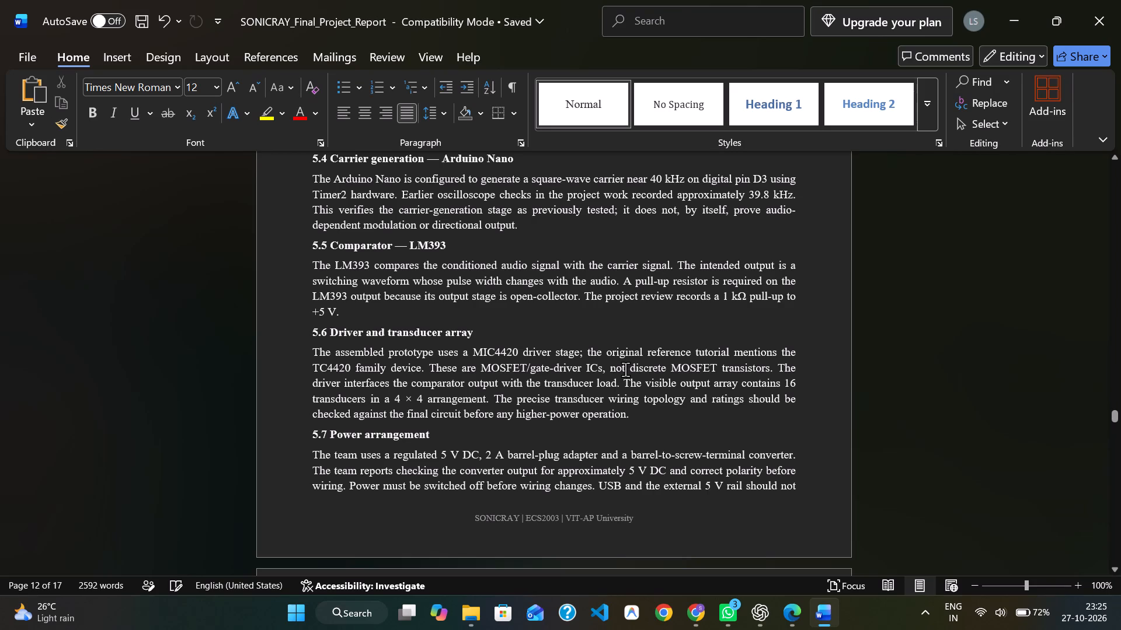
pyautogui.hotkey('ctrl', 's')
pyautogui.click(684, 380)
pyautogui.hotkey('ctrl', 's')
pyautogui.hotkey('ctrl', 's')
pyautogui.click(1120, 0)
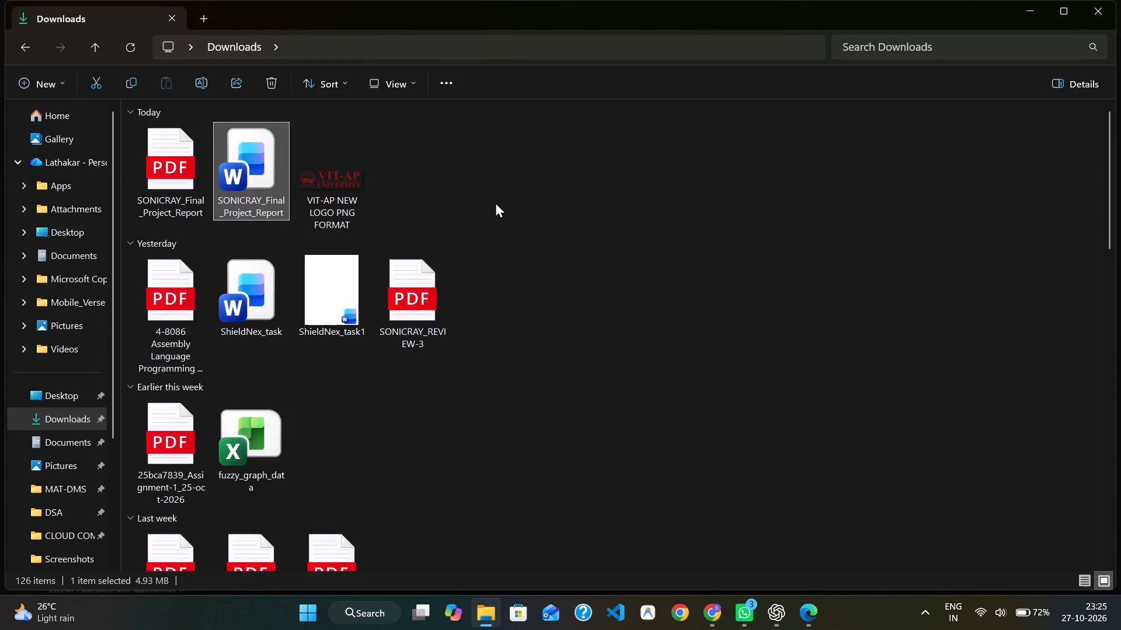
# Delete the PDF version of SONICRAY_Final_Project_Report from the Downloads folder.
pyautogui.click(154, 177)
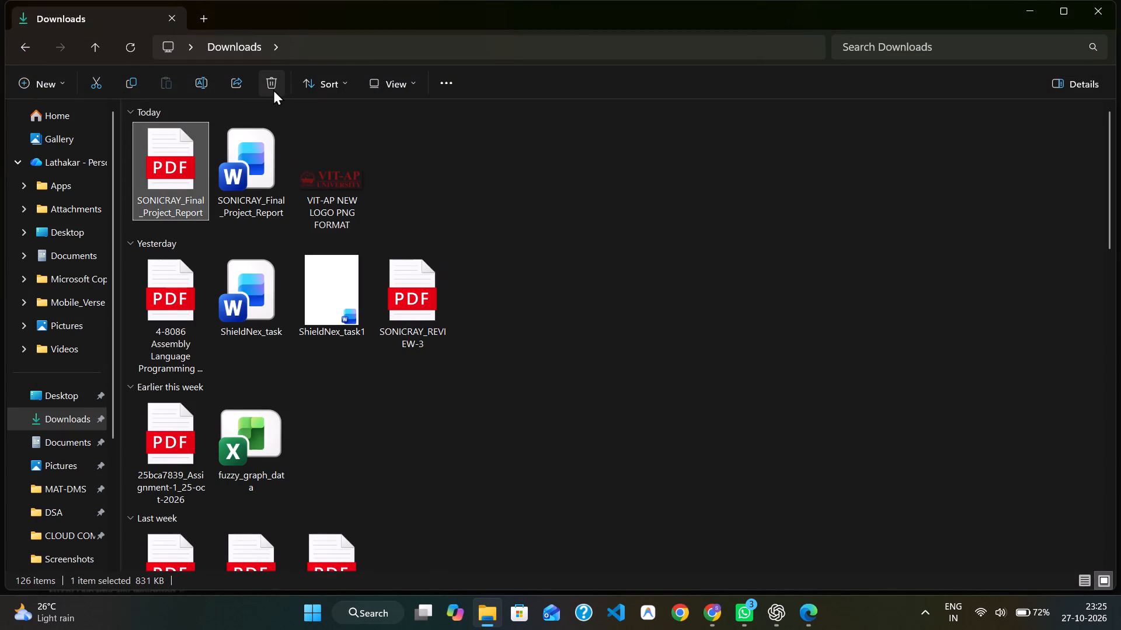
pyautogui.click(273, 89)
pyautogui.click(273, 79)
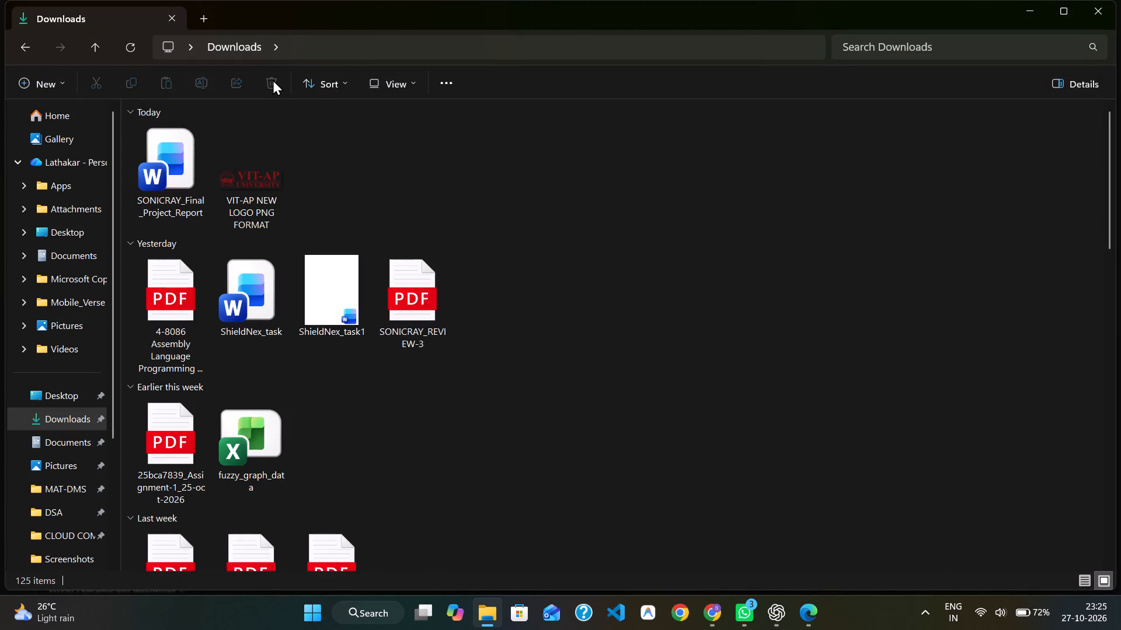
# Copy the SONICRAY_Final_Project_Report Word file in the Downloads folder.
pyautogui.click(177, 163)
pyautogui.click(126, 80)
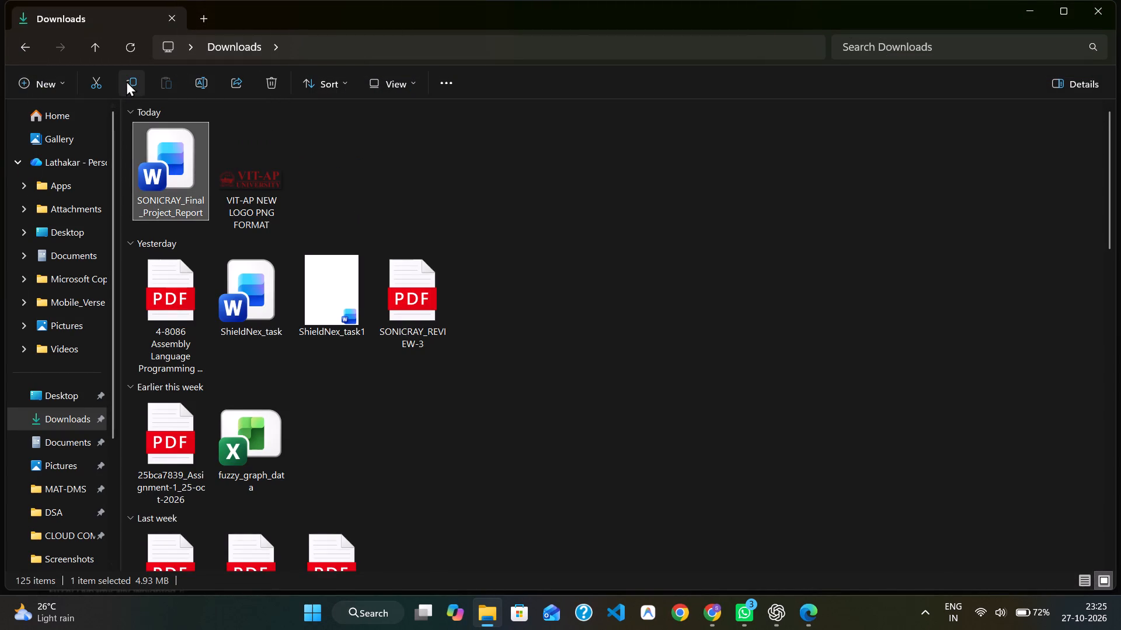
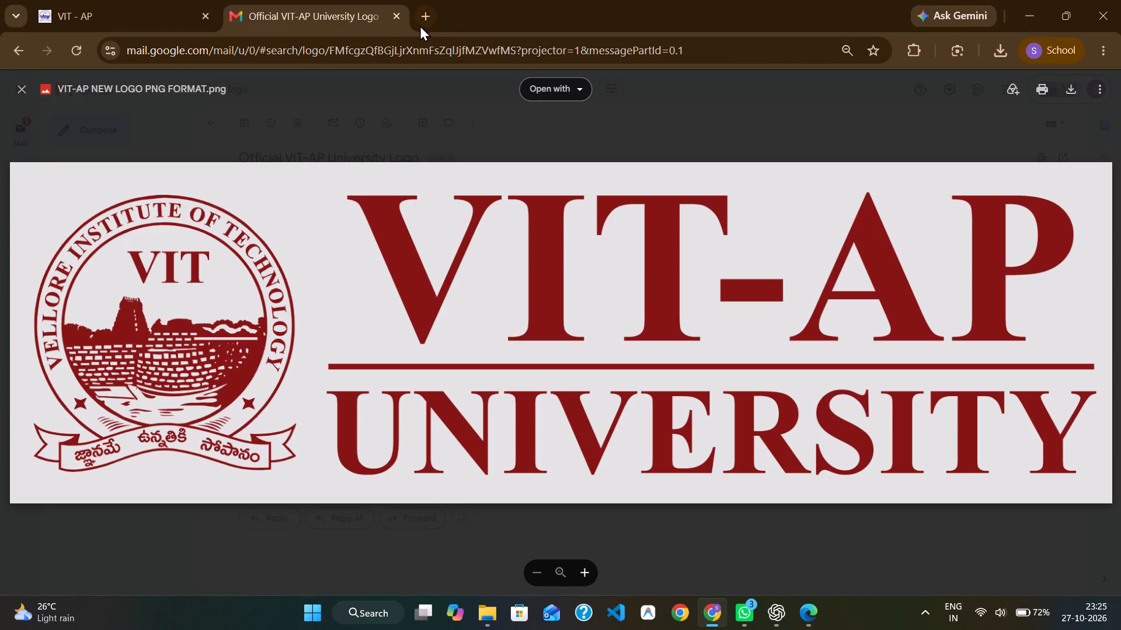
# Search the web in a new browser tab for "docx to pdf converter" and open the iLovePDF Word to PDF page.
pyautogui.click(421, 20)
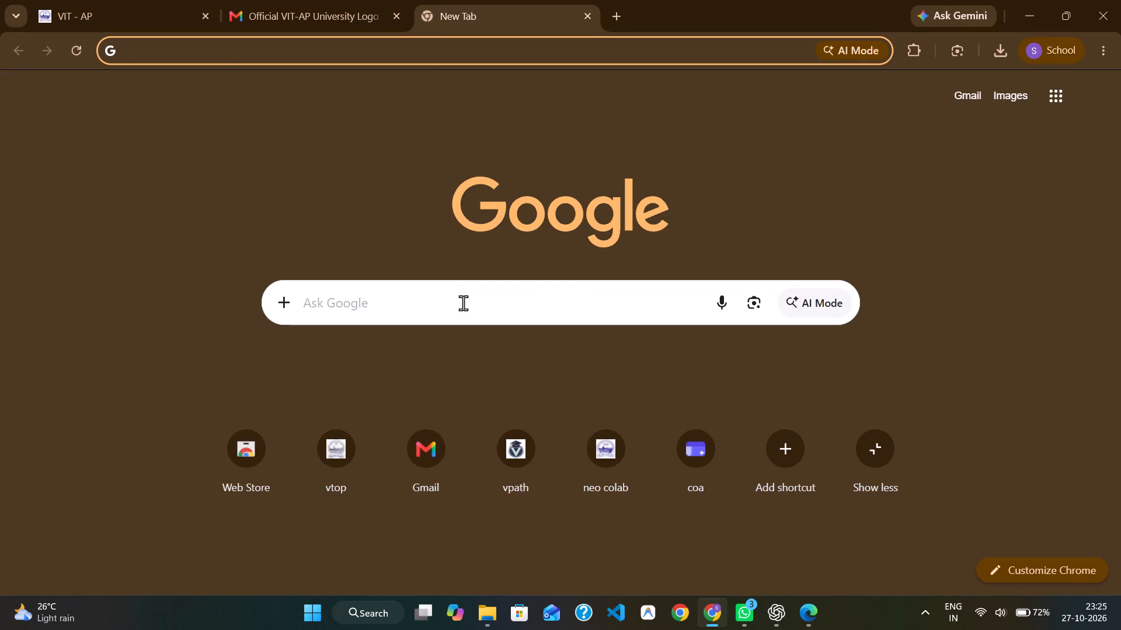
pyautogui.click(463, 303)
pyautogui.click(431, 340)
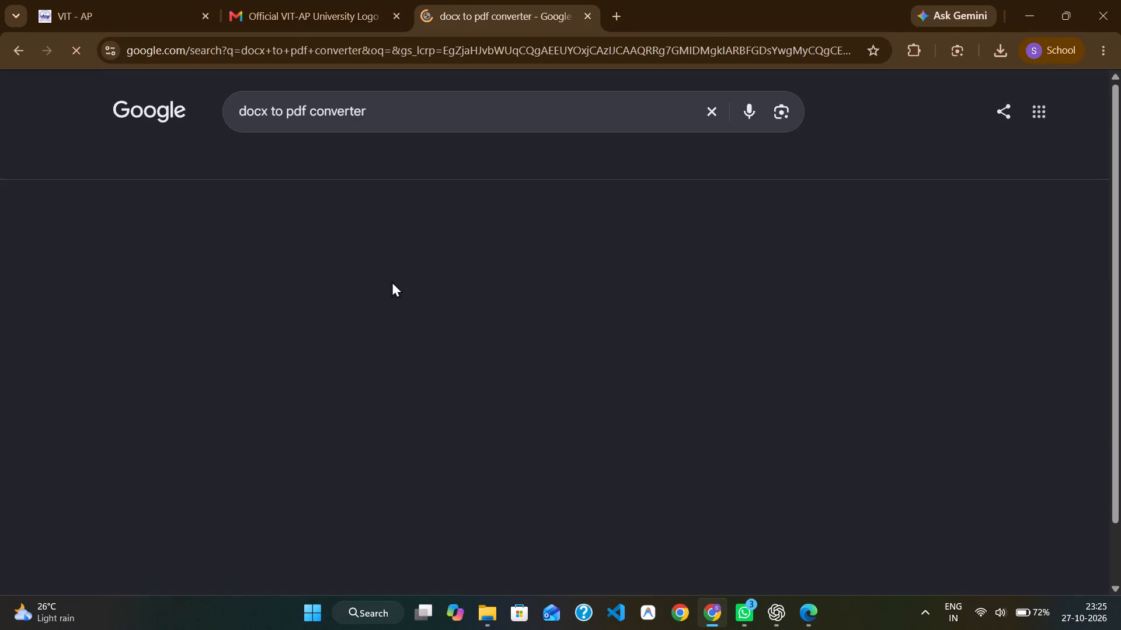
pyautogui.click(329, 266)
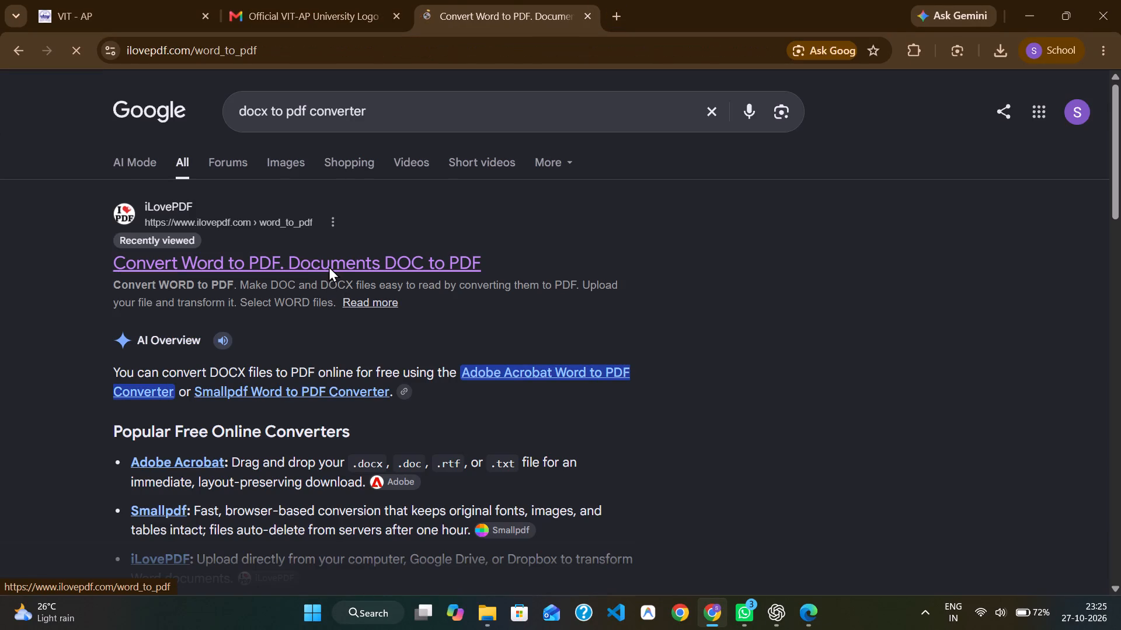
pyautogui.click(497, 260)
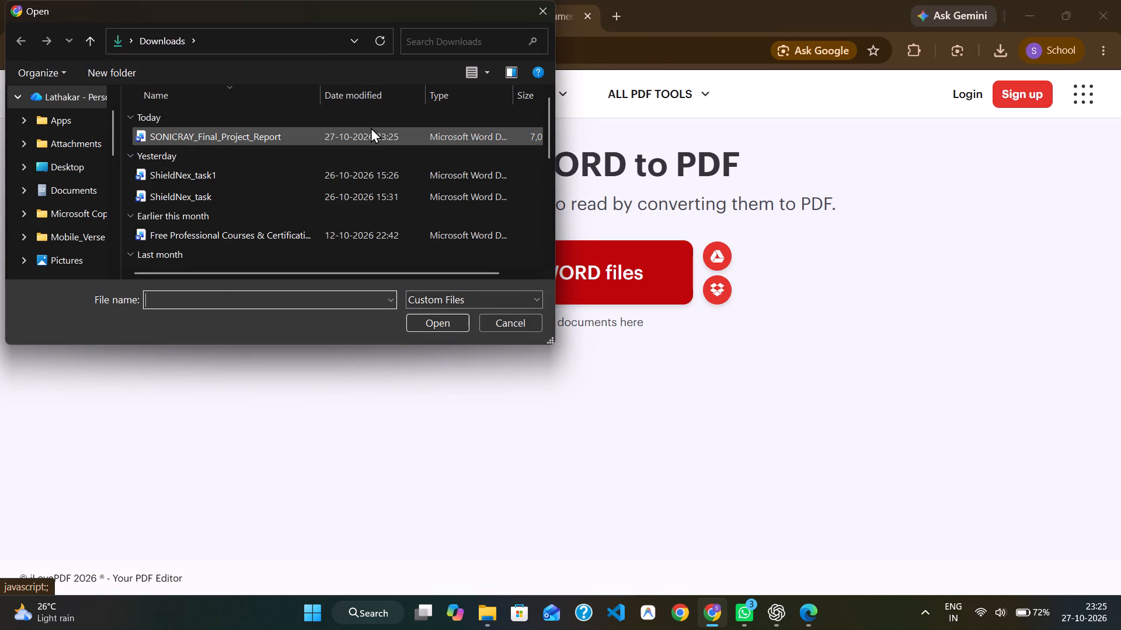
pyautogui.click(371, 127)
pyautogui.click(434, 314)
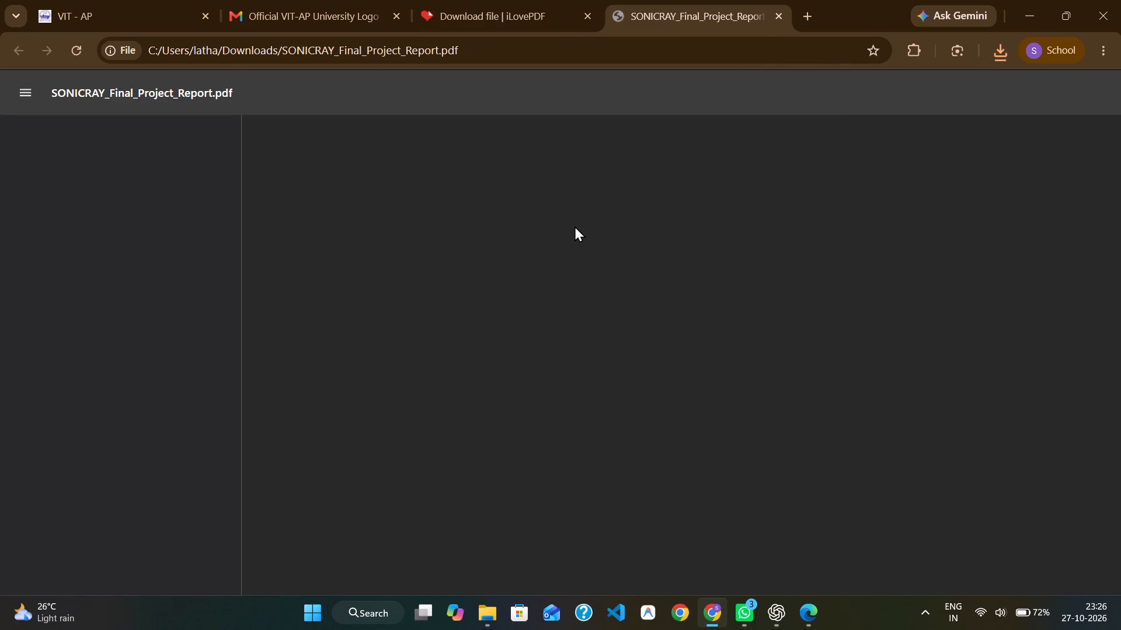
pyautogui.scroll(-17, 612, 271)
pyautogui.scroll(-16, 632, 282)
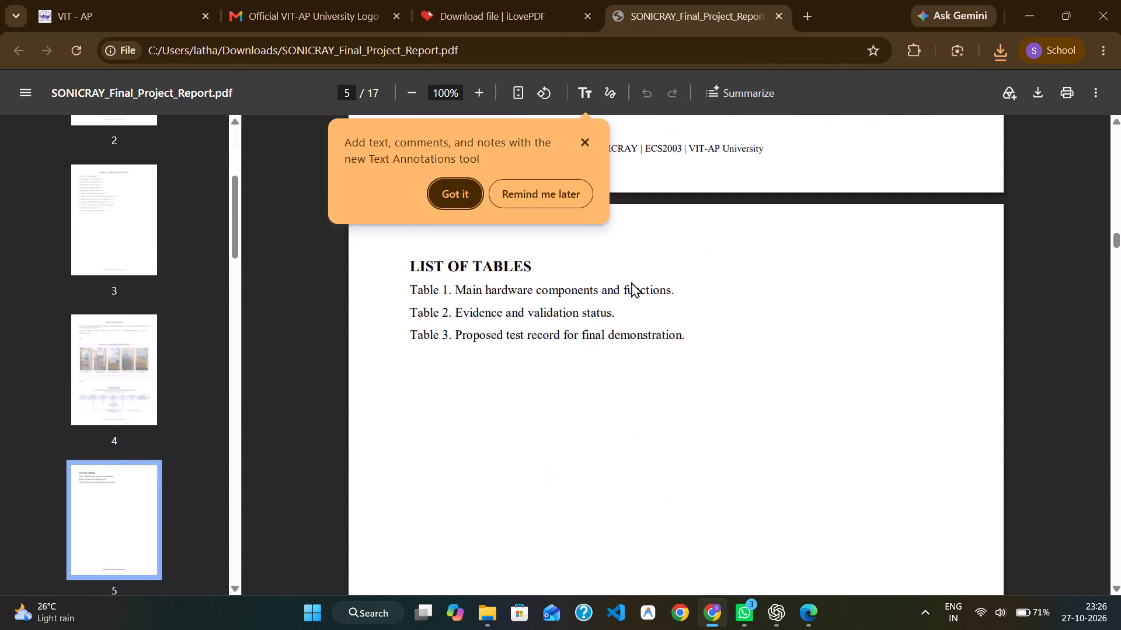
pyautogui.scroll(-8, 631, 282)
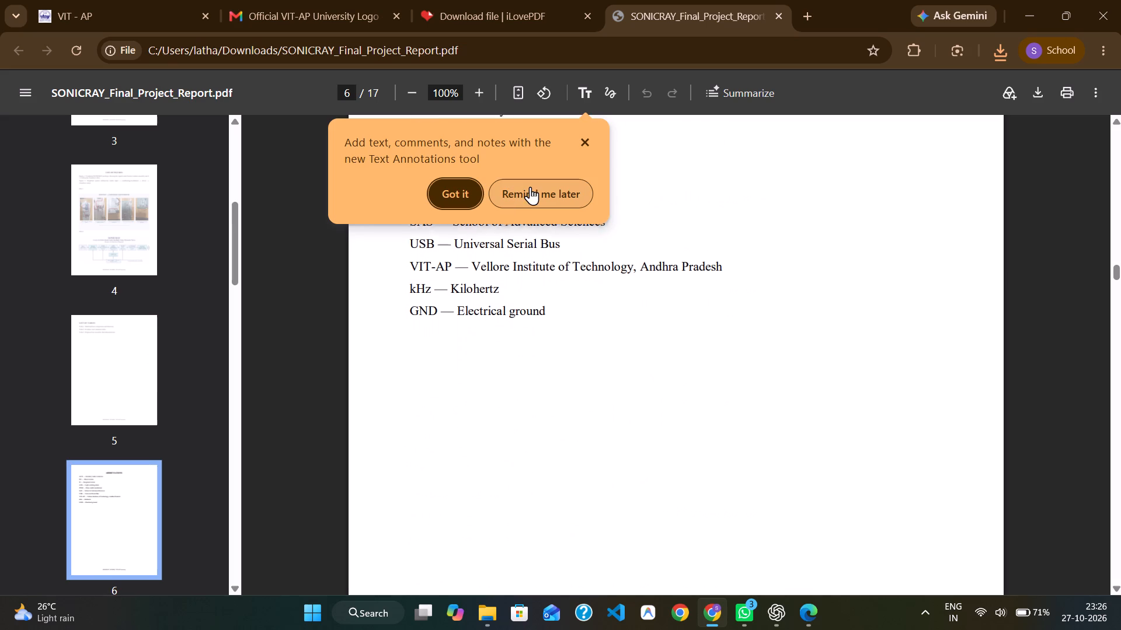
pyautogui.click(530, 187)
pyautogui.scroll(-7, 560, 269)
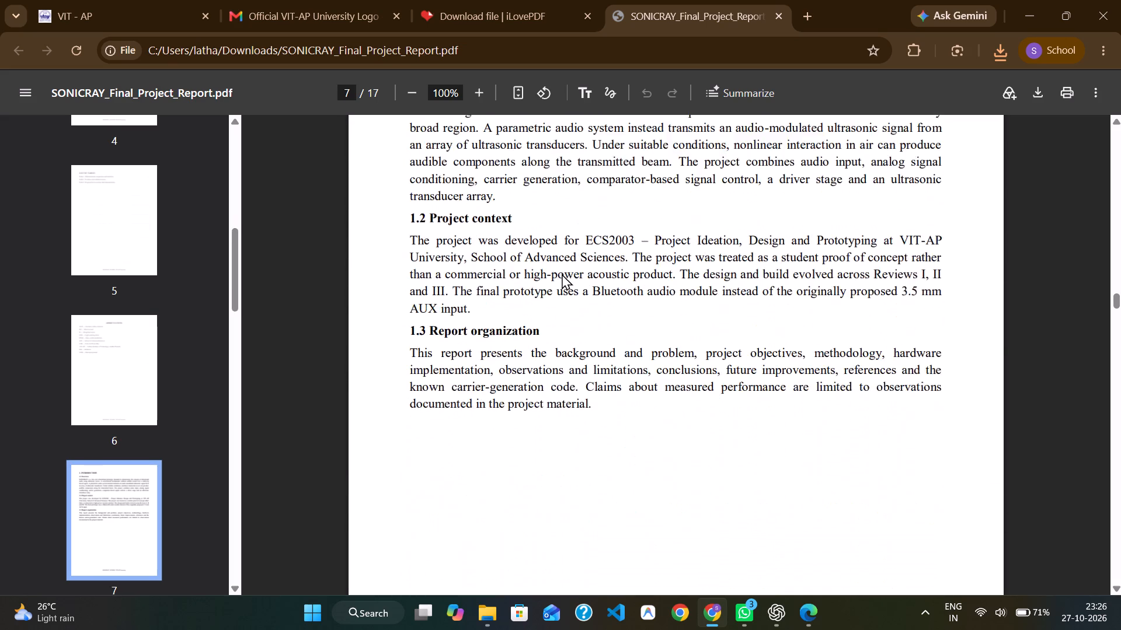
pyautogui.scroll(-9, 562, 274)
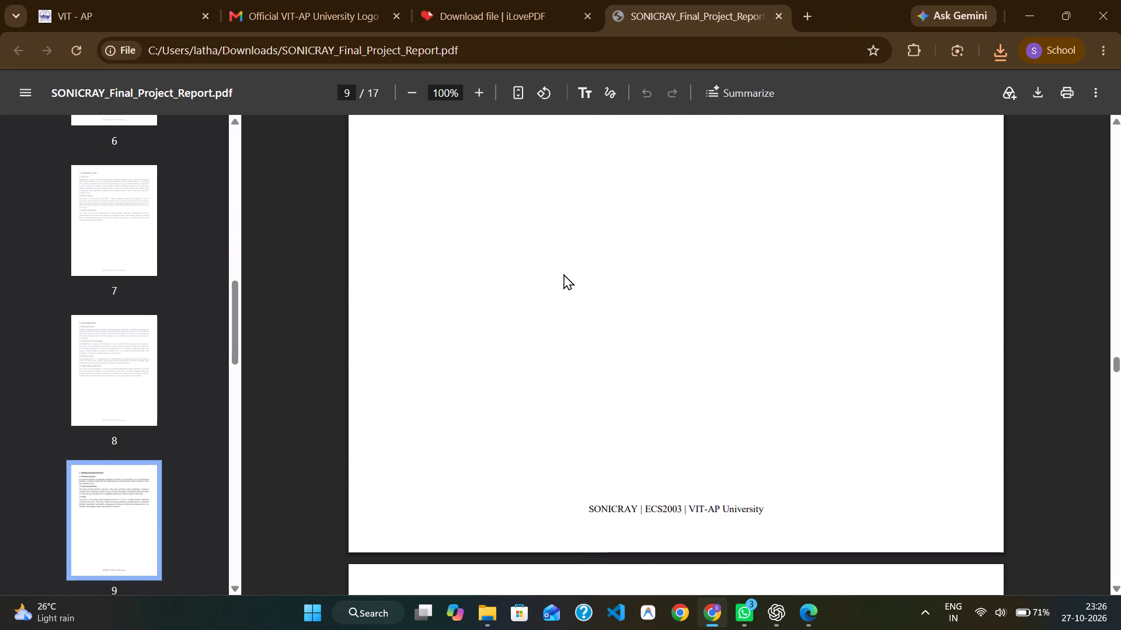
pyautogui.scroll(-1, 563, 274)
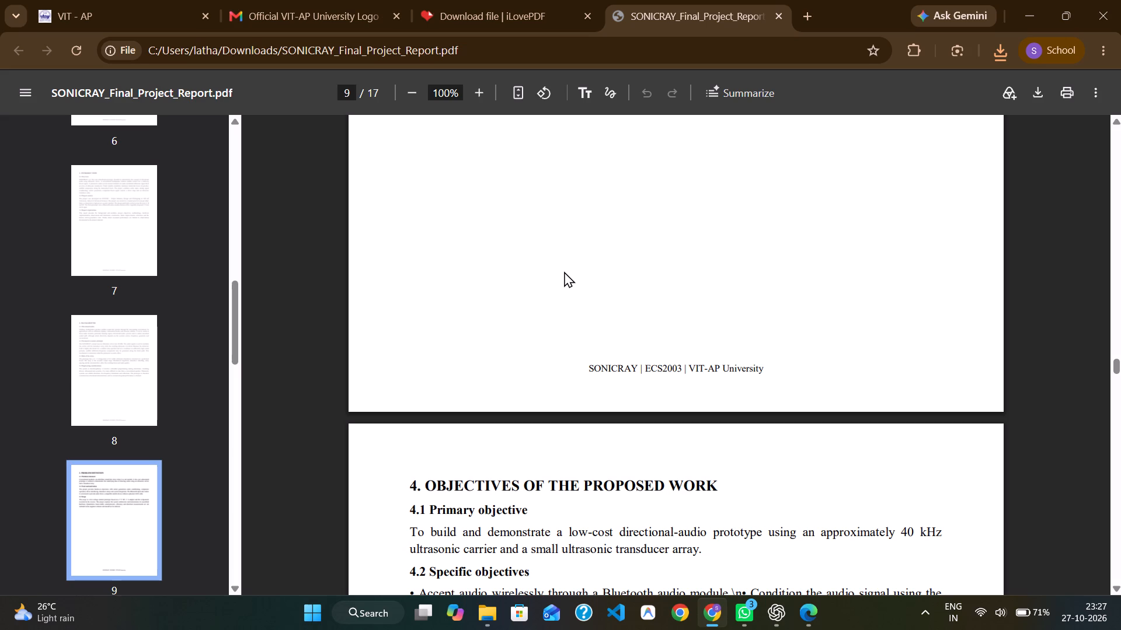
pyautogui.scroll(-5, 566, 407)
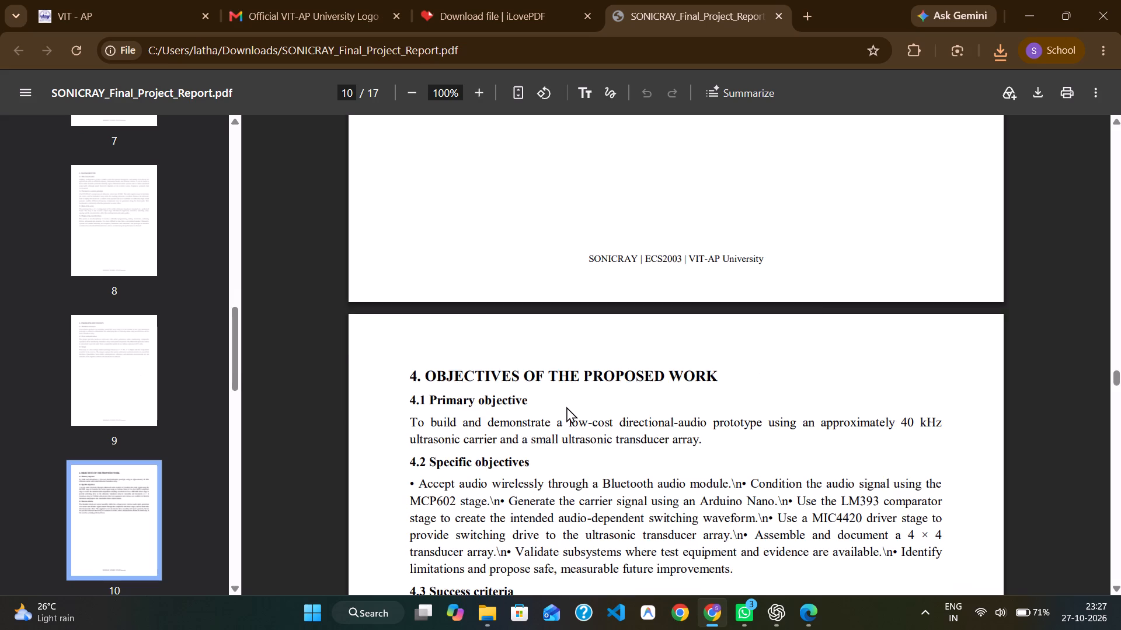
pyautogui.scroll(-9, 566, 407)
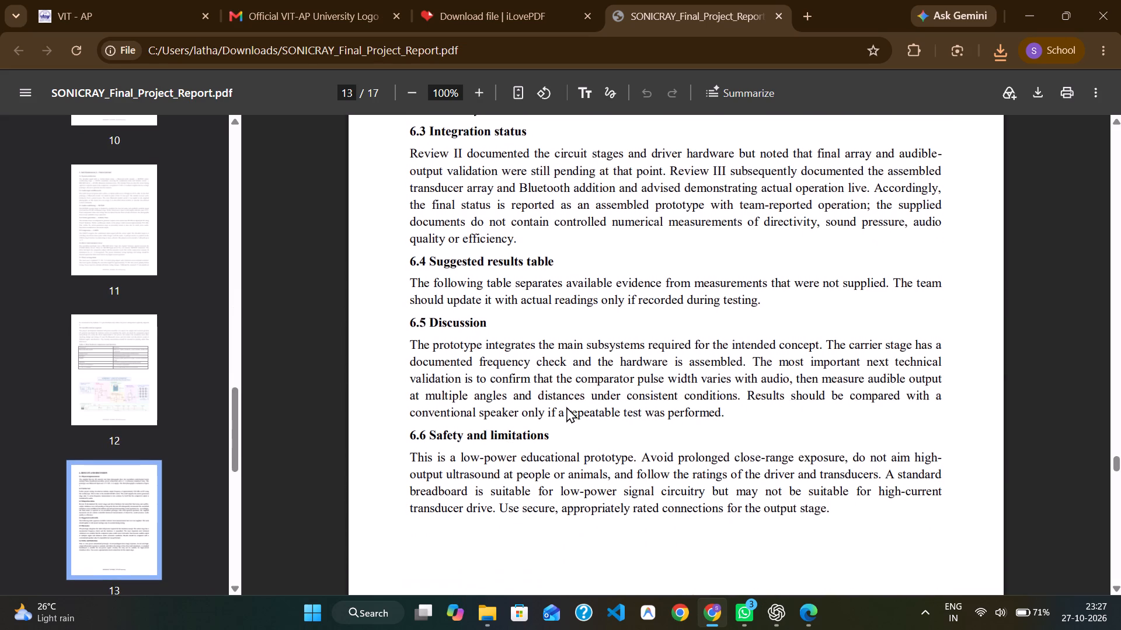
pyautogui.scroll(7, 566, 407)
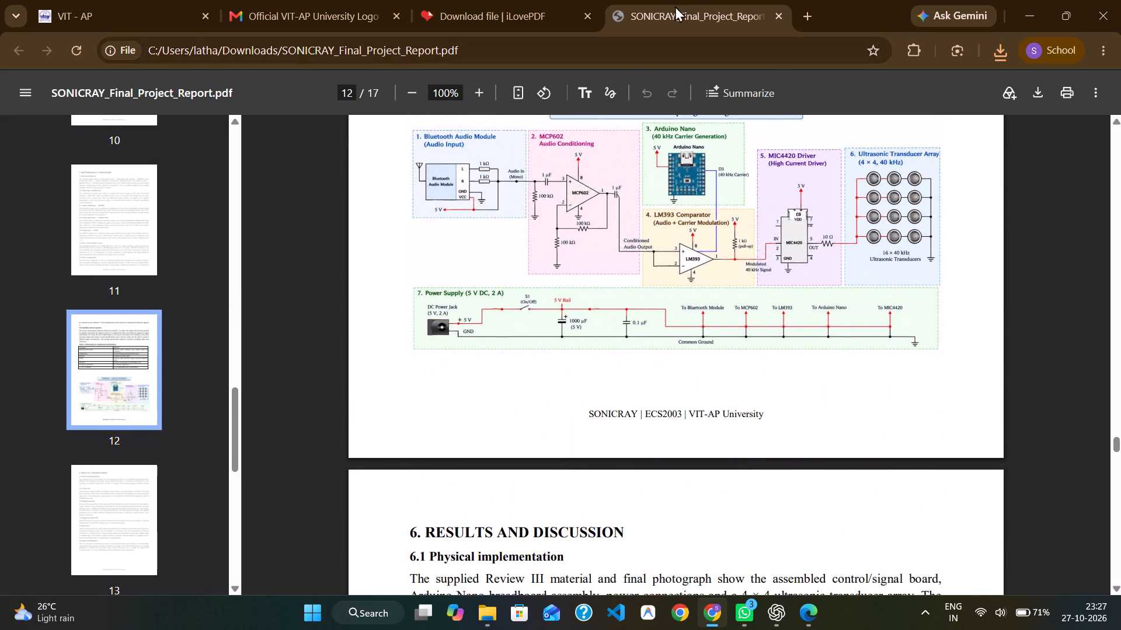
pyautogui.click(773, 16)
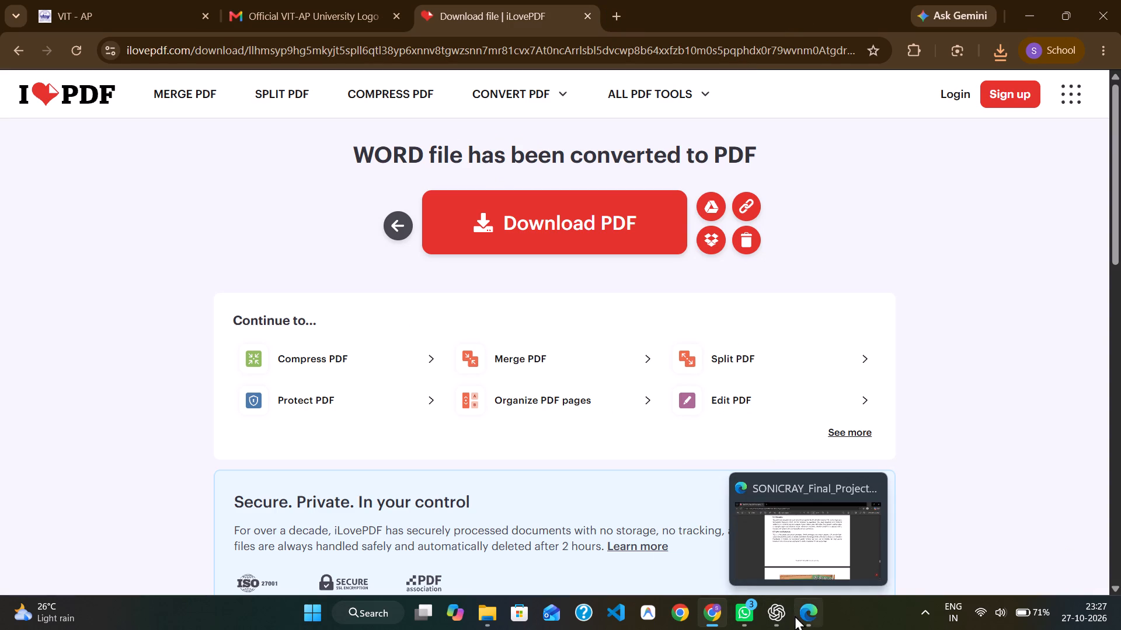
# In File Explorer's refreshed Downloads folder, edit the PDF report's file name, removing the underscore between "Final" and "Project".
pyautogui.click(489, 610)
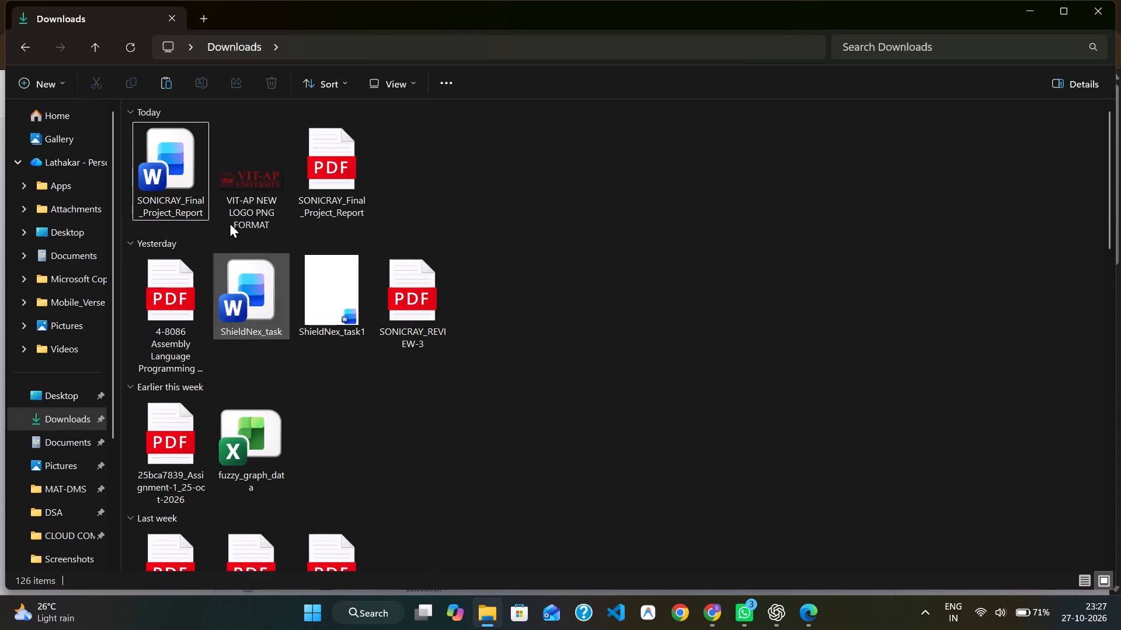
pyautogui.click(136, 47)
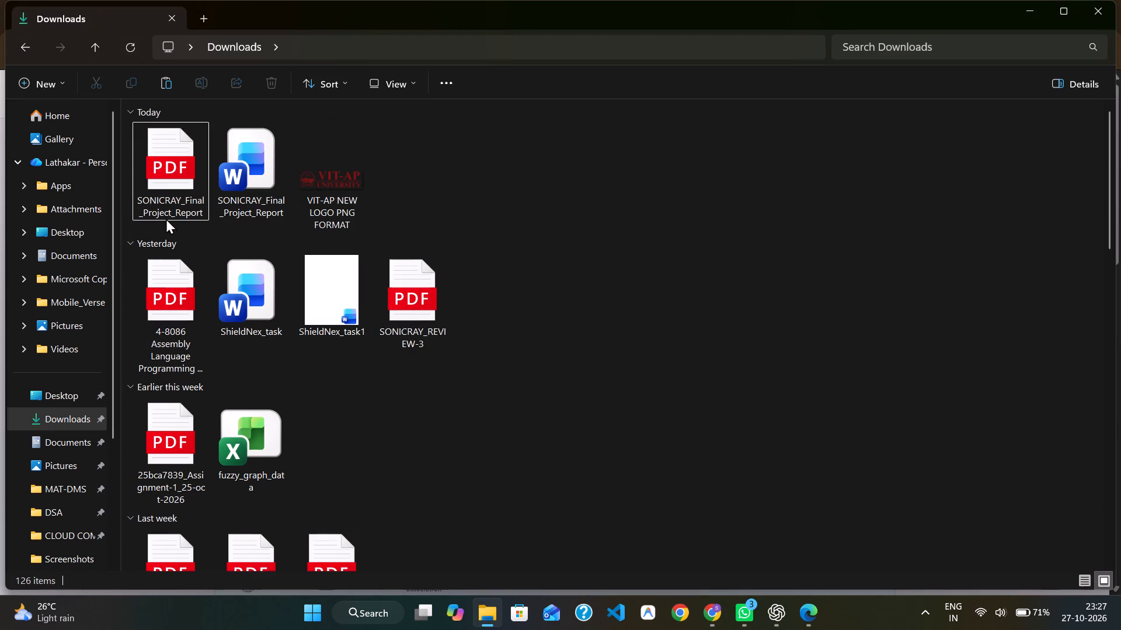
pyautogui.click(177, 205)
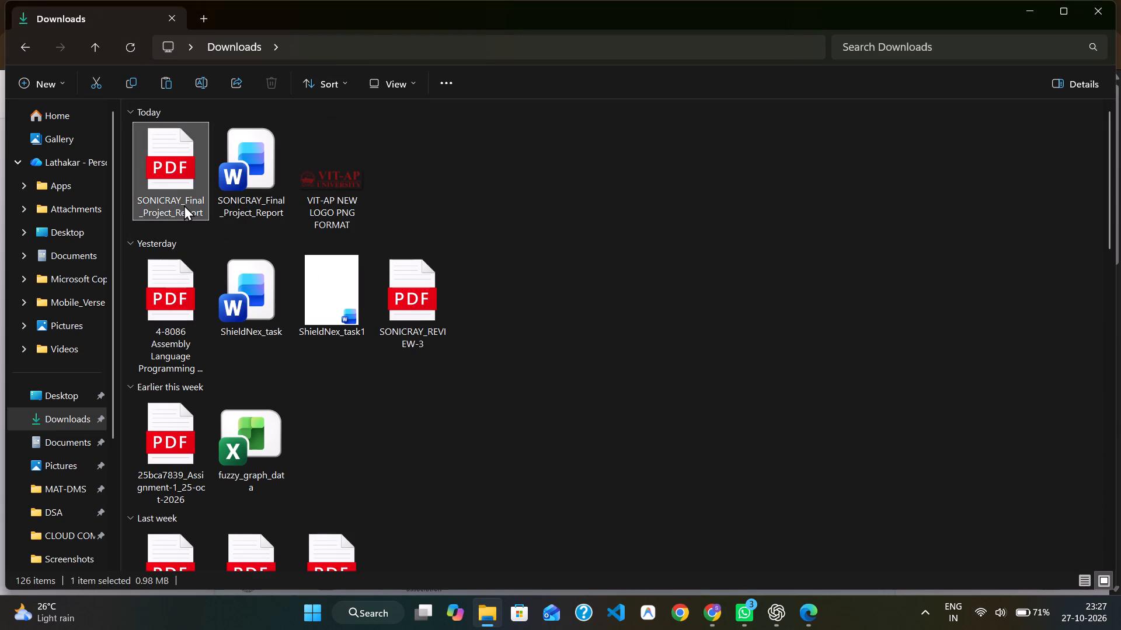
pyautogui.click(183, 201)
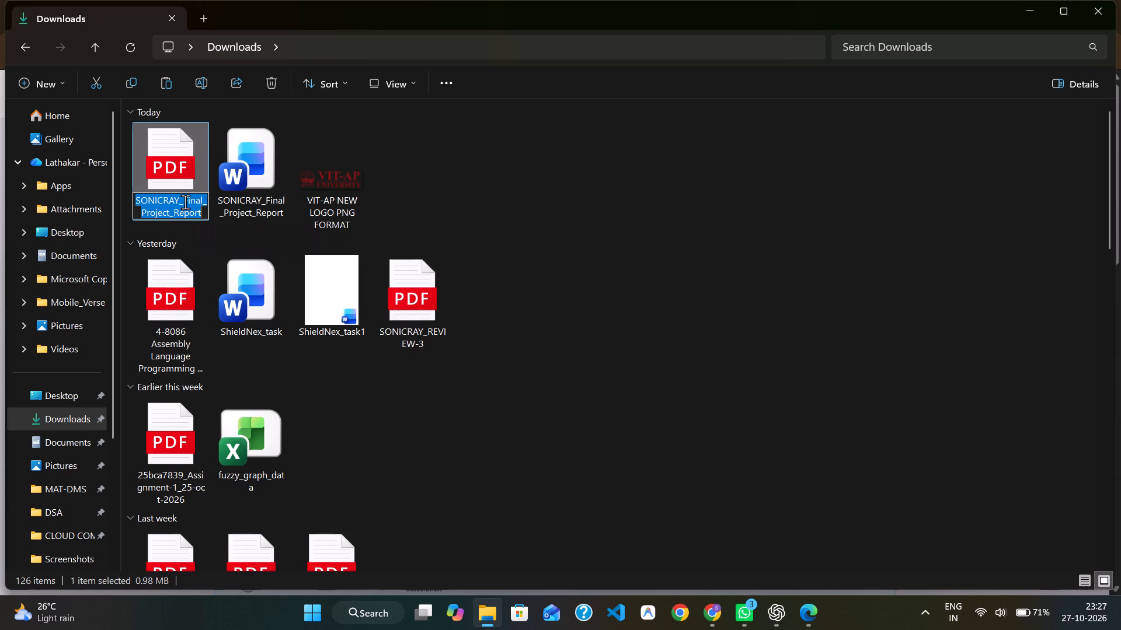
pyautogui.click(206, 202)
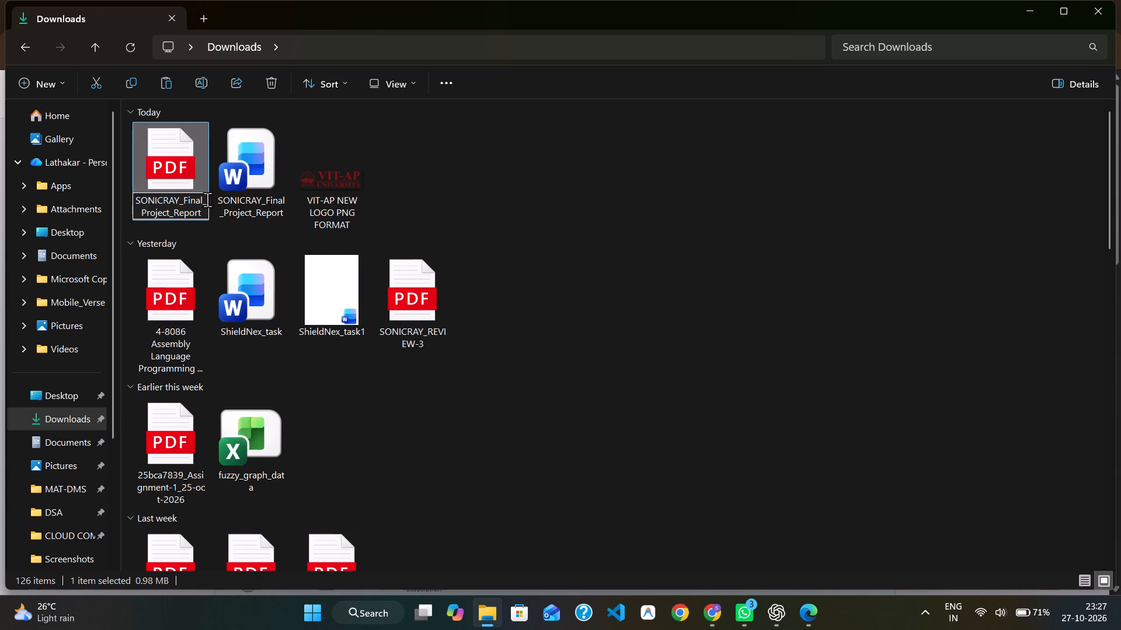
pyautogui.press('BackSpace')
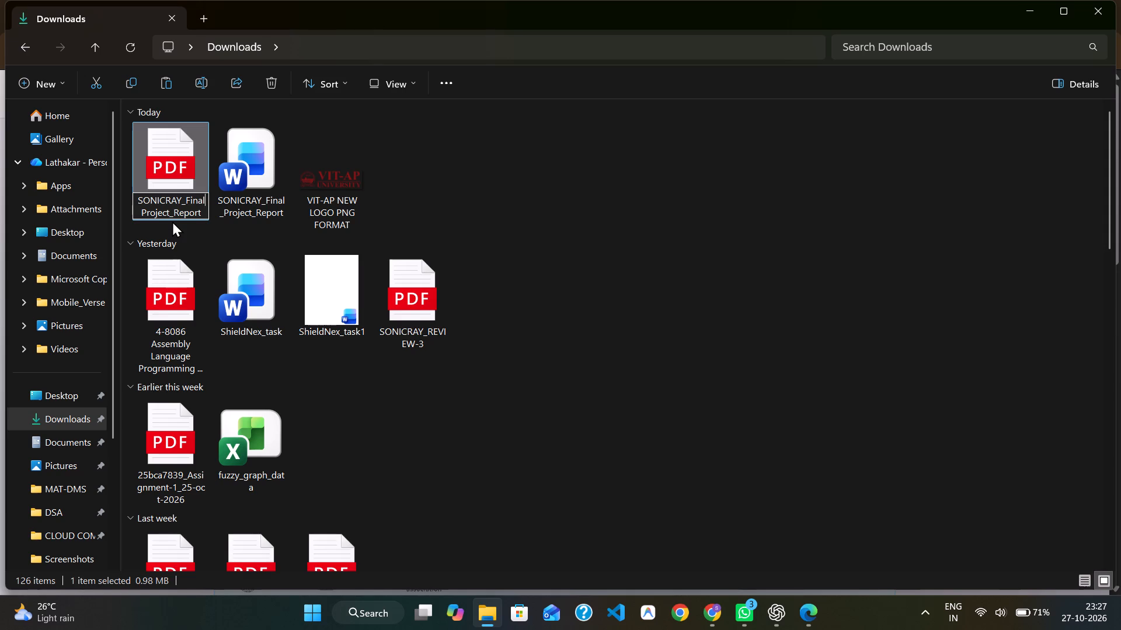
# Apply the edited file name to the SONICRAY PDF report.
pyautogui.hotkey('ctrl', 's')
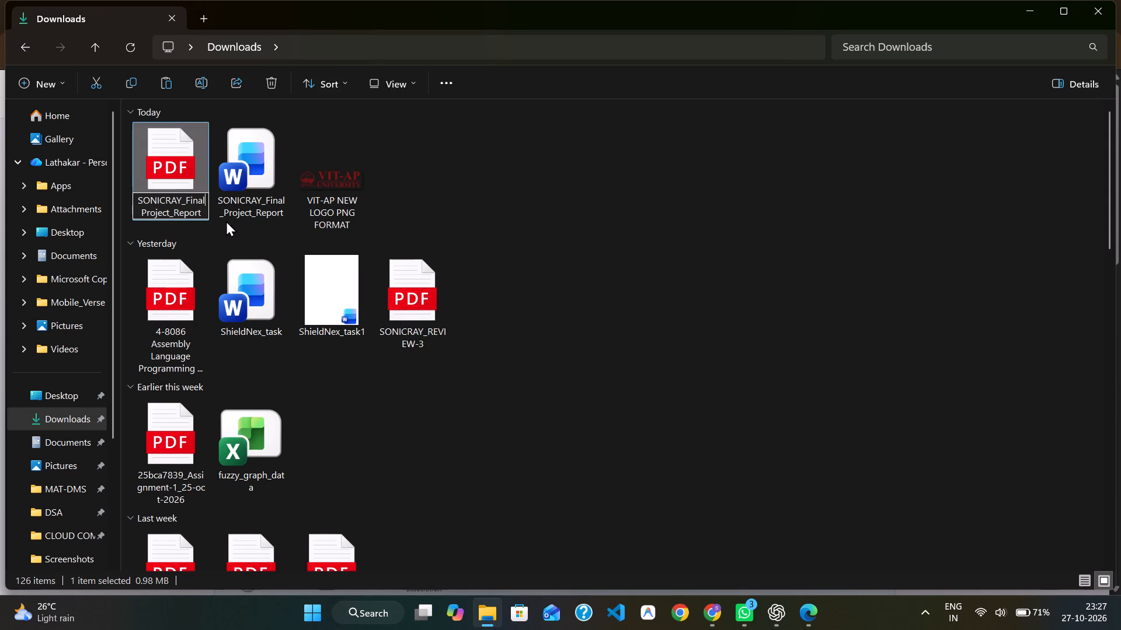
pyautogui.click(226, 220)
pyautogui.click(178, 166)
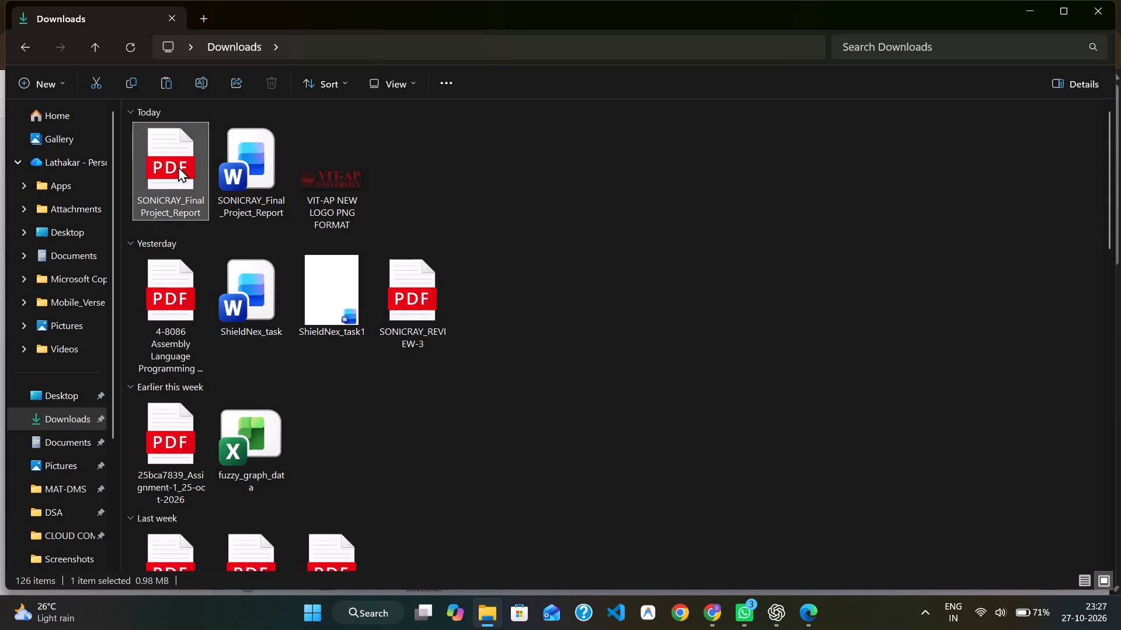
pyautogui.click(131, 76)
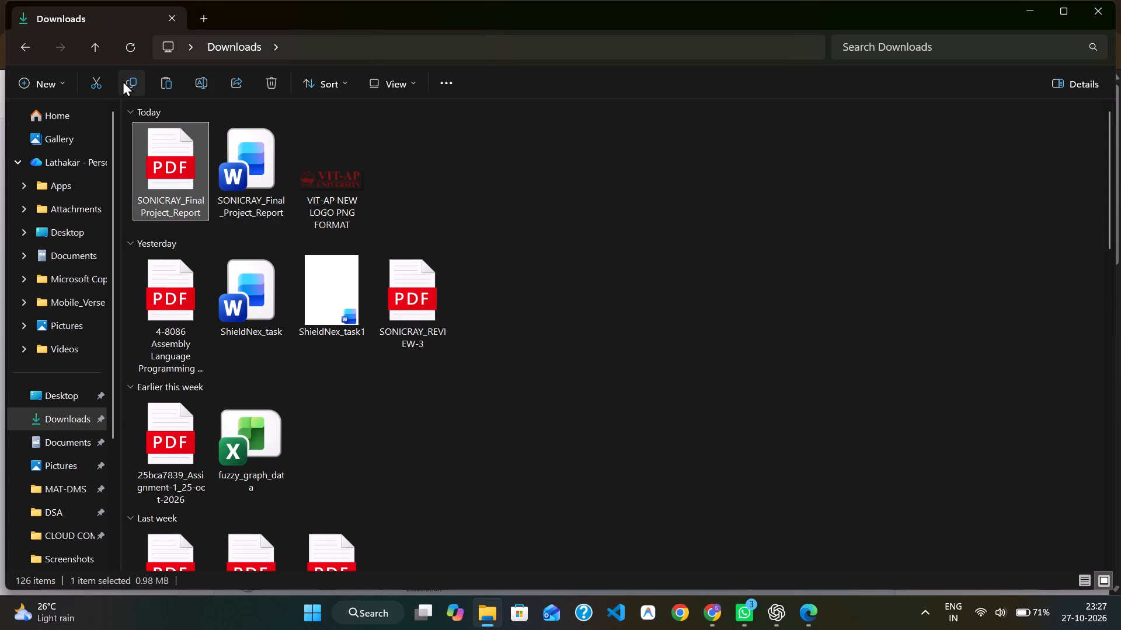
pyautogui.click(123, 80)
pyautogui.click(423, 178)
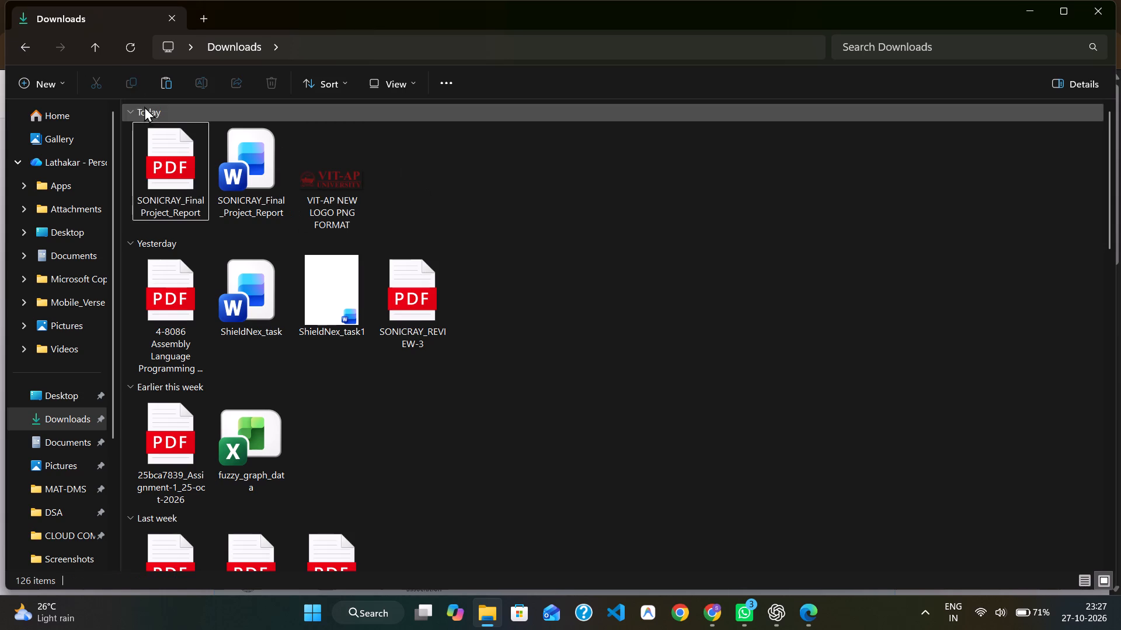
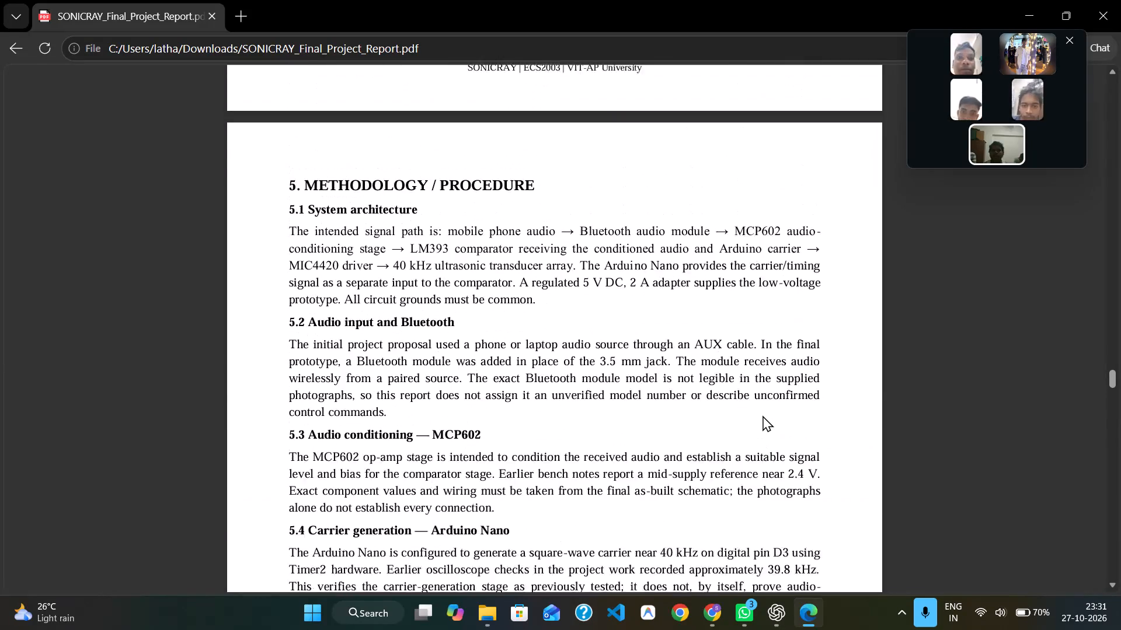
# Review the PDF report backwards from the Methodology section through the figures and table of contents to the title page.
pyautogui.scroll(14, 763, 415)
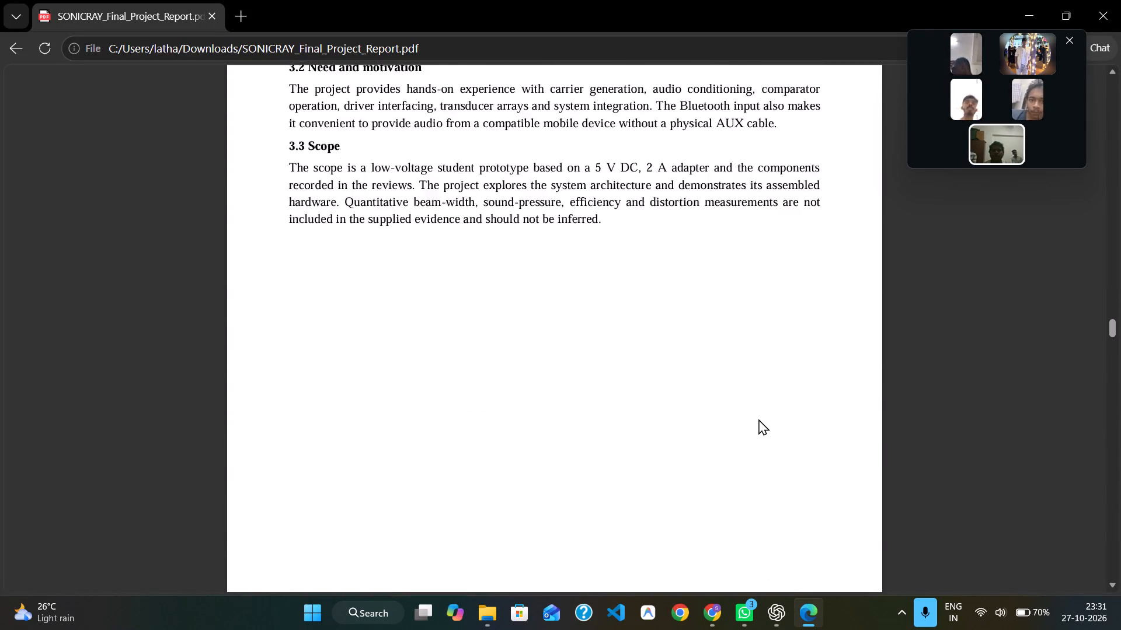
pyautogui.scroll(18, 757, 419)
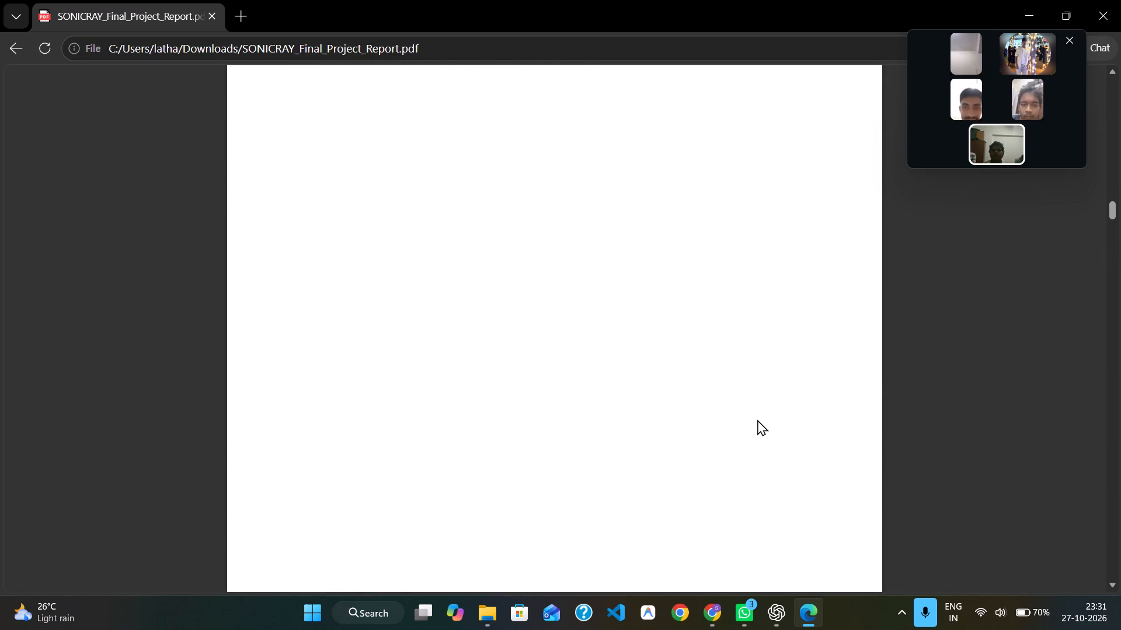
pyautogui.scroll(4, 757, 419)
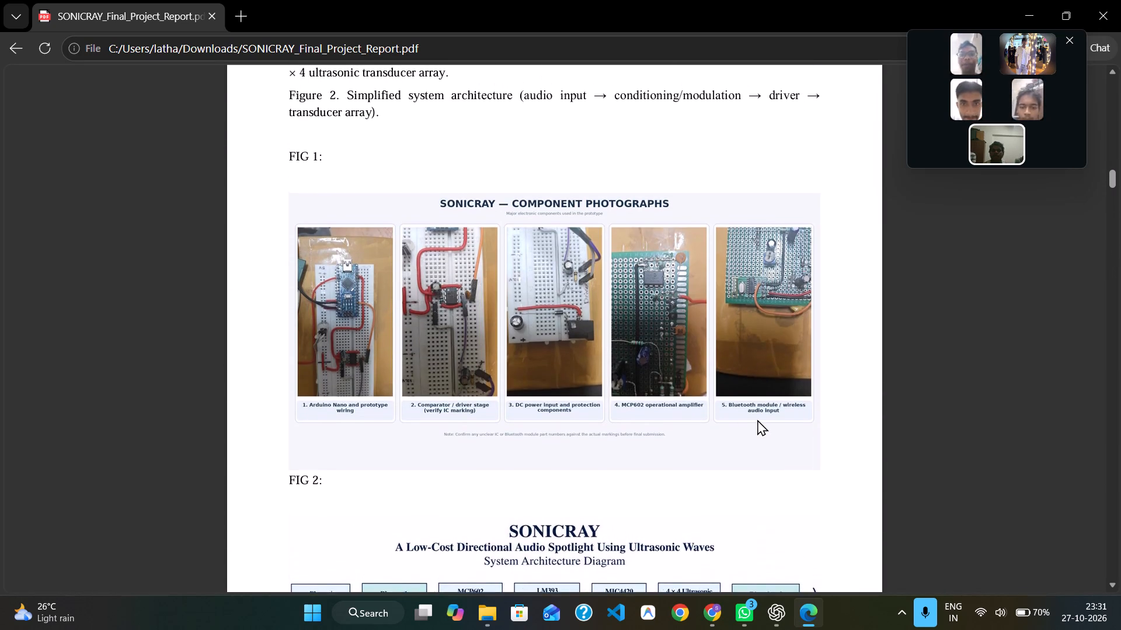
pyautogui.scroll(10, 757, 419)
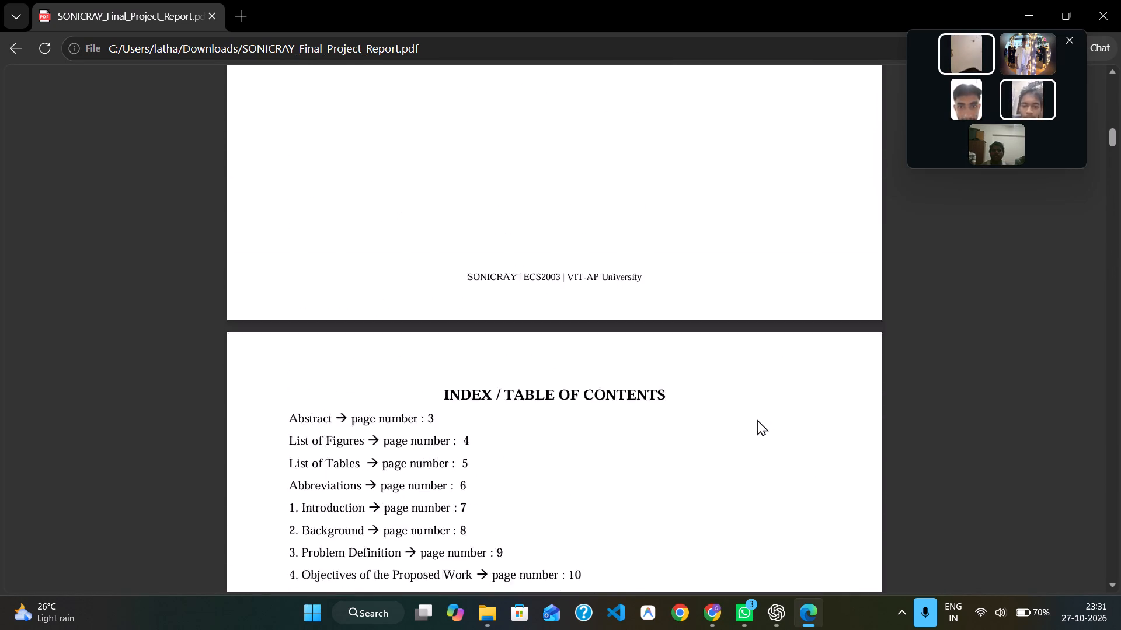
pyautogui.scroll(12, 757, 419)
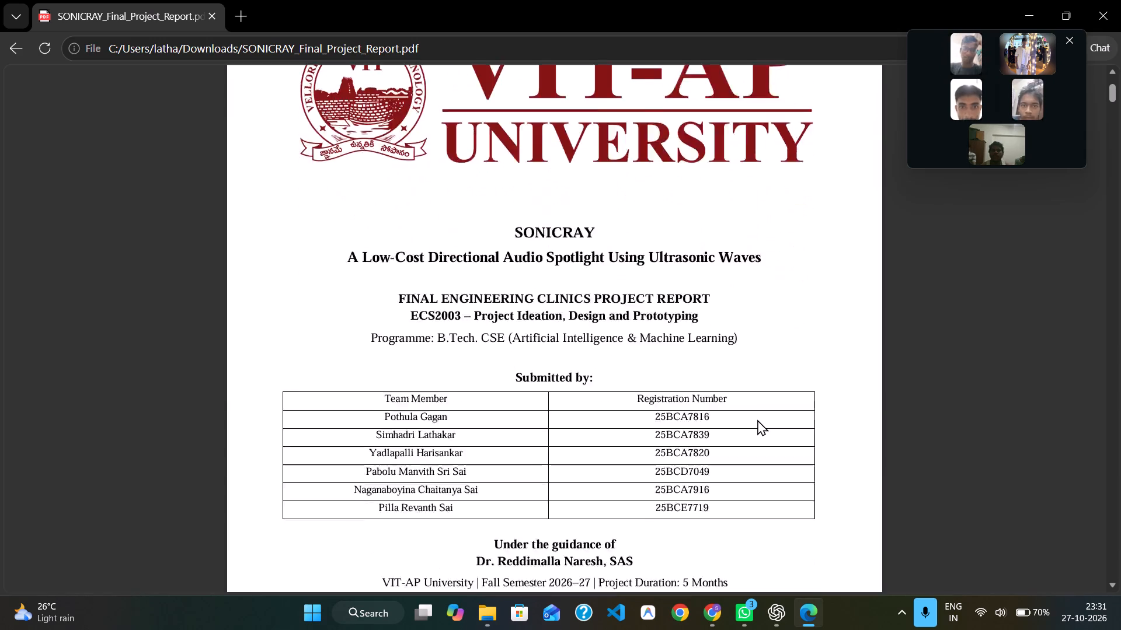
pyautogui.scroll(1, 757, 419)
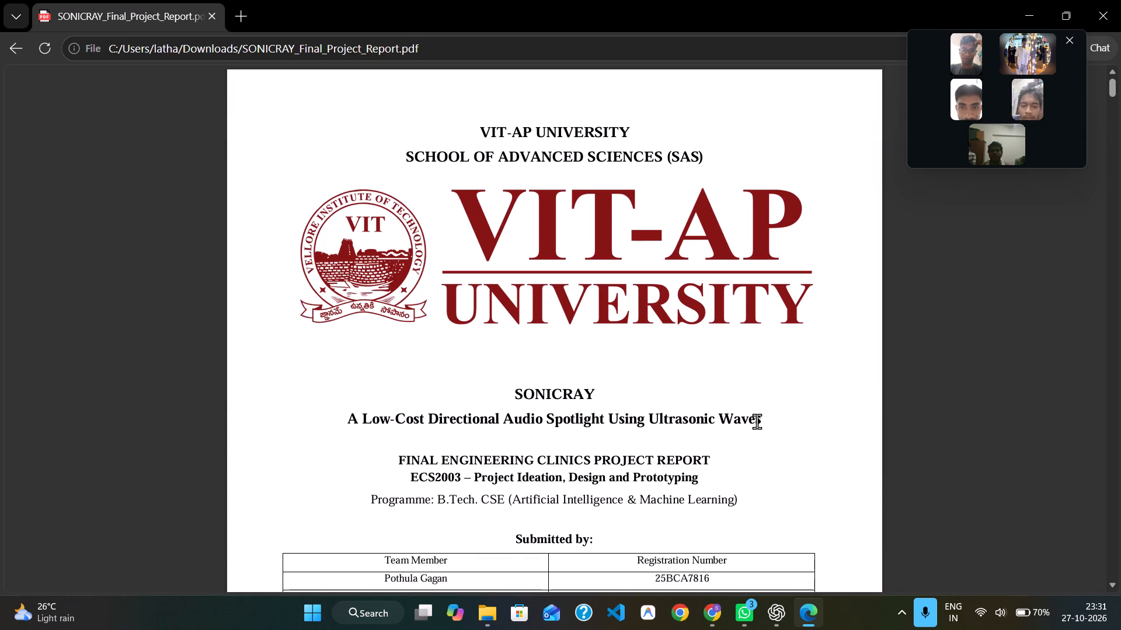
# Examine the index page of the SONICRAY_Final_Project_Report PDF, checking the sections and their listed page numbers.
pyautogui.scroll(-12, 757, 421)
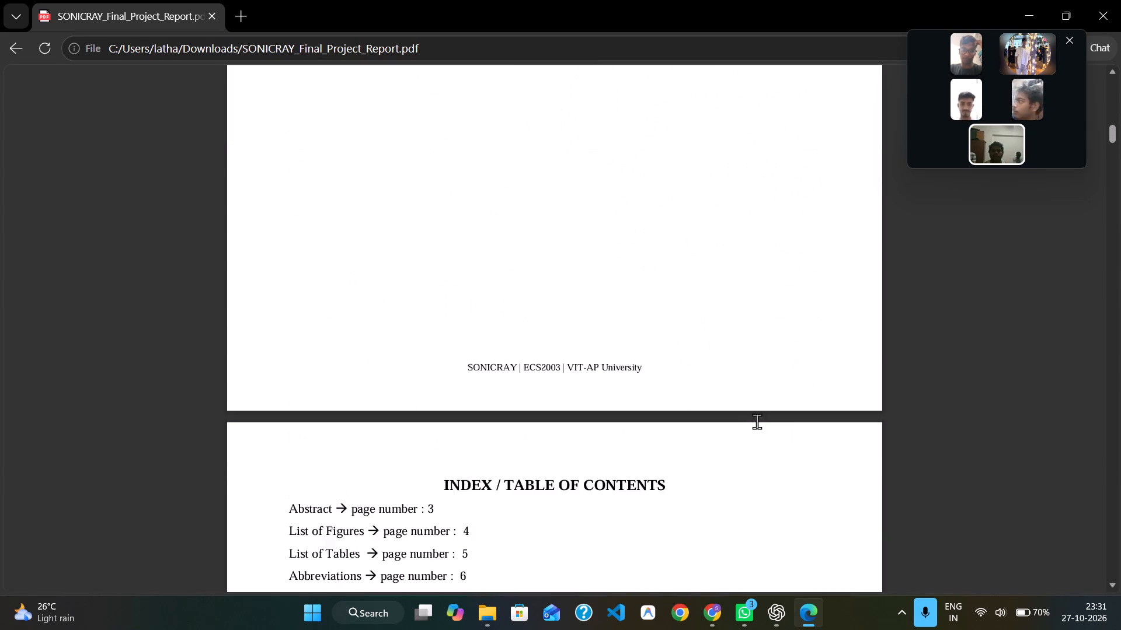
pyautogui.scroll(-6, 757, 421)
pyautogui.scroll(5, 757, 421)
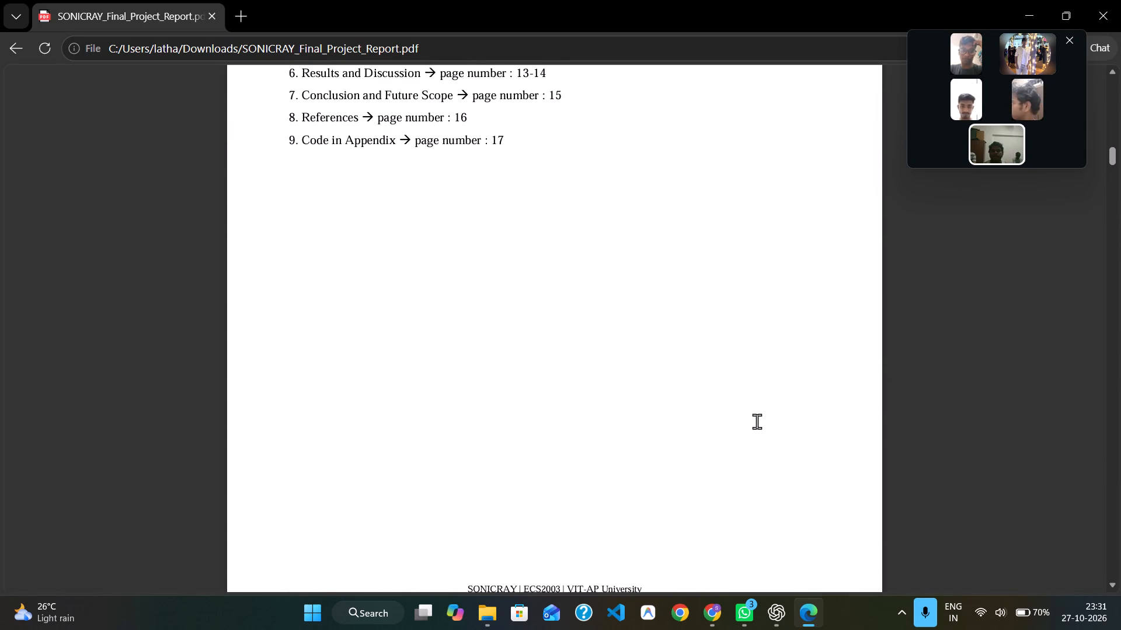
pyautogui.scroll(2, 757, 421)
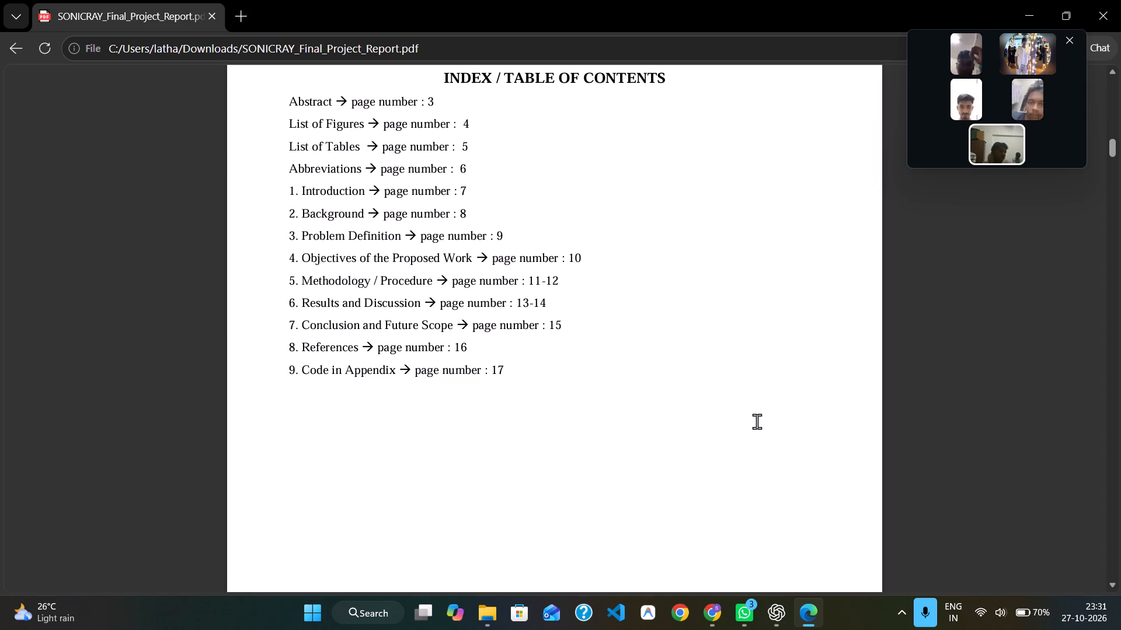
# Examine the PDF report's following pages, from the lists of figures and tables through objectives and methodology to the section 6 prototype photo.
pyautogui.scroll(-9, 757, 421)
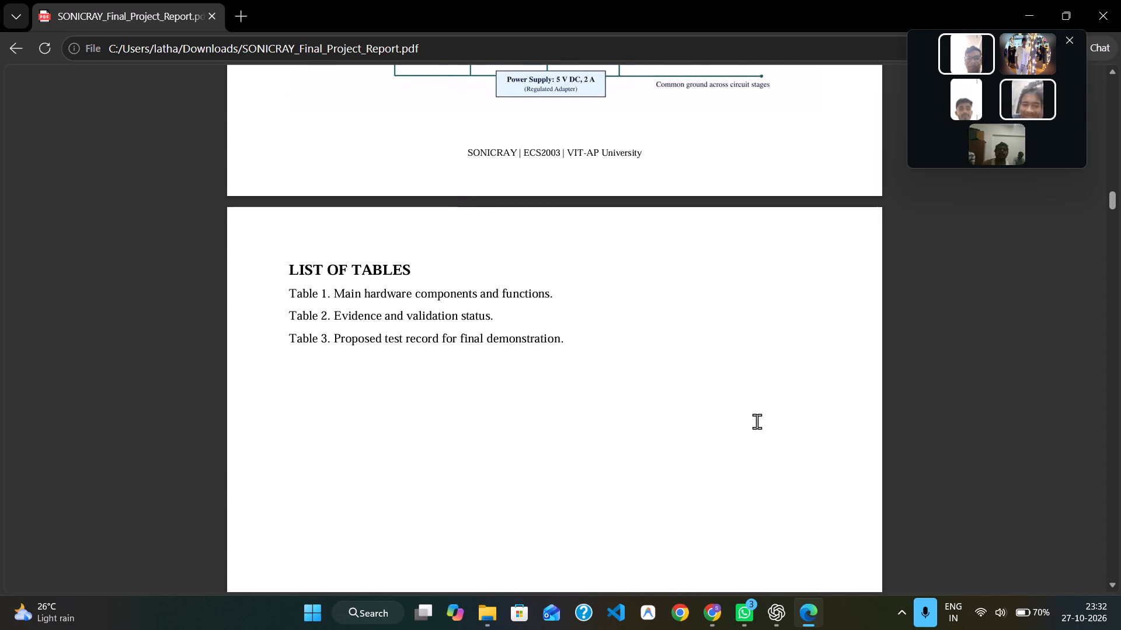
pyautogui.scroll(-10, 757, 421)
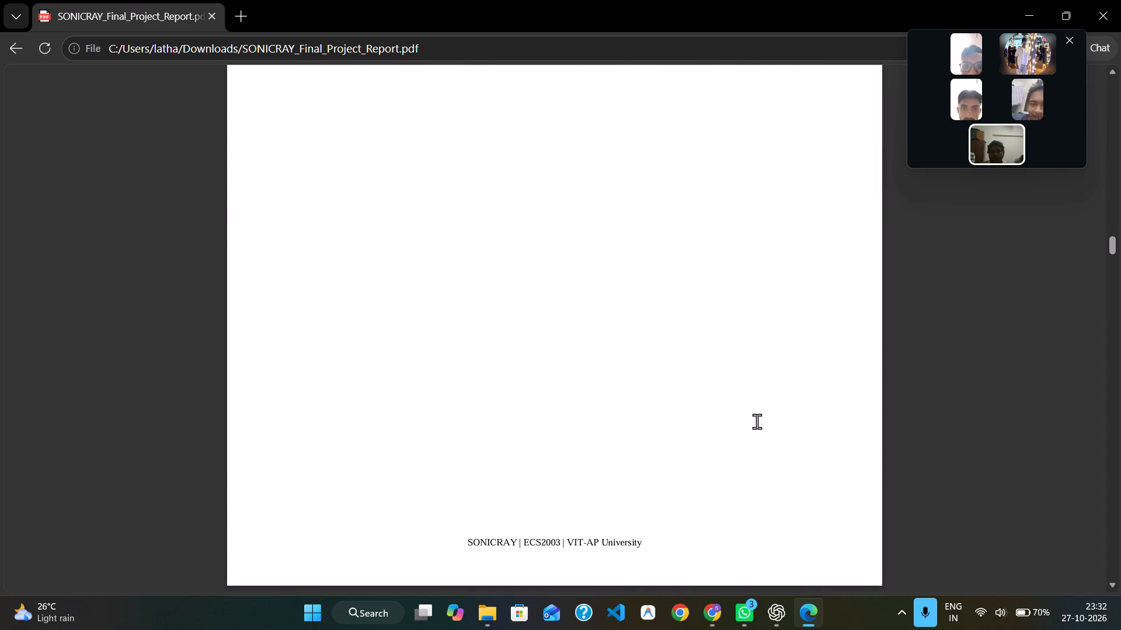
pyautogui.scroll(-1, 757, 421)
pyautogui.scroll(-9, 793, 267)
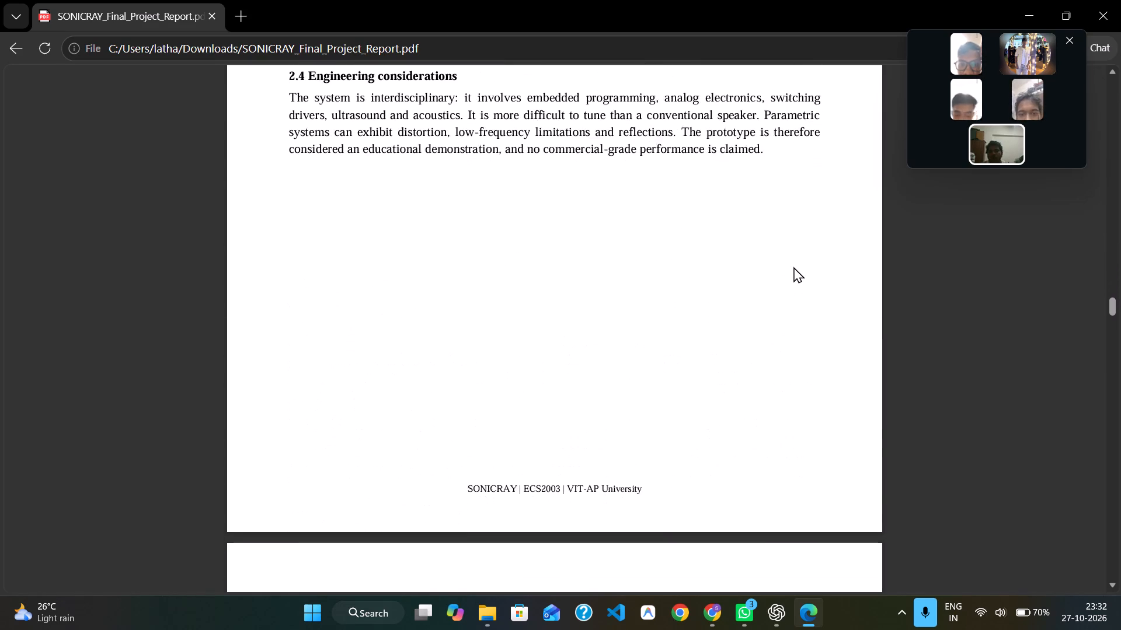
pyautogui.scroll(-8, 793, 267)
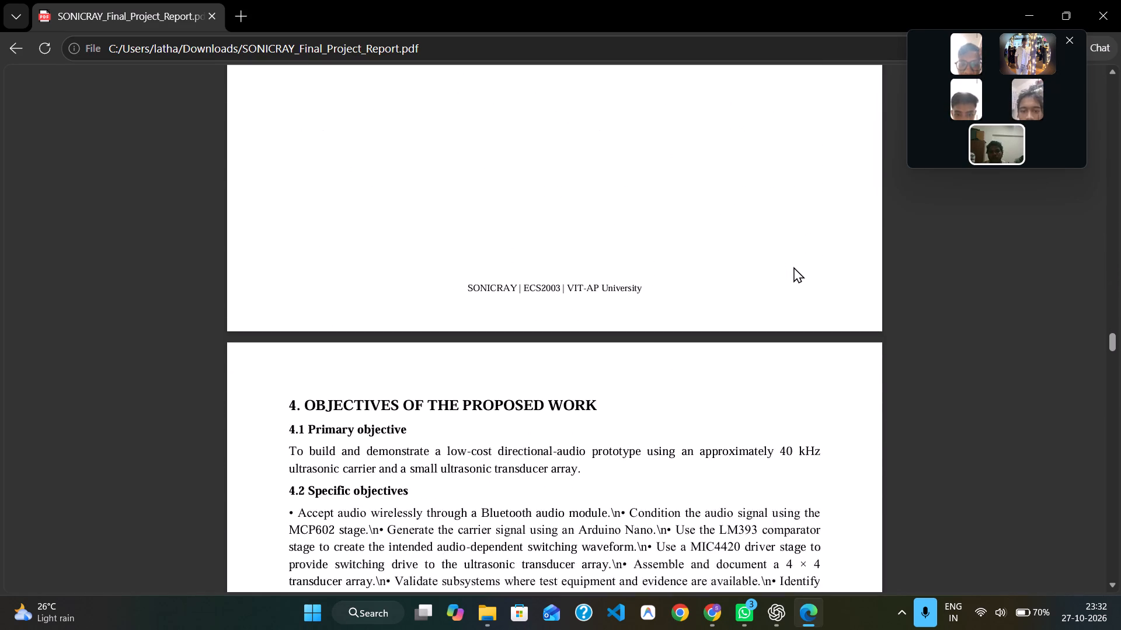
pyautogui.scroll(-5, 793, 267)
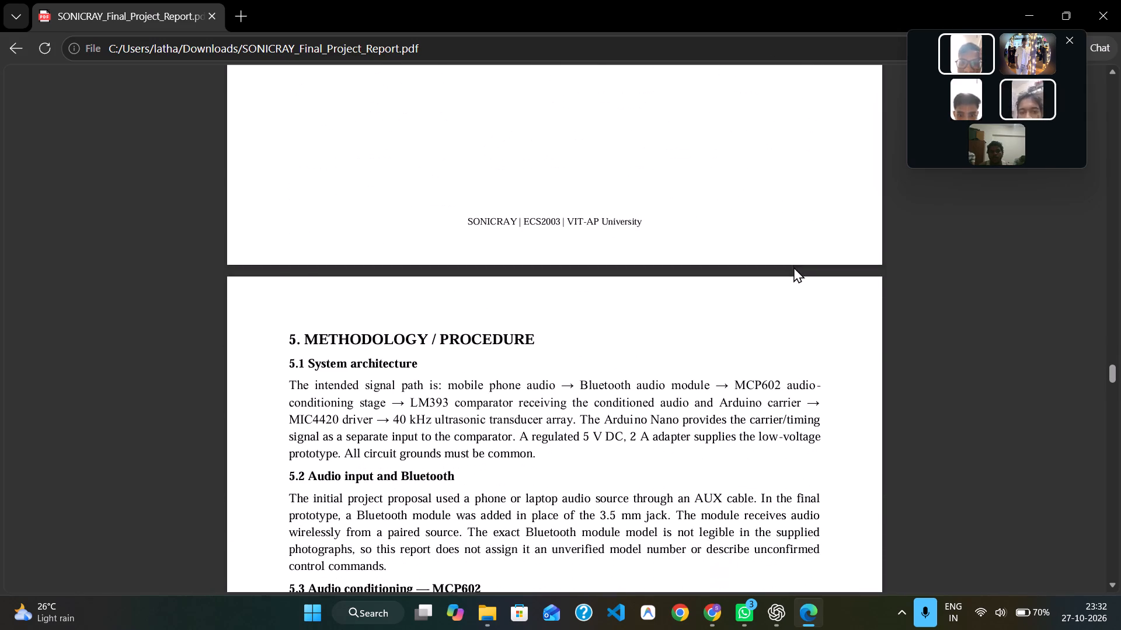
pyautogui.scroll(-4, 793, 267)
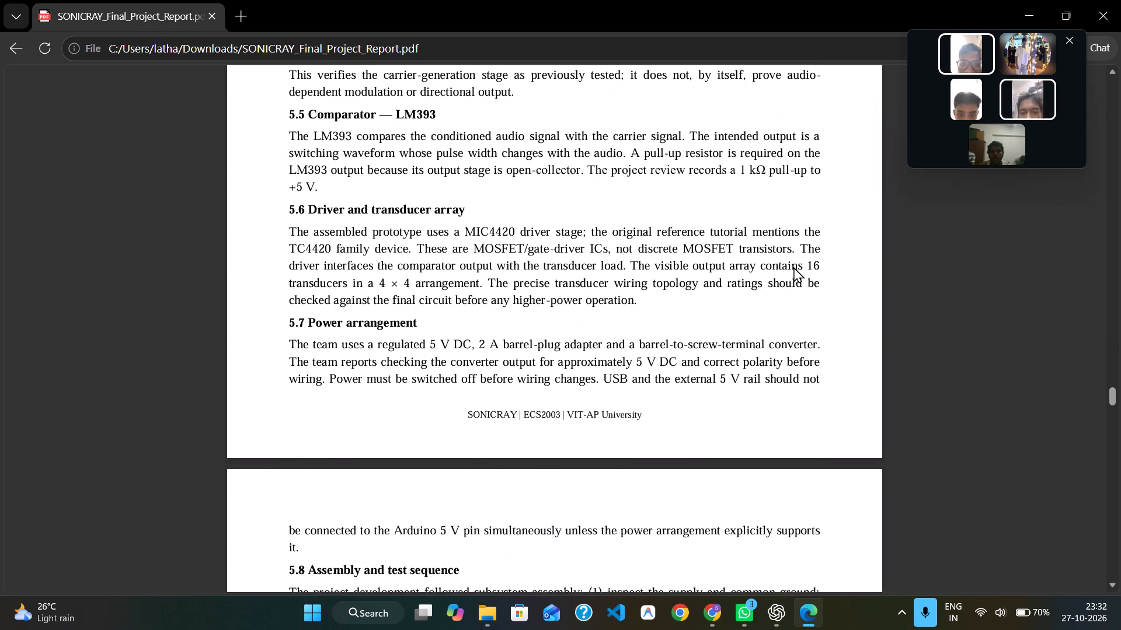
pyautogui.scroll(-5, 793, 267)
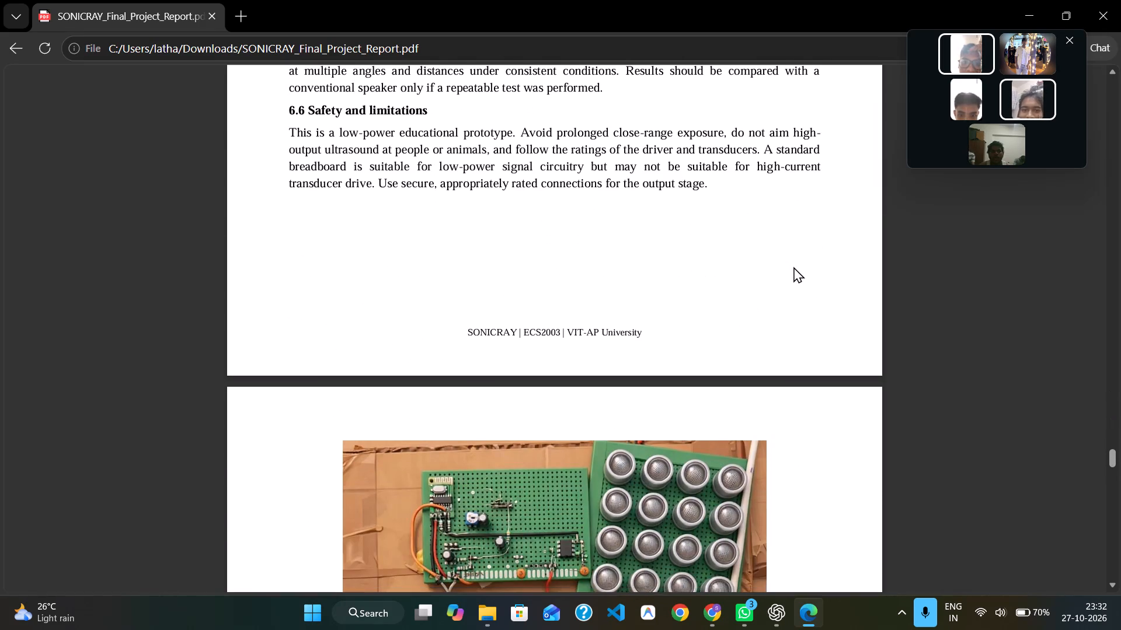
# Examine the rest of section 6, with the prototype figure and Table 2, through to section 7, Conclusion and Future Scope.
pyautogui.scroll(-1, 793, 267)
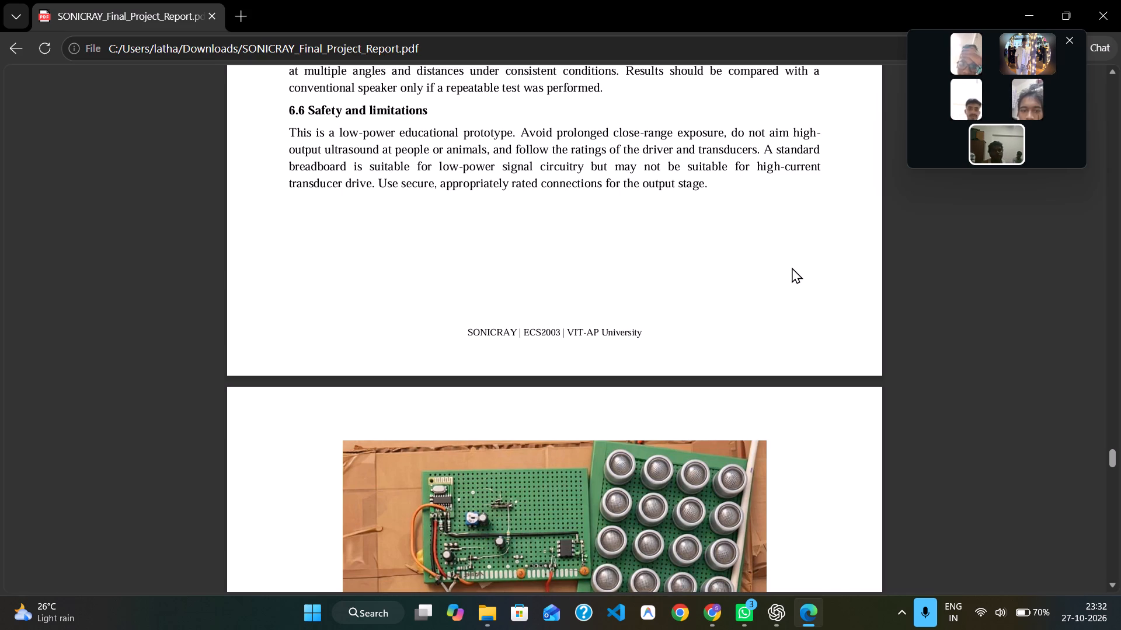
pyautogui.scroll(-20, 605, 321)
pyautogui.scroll(-9, 605, 321)
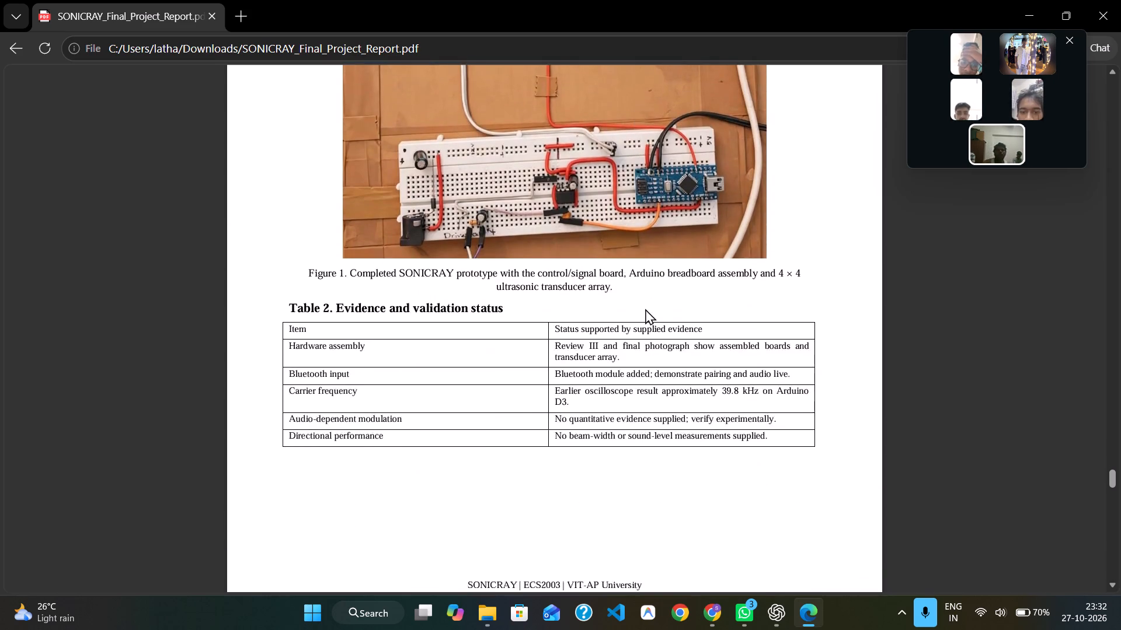